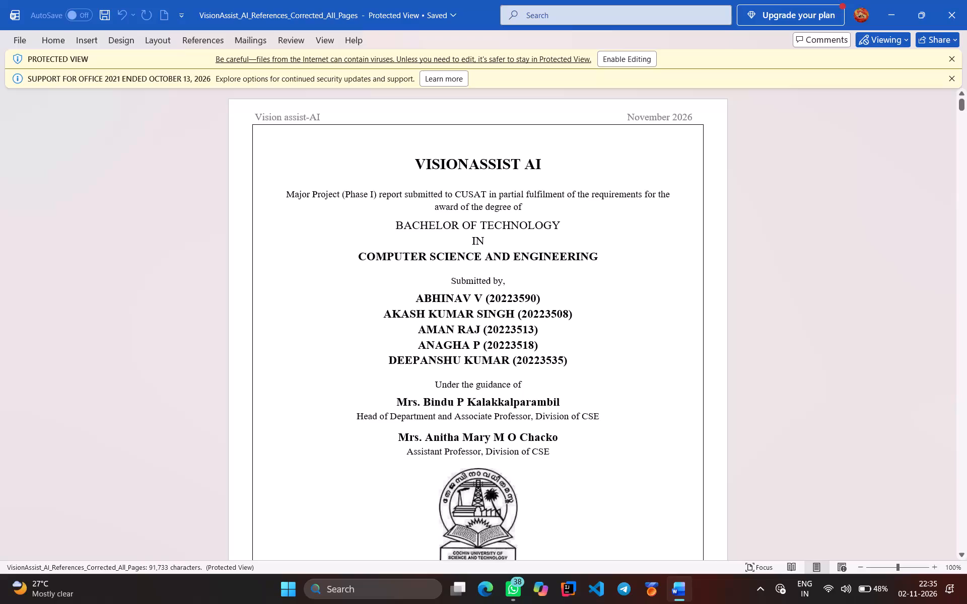
# Look through the VisionAssist AI report, checking its closing appendix pages and the cover page.
pyautogui.scroll(-20, 614, 362)
pyautogui.scroll(-20, 614, 362)
pyautogui.scroll(-2, 614, 362)
pyautogui.scroll(-20, 614, 362)
pyautogui.scroll(-20, 614, 362)
pyautogui.scroll(-20, 614, 362)
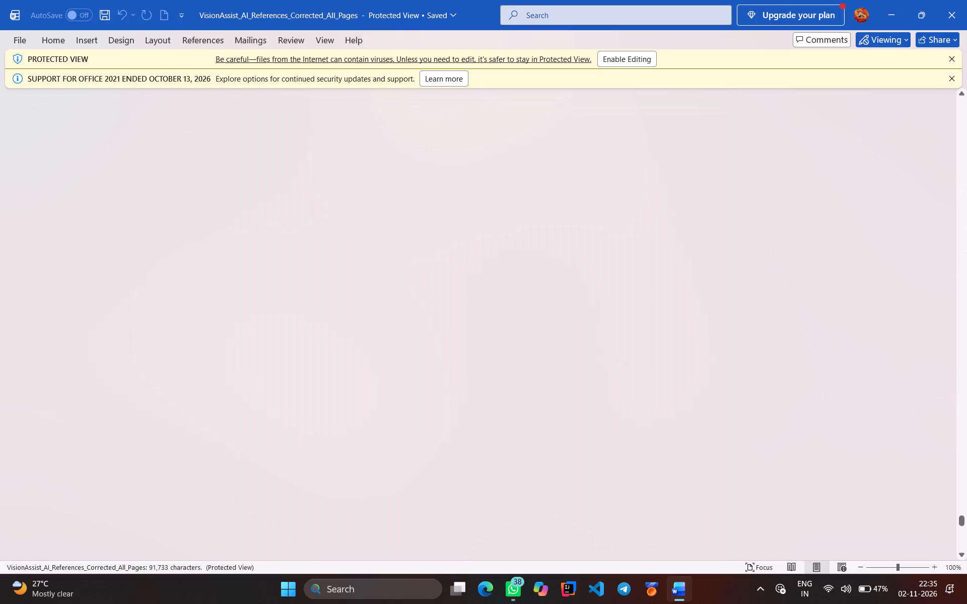
pyautogui.scroll(-20, 614, 362)
pyautogui.scroll(-20, 614, 362)
pyautogui.scroll(-20, 614, 362)
pyautogui.scroll(-11, 614, 362)
pyautogui.scroll(1, 614, 362)
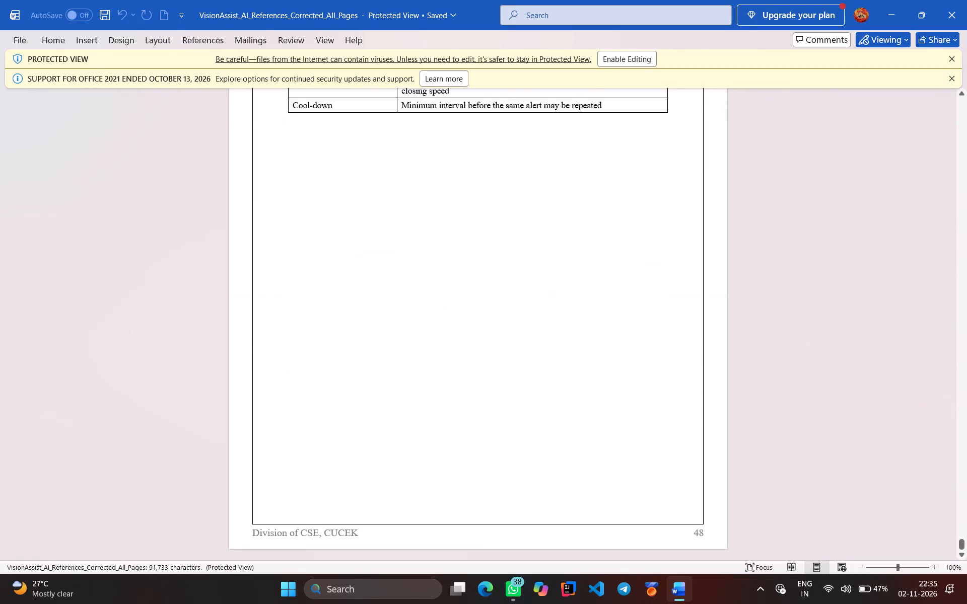
pyautogui.scroll(4, 614, 362)
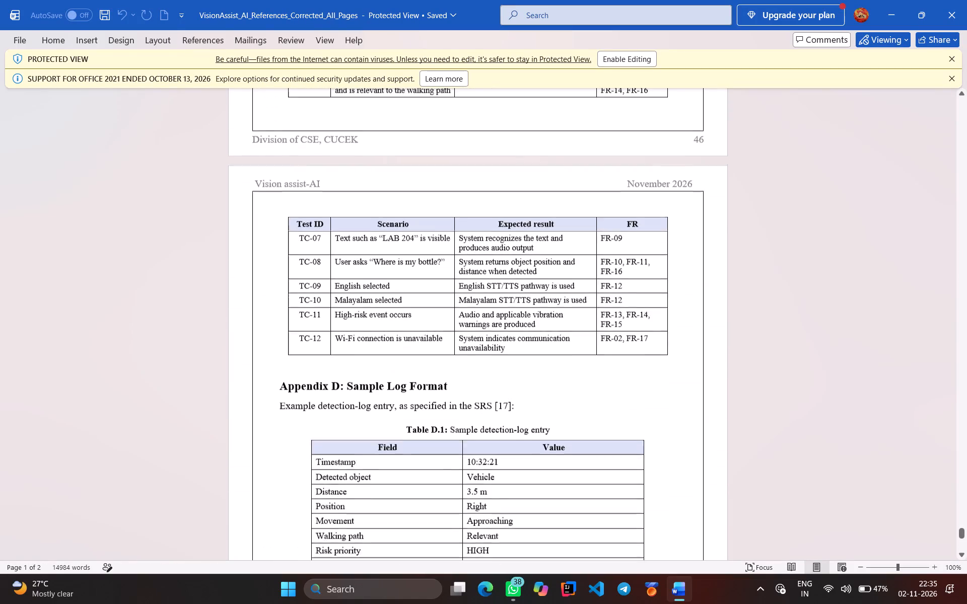
pyautogui.scroll(3, 614, 362)
pyautogui.scroll(-1, 614, 362)
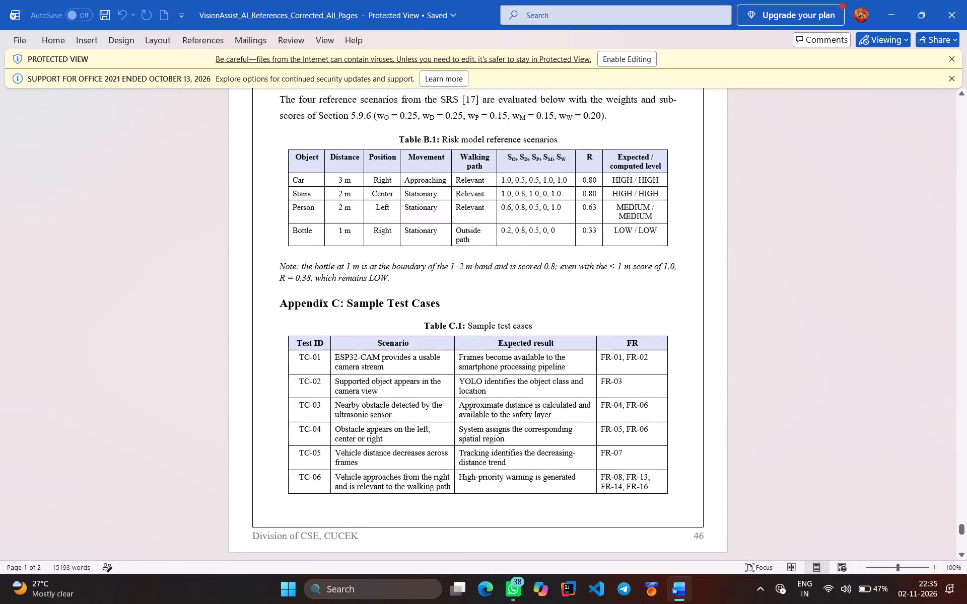
pyautogui.scroll(-2, 614, 362)
pyautogui.scroll(3, 614, 362)
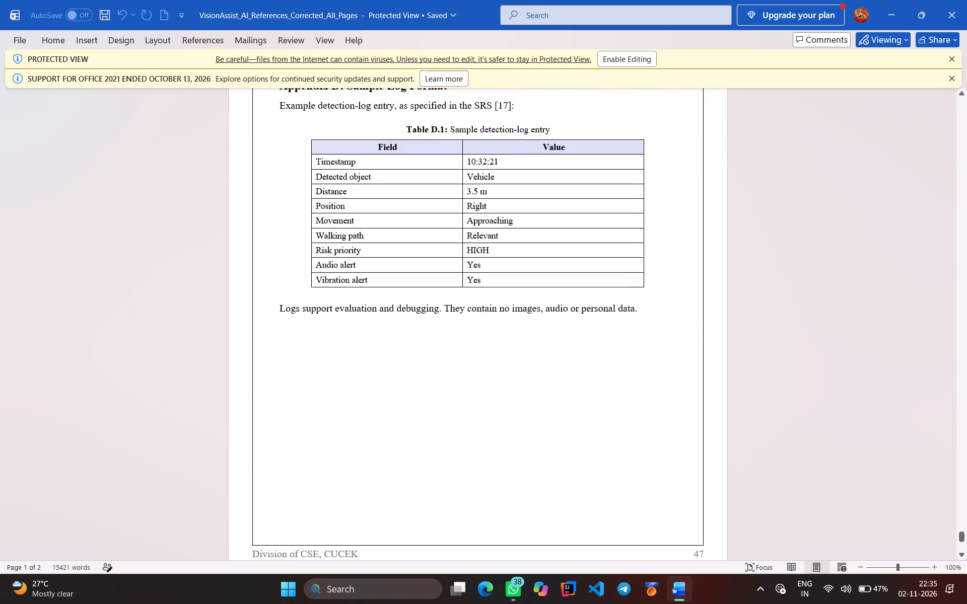
pyautogui.scroll(20, 614, 362)
pyautogui.scroll(20, 614, 362)
pyautogui.scroll(20, 614, 362)
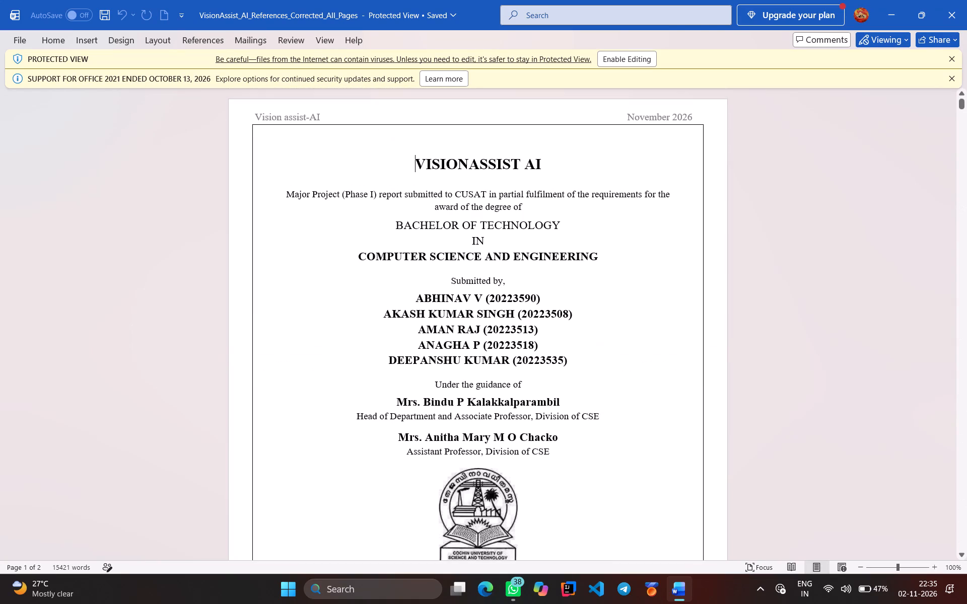
pyautogui.scroll(-1, 614, 362)
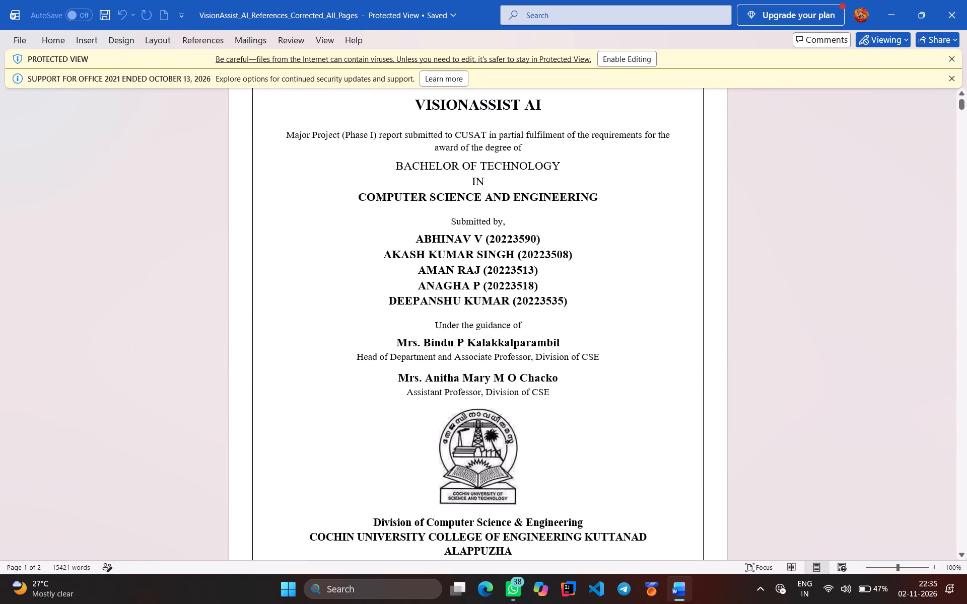
pyautogui.scroll(-2, 614, 362)
# Enable editing of the protected report and dismiss the Office 2021 support notice.
pyautogui.click(614, 63)
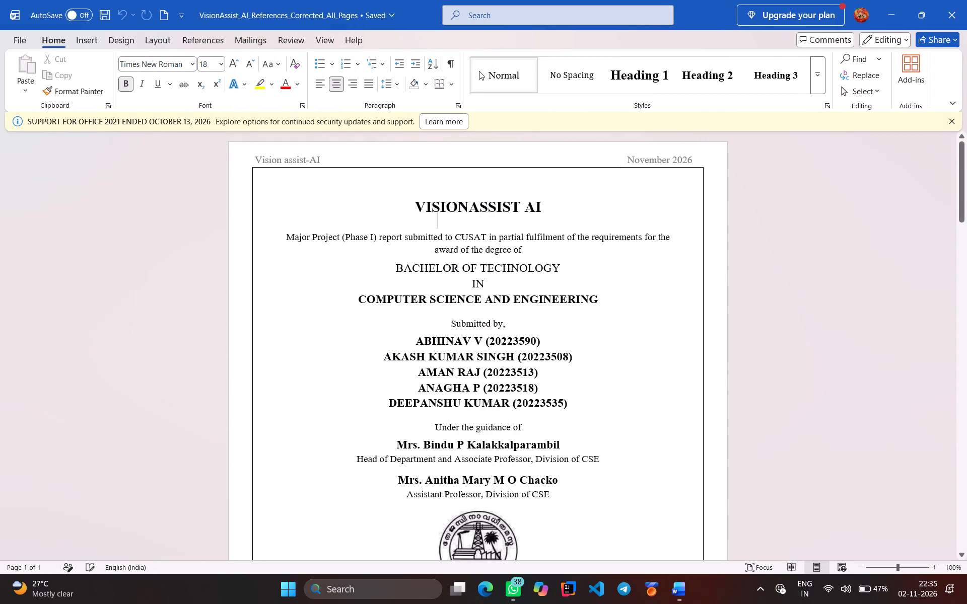
pyautogui.click(953, 122)
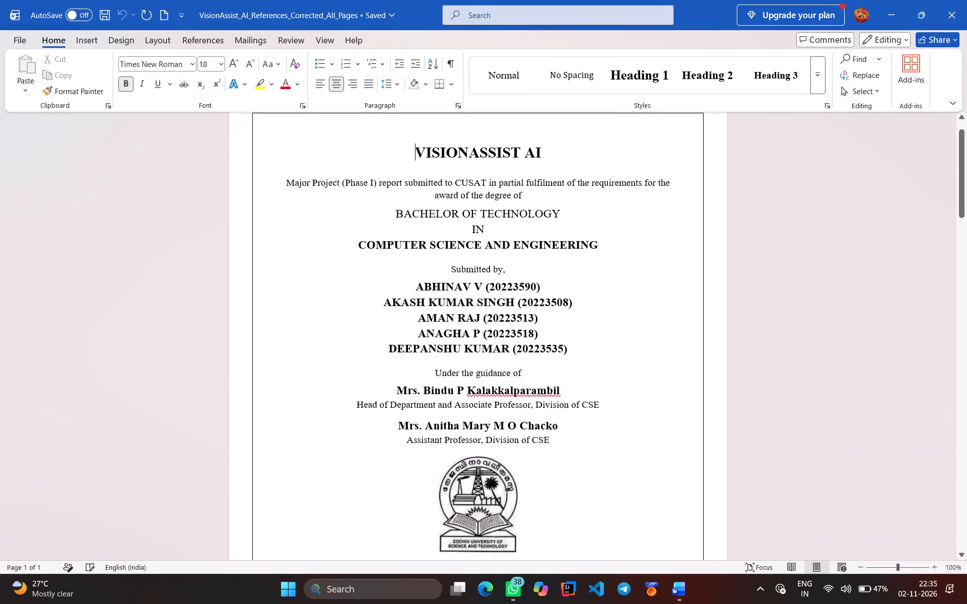
# Delete the abstract's third paragraph, beginning "Phase I completed a review of 26 papers", just above the Keywords.
pyautogui.scroll(-2, 558, 321)
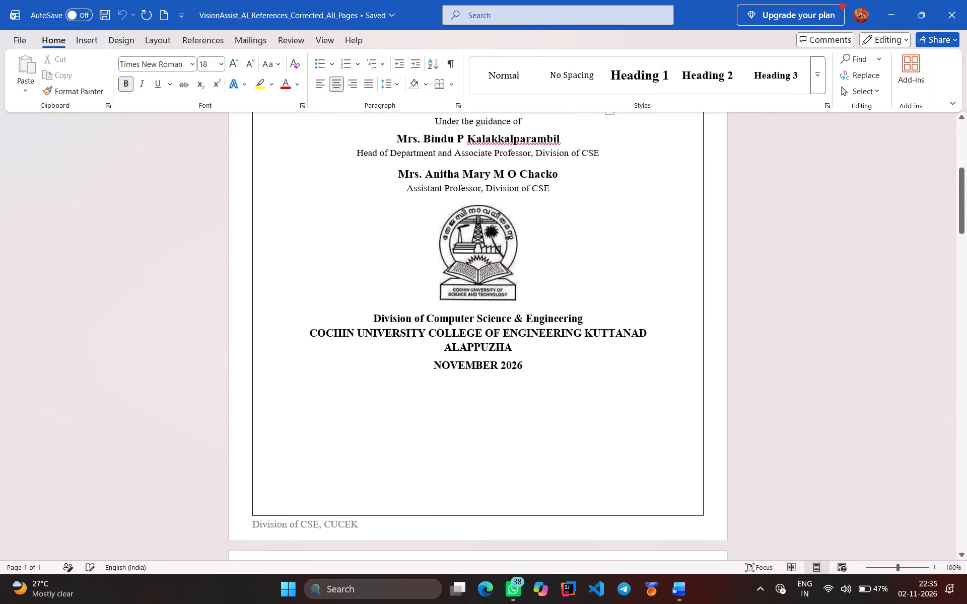
pyautogui.scroll(-3, 558, 321)
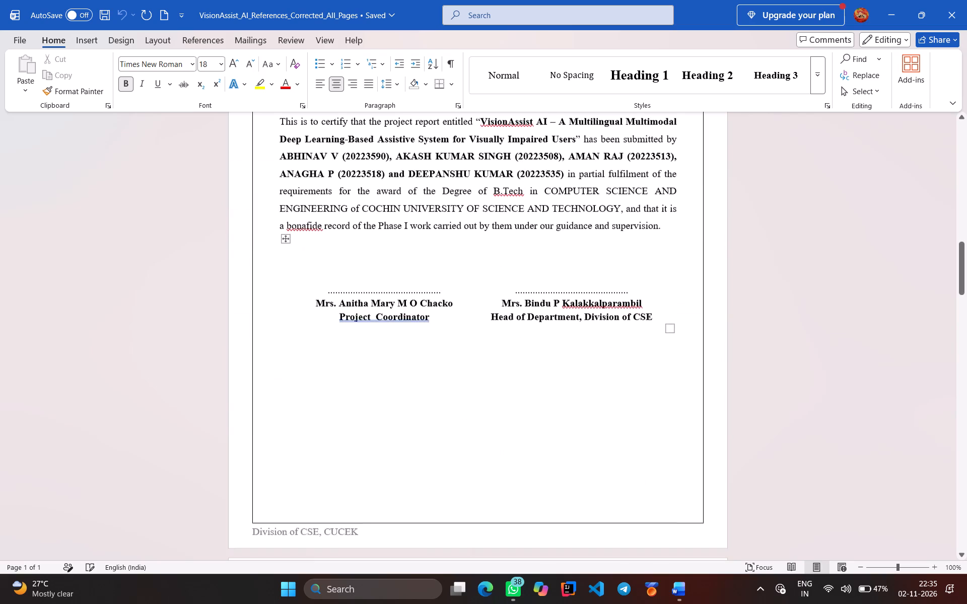
pyautogui.scroll(-2, 558, 321)
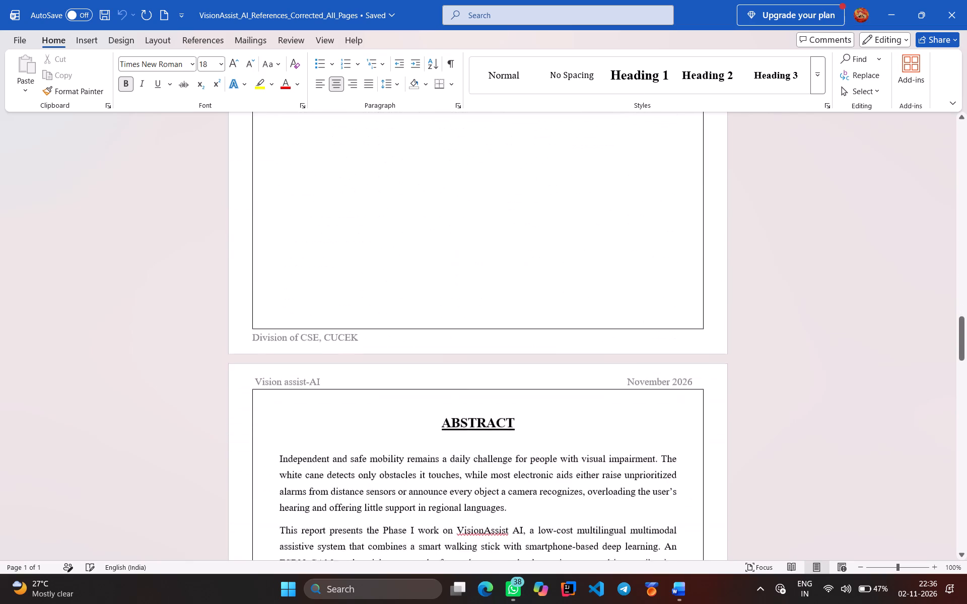
pyautogui.scroll(-3, 558, 321)
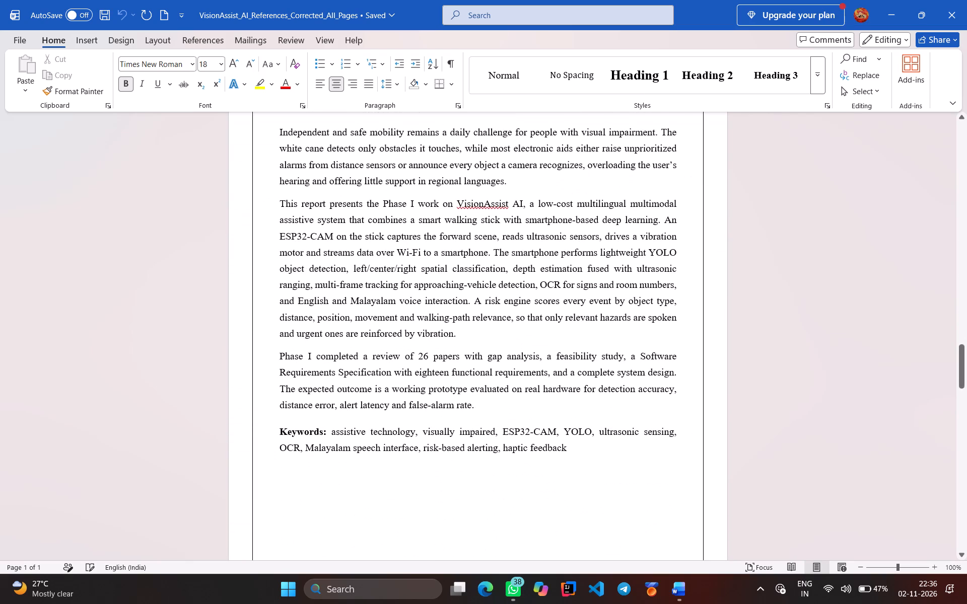
pyautogui.moveTo(484, 405); pyautogui.dragTo(303, 356)
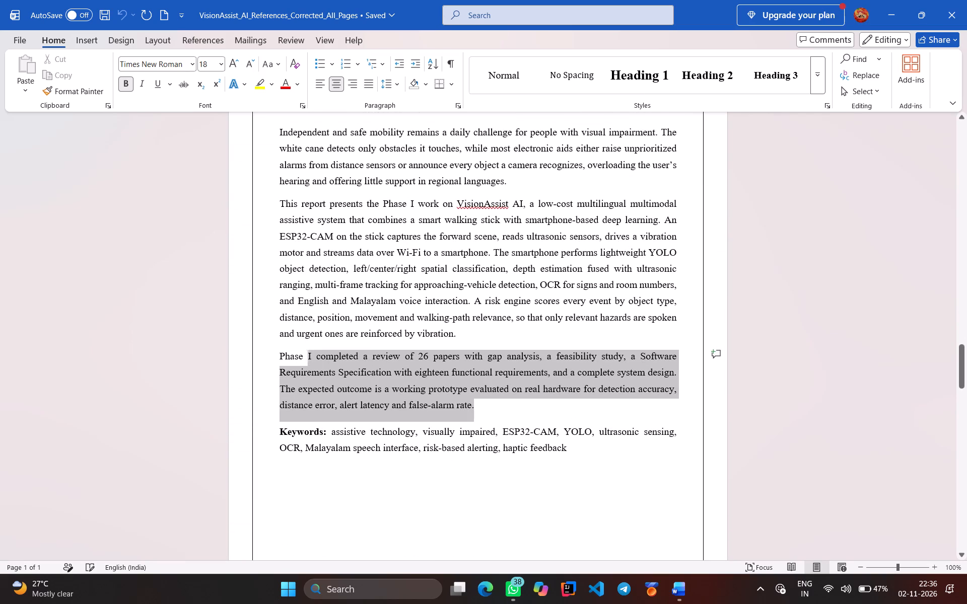
pyautogui.moveTo(303, 356); pyautogui.dragTo(280, 352)
pyautogui.press('BackSpace')
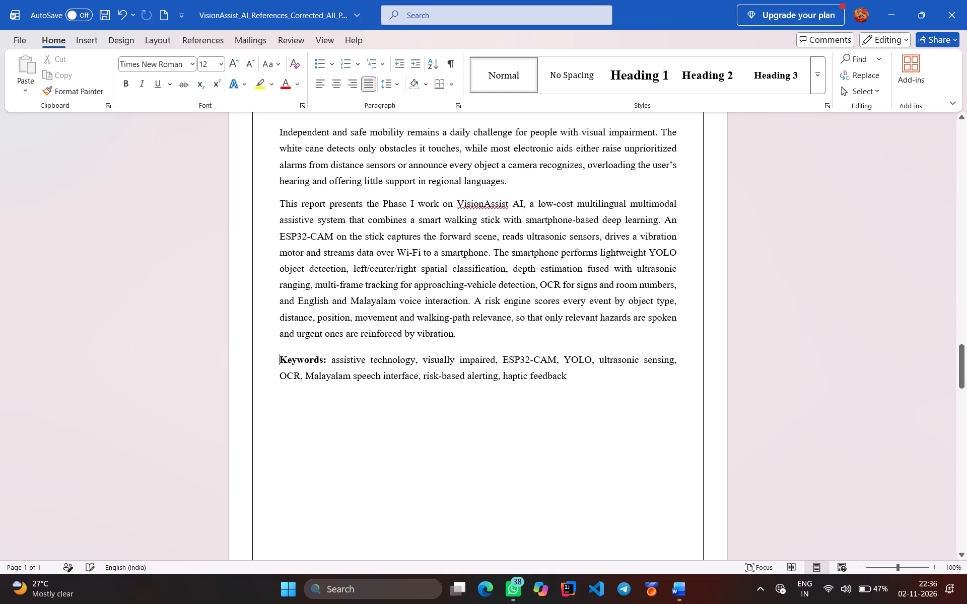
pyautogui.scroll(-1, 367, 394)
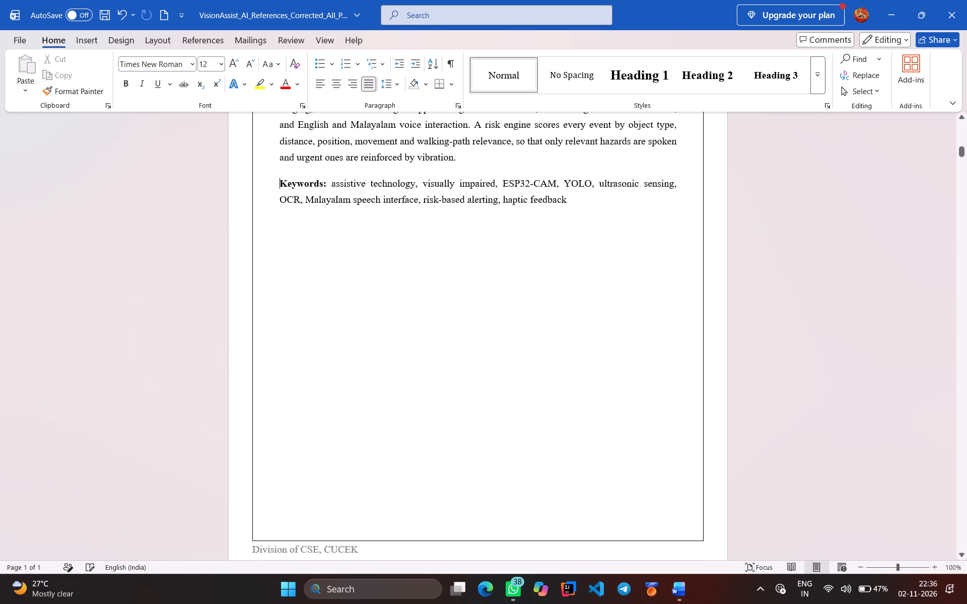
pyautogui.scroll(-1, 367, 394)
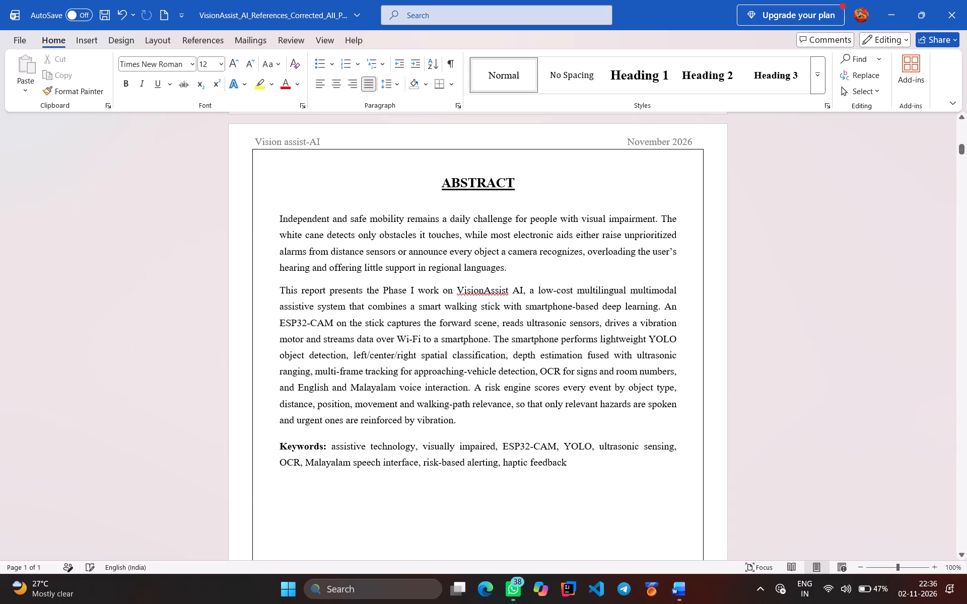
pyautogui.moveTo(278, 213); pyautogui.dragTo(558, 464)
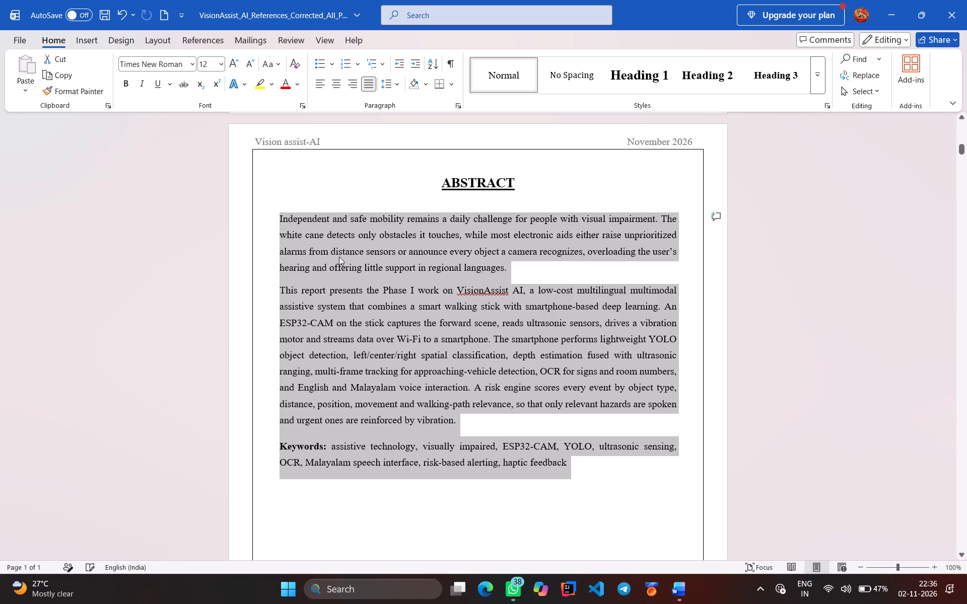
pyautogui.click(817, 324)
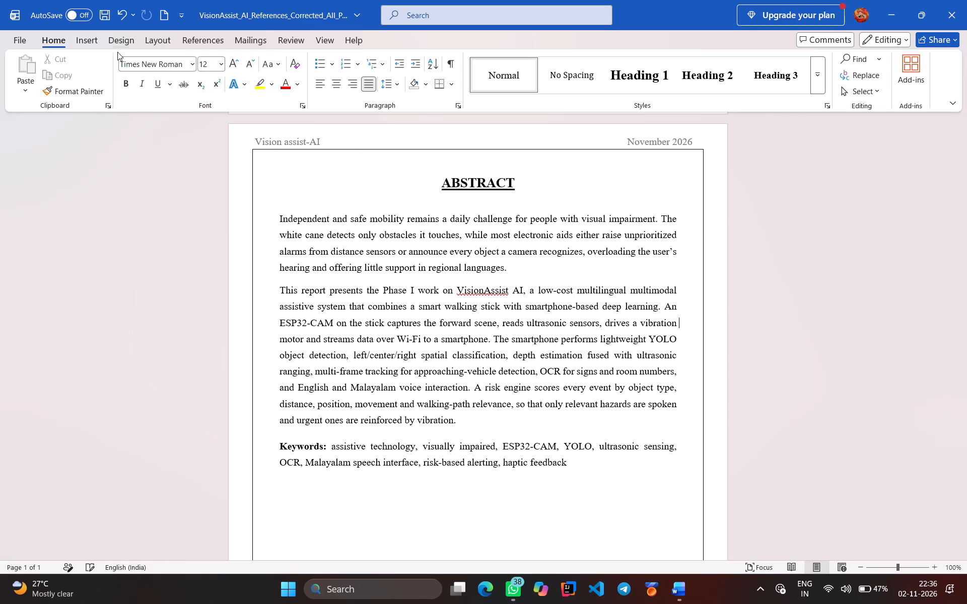
# Apply the Narrow margins preset, 1.27 cm on all sides, to the section containing the abstract.
pyautogui.click(84, 42)
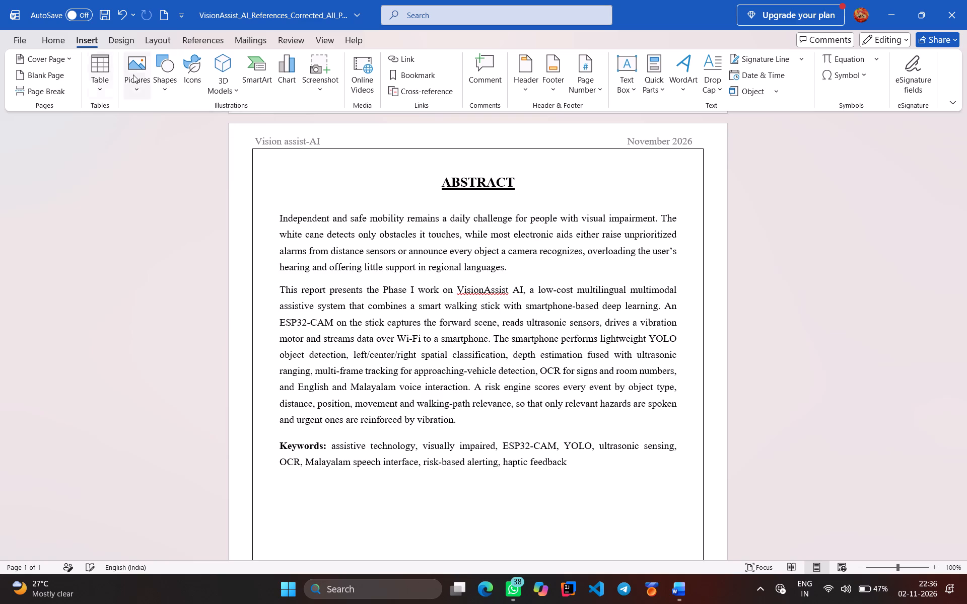
pyautogui.click(151, 40)
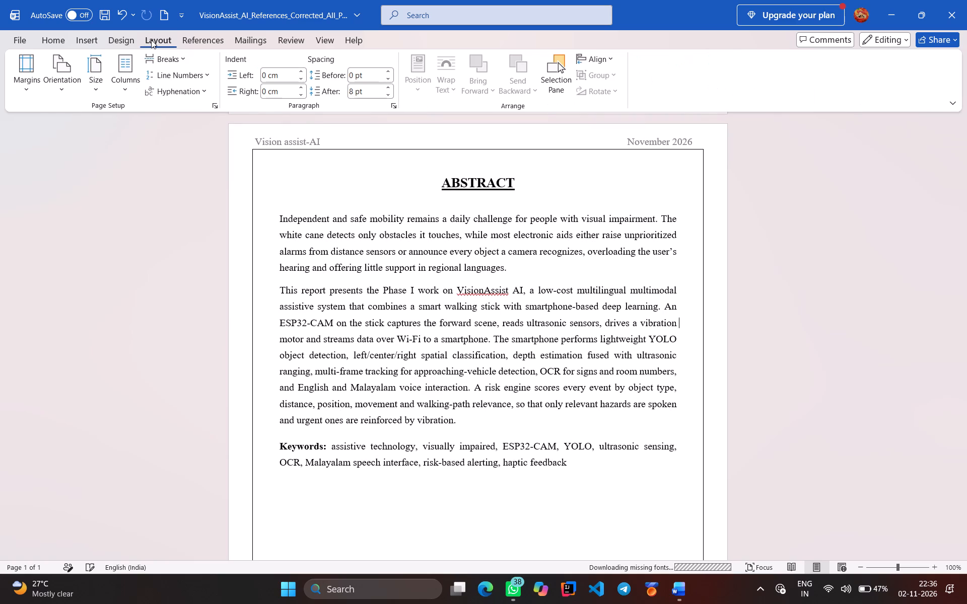
pyautogui.click(26, 86)
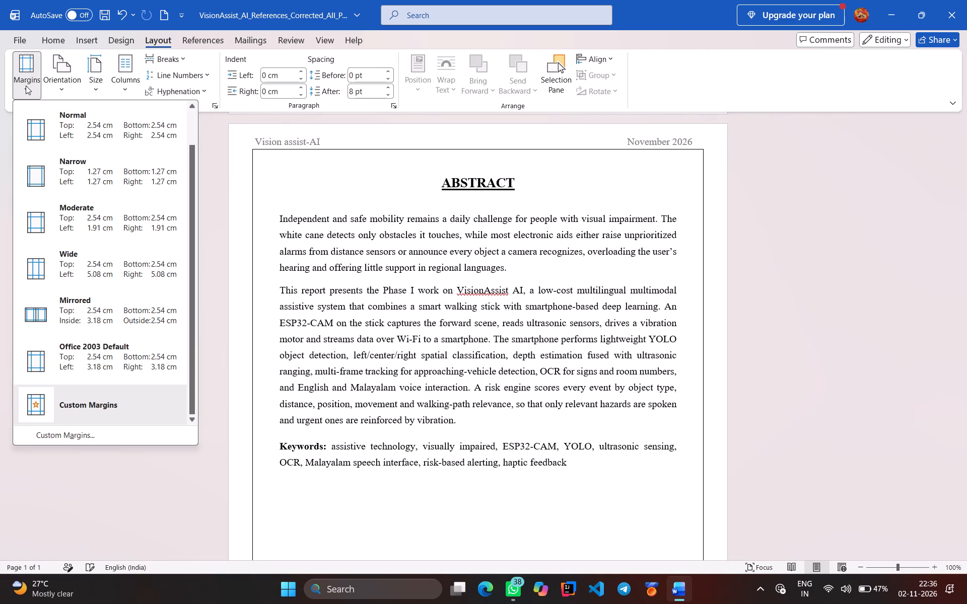
pyautogui.click(97, 402)
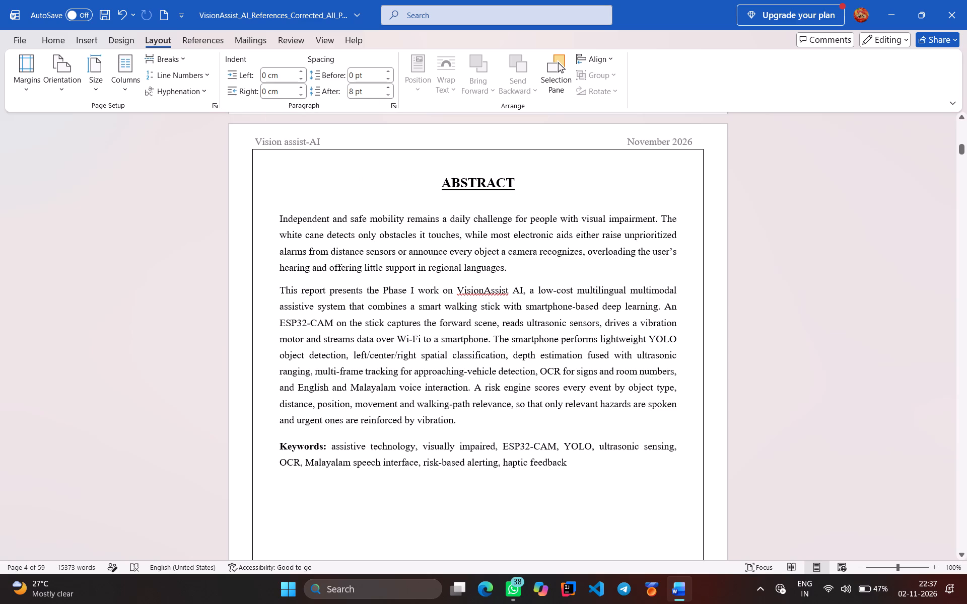
pyautogui.click(24, 84)
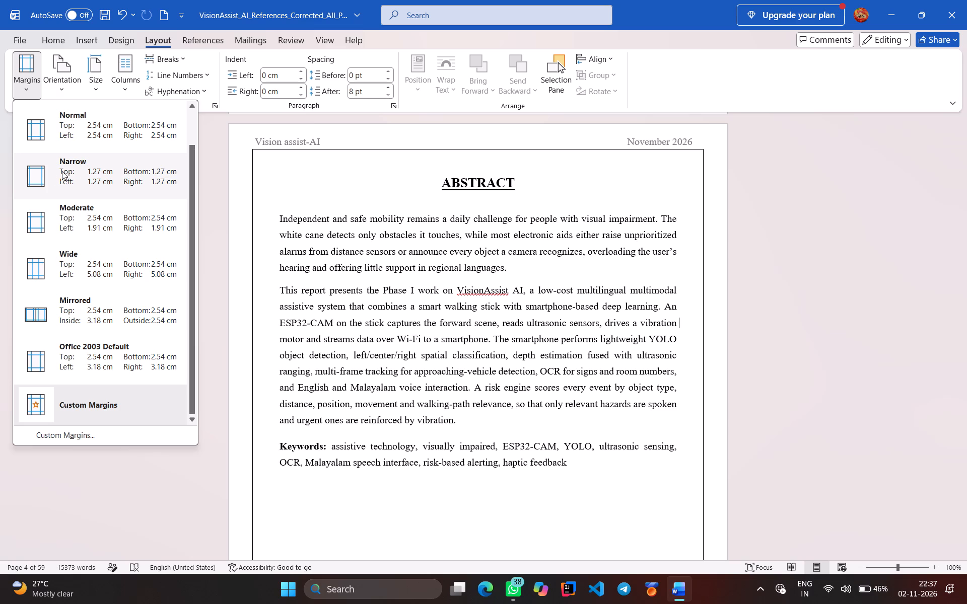
pyautogui.click(40, 174)
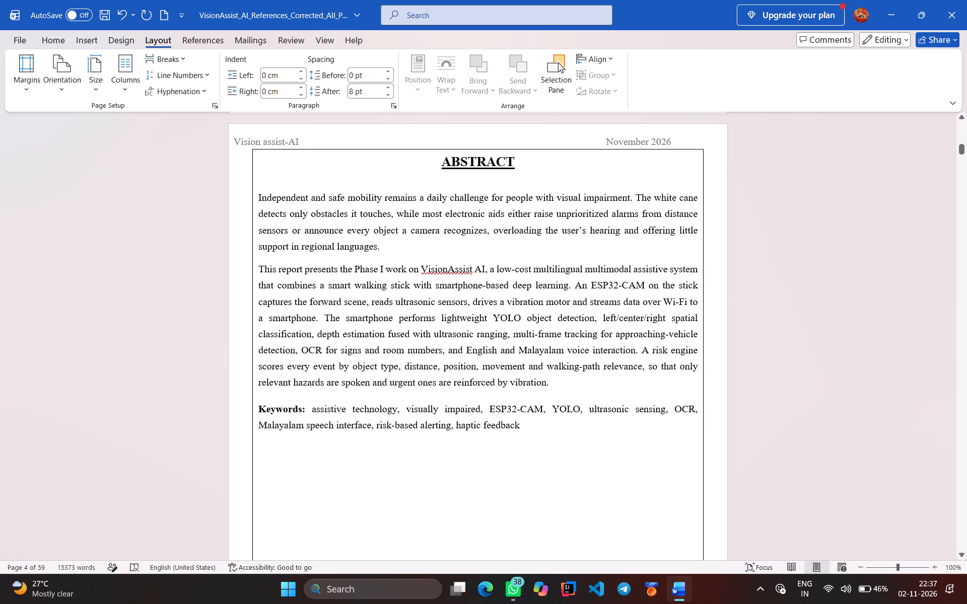
# Indent the "Vision assist-AI" header text on the abstract page with nine leading spaces to line it up with the page border.
pyautogui.scroll(2, 293, 196)
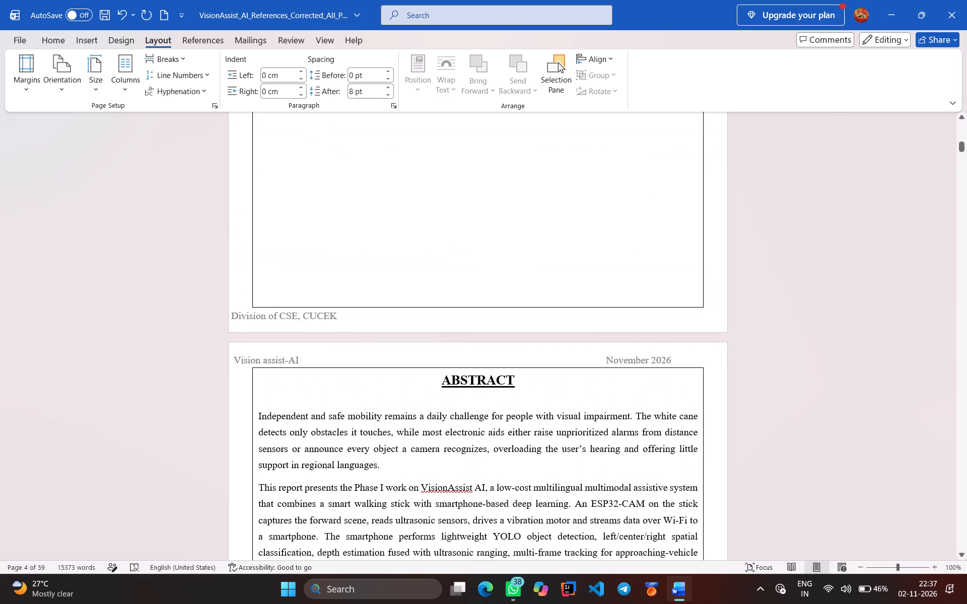
pyautogui.scroll(-1, 300, 316)
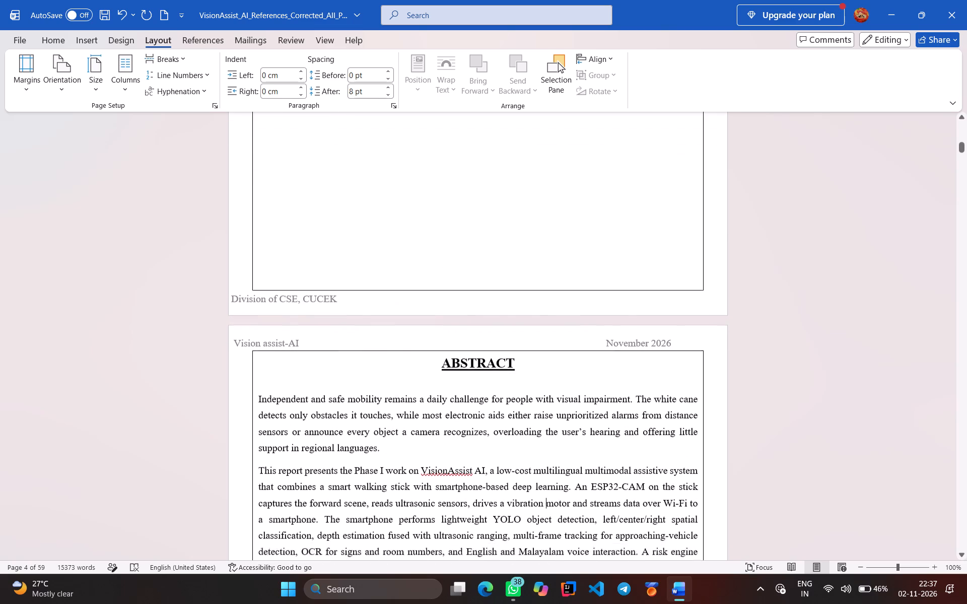
pyautogui.scroll(-2, 300, 316)
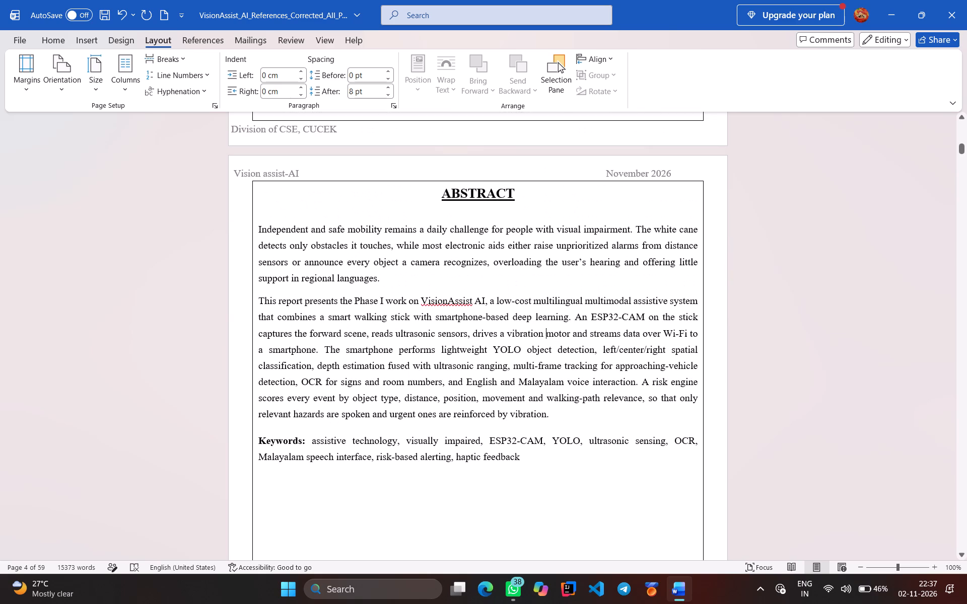
pyautogui.scroll(-1, 300, 316)
pyautogui.click(250, 171)
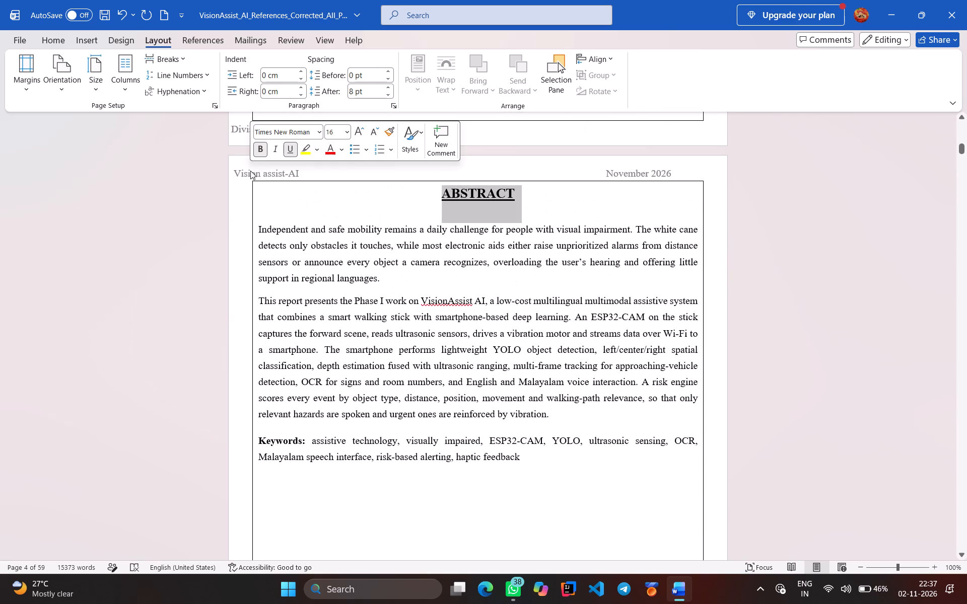
pyautogui.scroll(1, 252, 174)
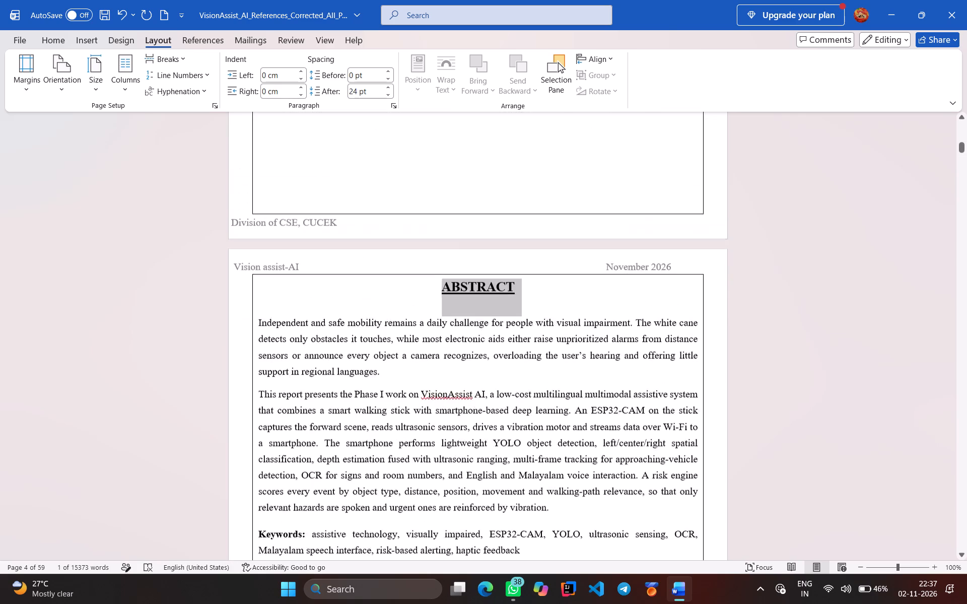
pyautogui.scroll(1, 252, 174)
pyautogui.doubleClick(252, 311)
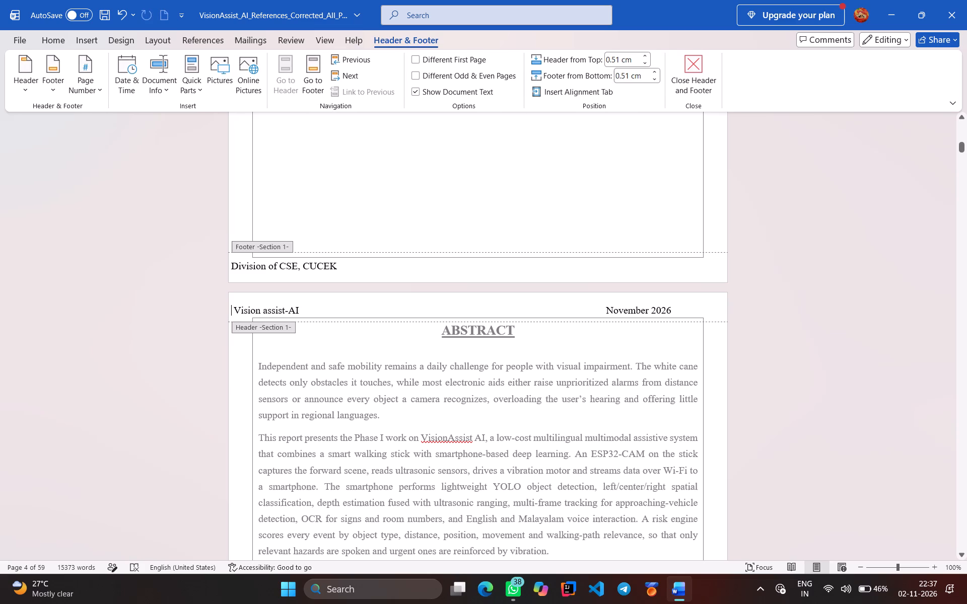
pyautogui.press('space')
pyautogui.press('space')
pyautogui.press('space')
pyautogui.press('space')
pyautogui.press('space')
pyautogui.press('space')
pyautogui.press('space')
pyautogui.press('space')
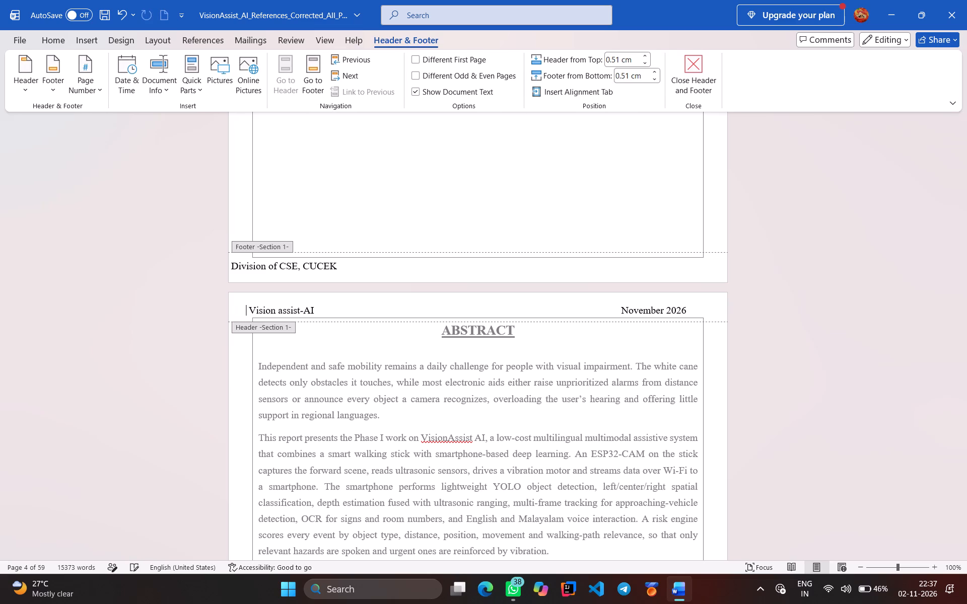
pyautogui.press('space')
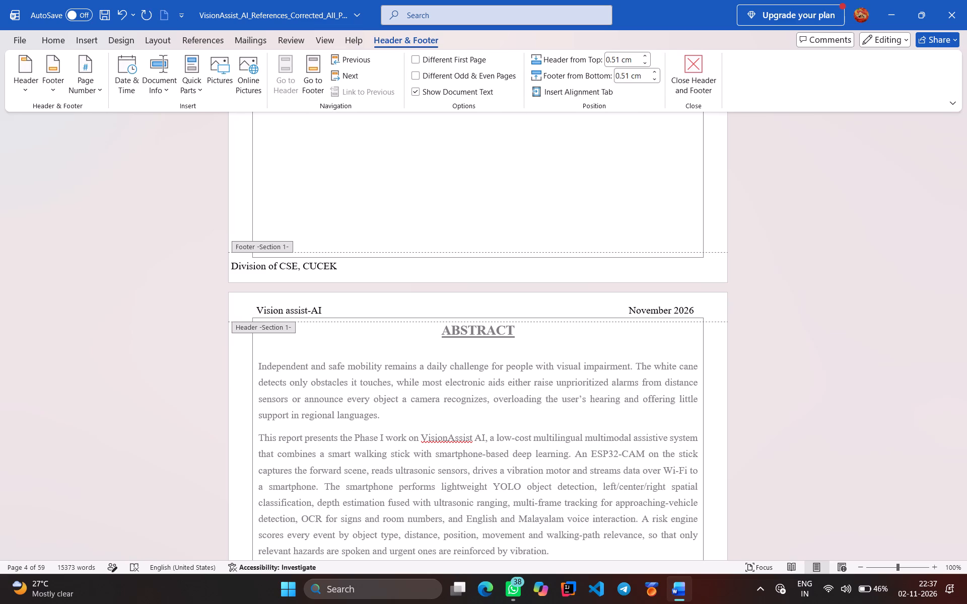
# Insert two spaces before "November 2026" in the header to move the date closer to the page border's right edge.
pyautogui.click(627, 312)
pyautogui.press('space')
pyautogui.press('space')
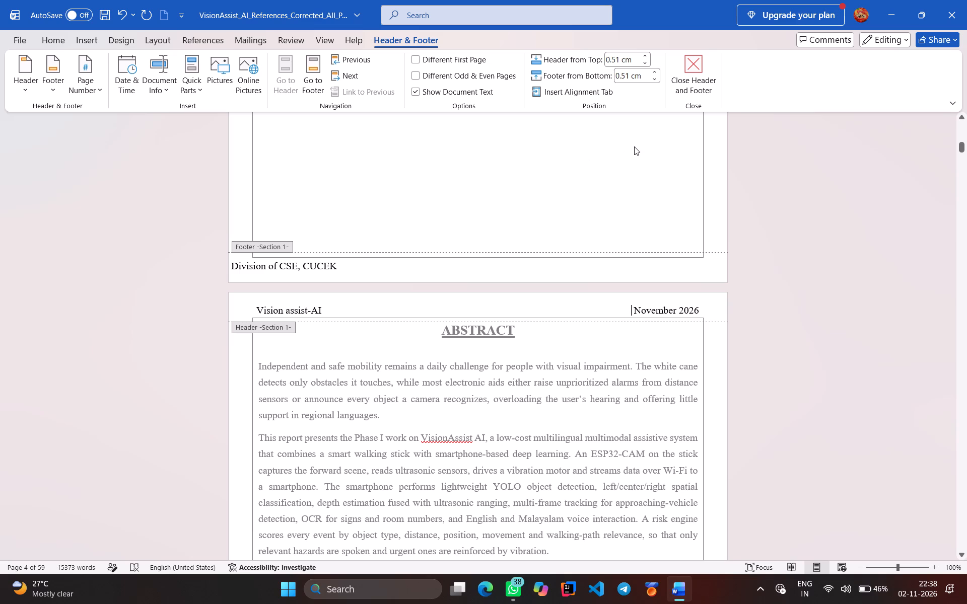
# Indent the "Division of CSE, CUCEK" footer text with ten leading spaces to line it up with the page border, and leave footer editing.
pyautogui.click(231, 266)
pyautogui.press('space')
pyautogui.press('space')
pyautogui.press('space')
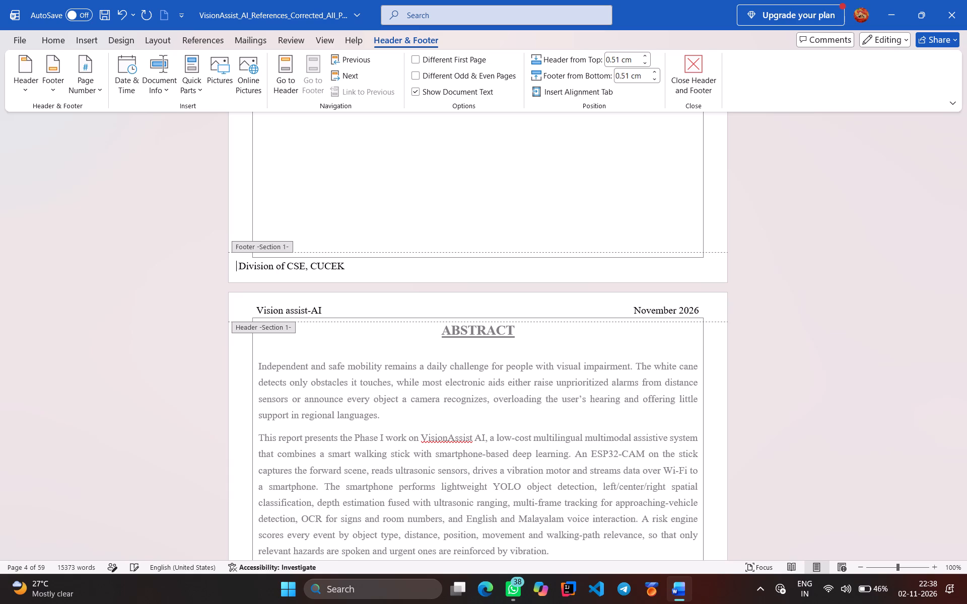
pyautogui.press('space')
pyautogui.press('space')
pyautogui.press('space')
pyautogui.press('space')
pyautogui.press('space')
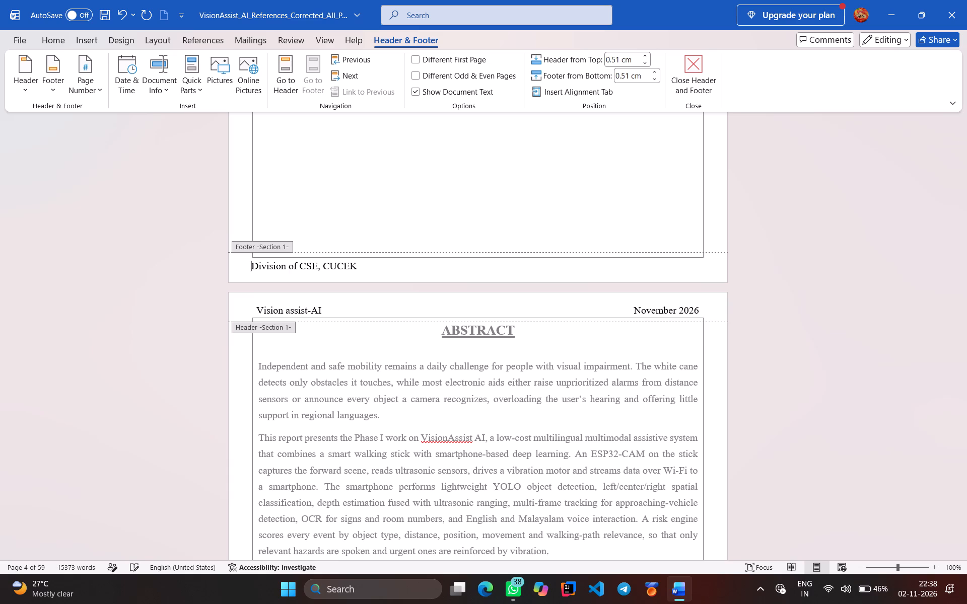
pyautogui.press('space')
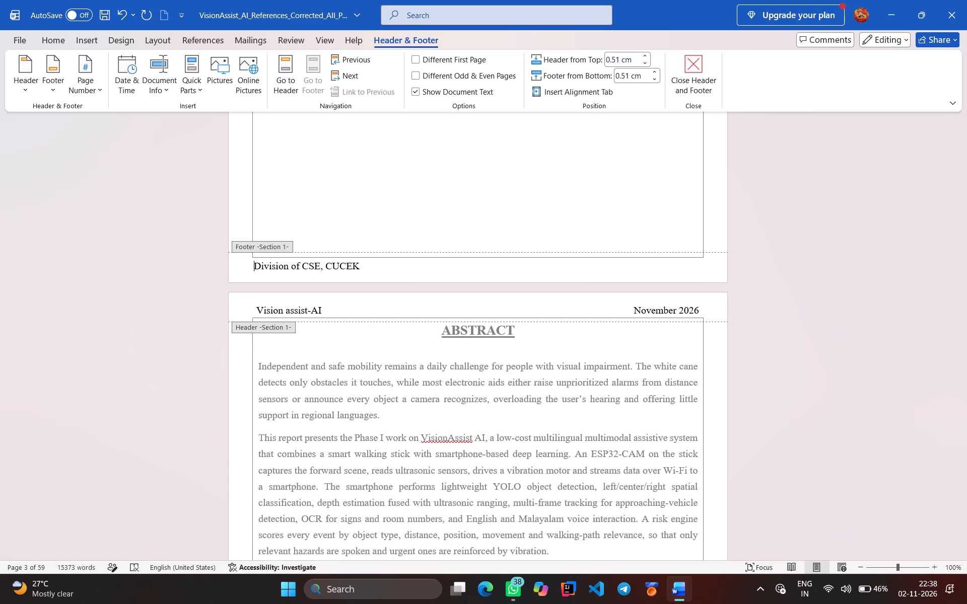
pyautogui.press('space')
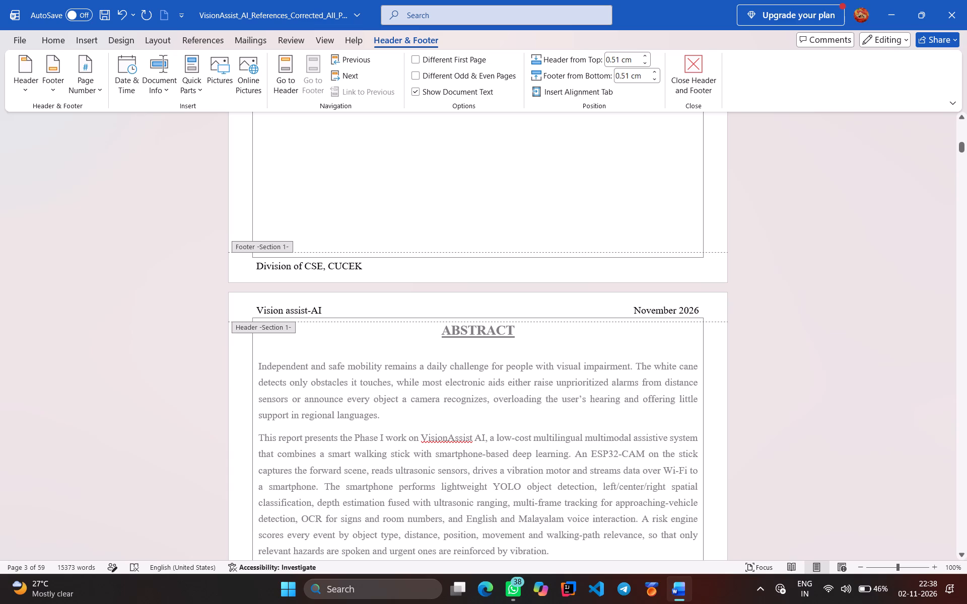
pyautogui.click(698, 75)
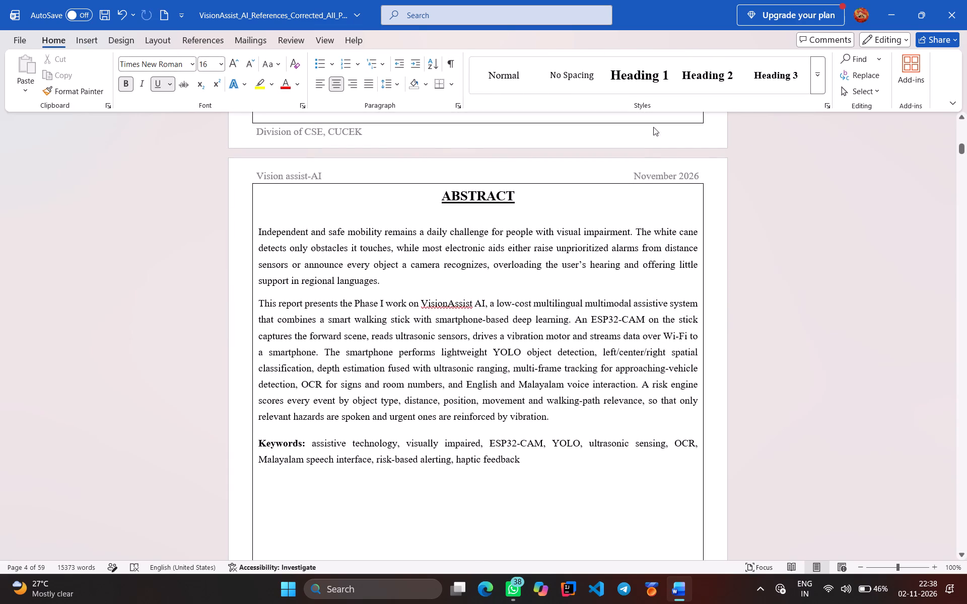
# Examine the layout of the abstract, certificate and title pages within the page border.
pyautogui.scroll(-2, 714, 255)
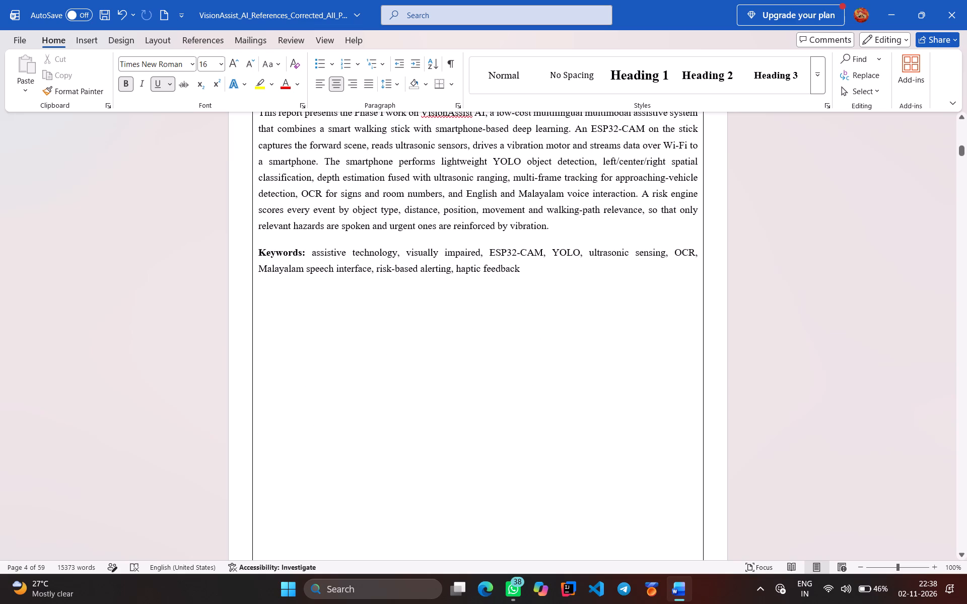
pyautogui.scroll(1, 318, 257)
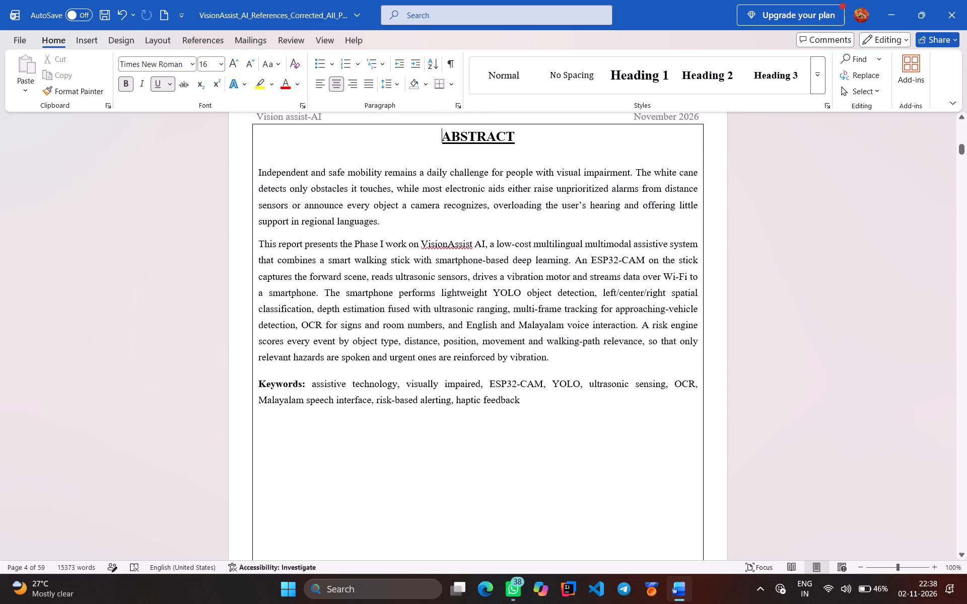
pyautogui.moveTo(257, 172); pyautogui.dragTo(419, 263)
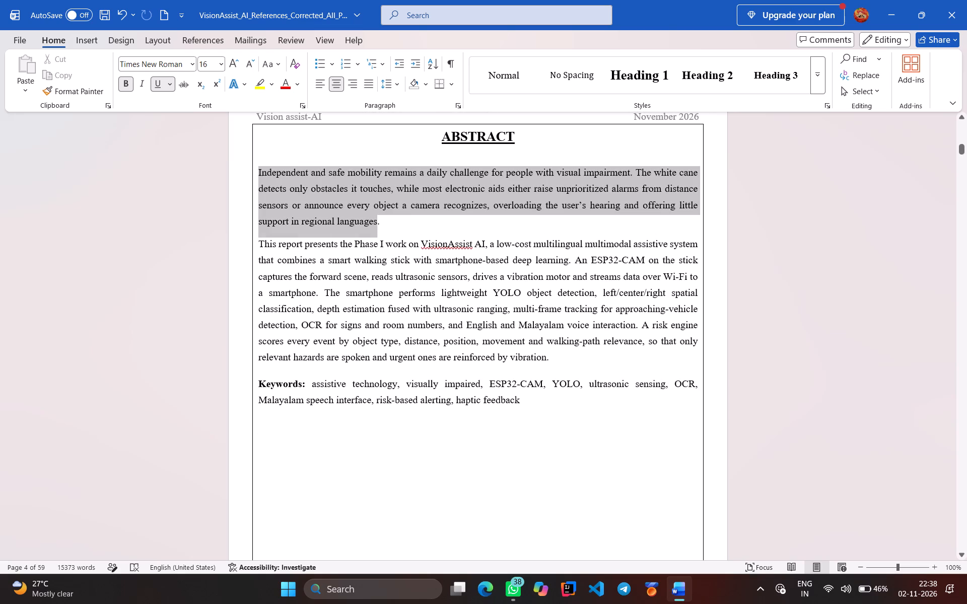
pyautogui.moveTo(419, 263); pyautogui.dragTo(545, 401)
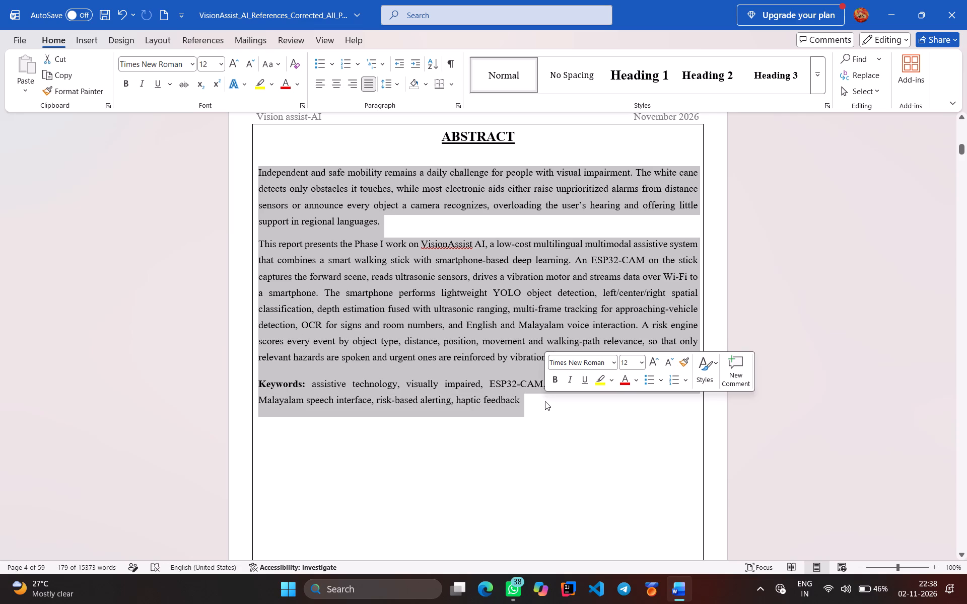
pyautogui.click(795, 324)
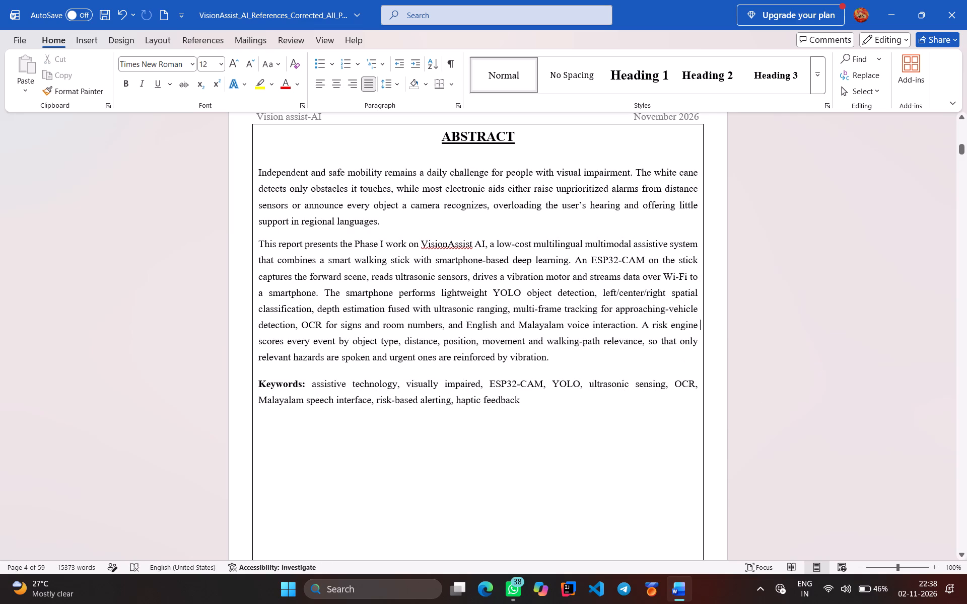
pyautogui.scroll(6, 565, 349)
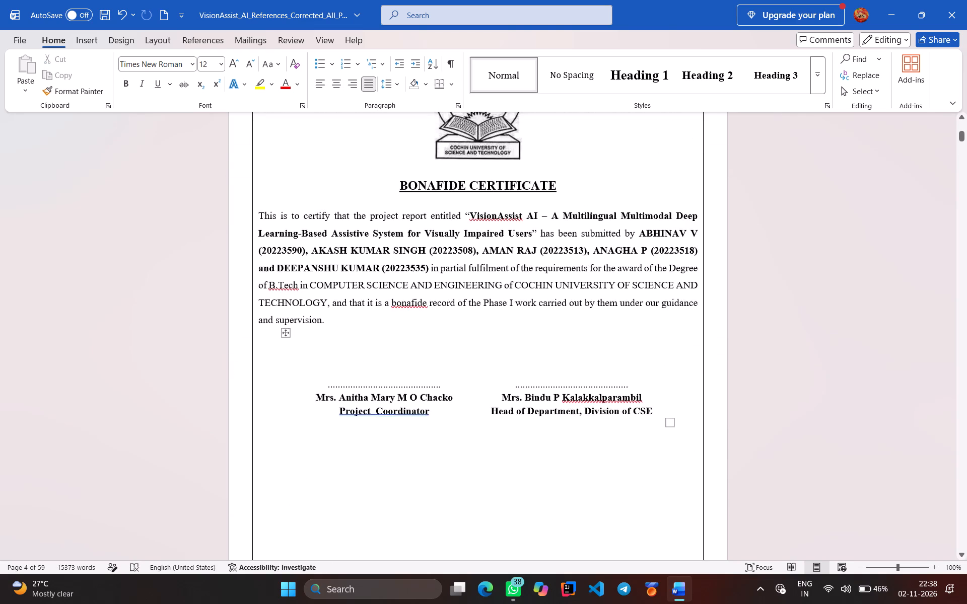
pyautogui.scroll(3, 565, 349)
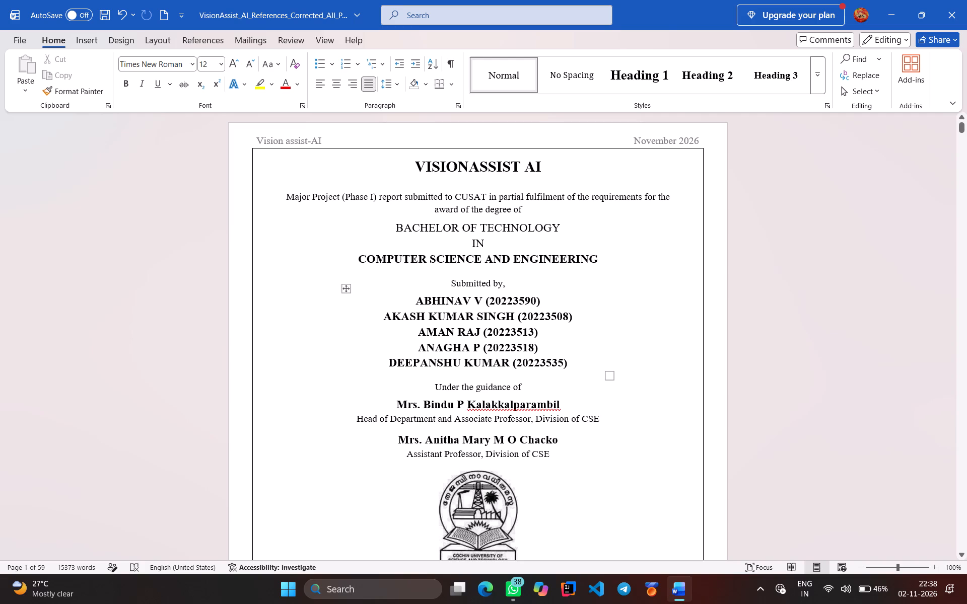
pyautogui.scroll(-1, 517, 337)
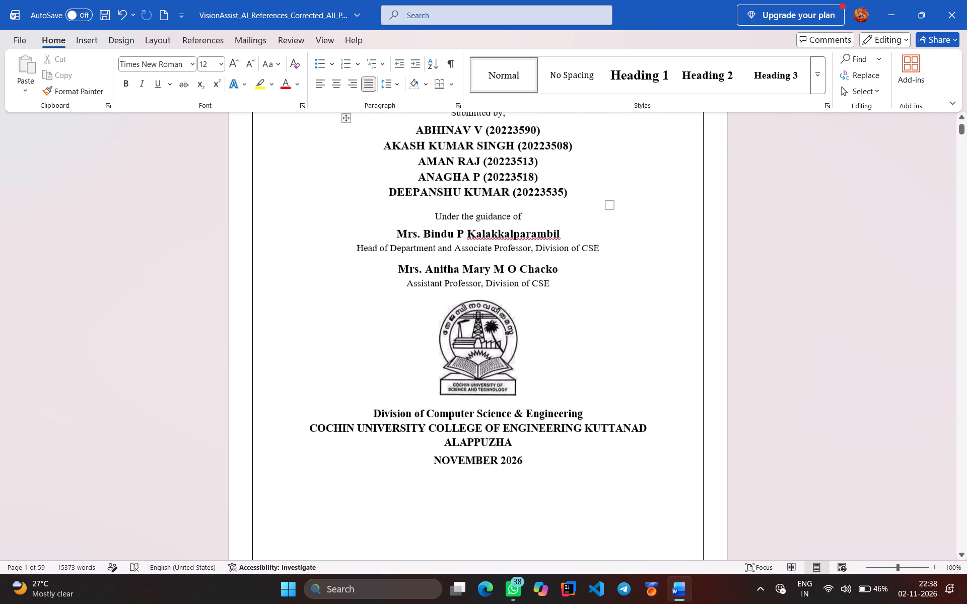
pyautogui.scroll(-1, 517, 337)
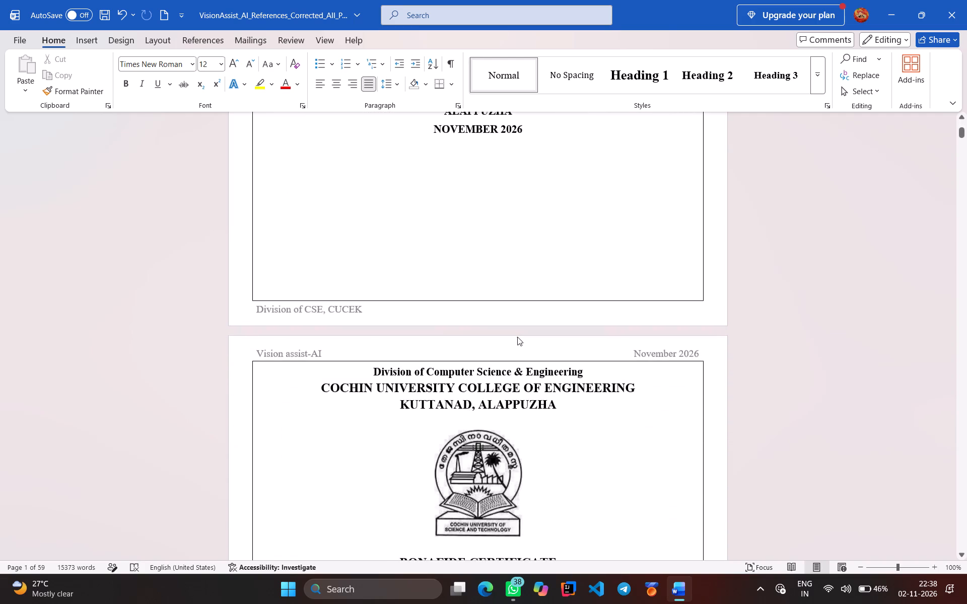
# Insert a blank line above the "VISIONASSIST AI" title on the first page.
pyautogui.scroll(1, 517, 337)
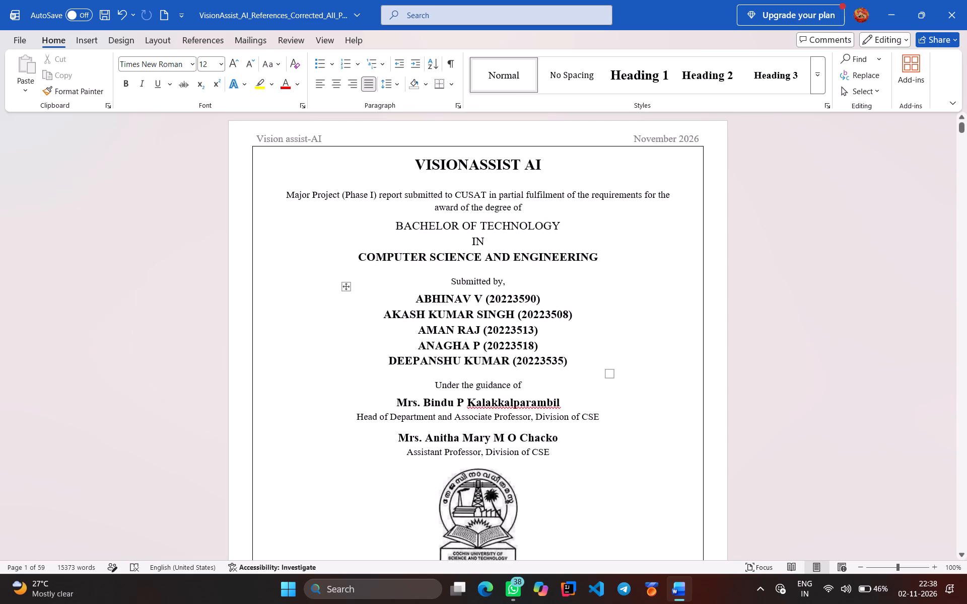
pyautogui.click(412, 163)
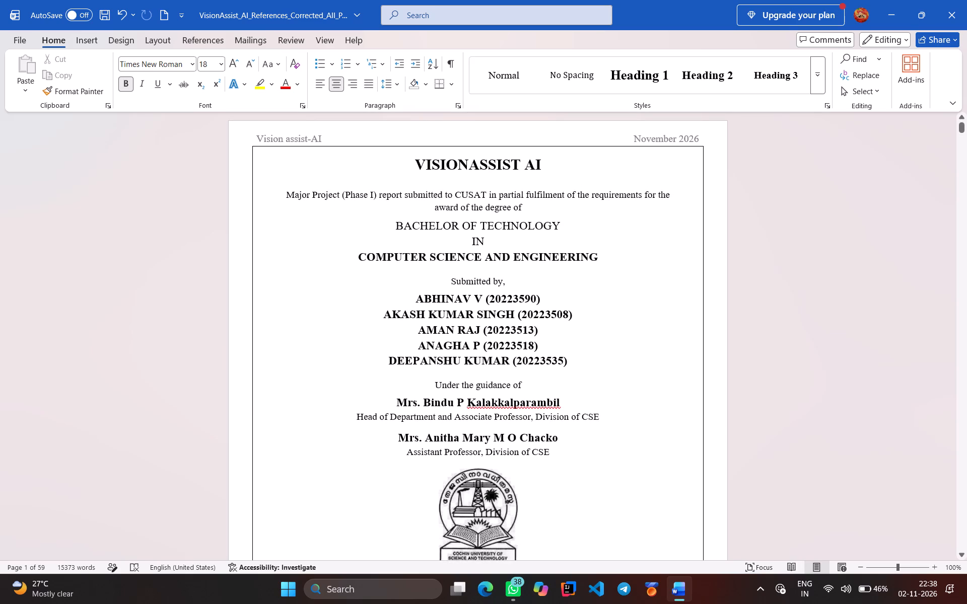
pyautogui.press('Return')
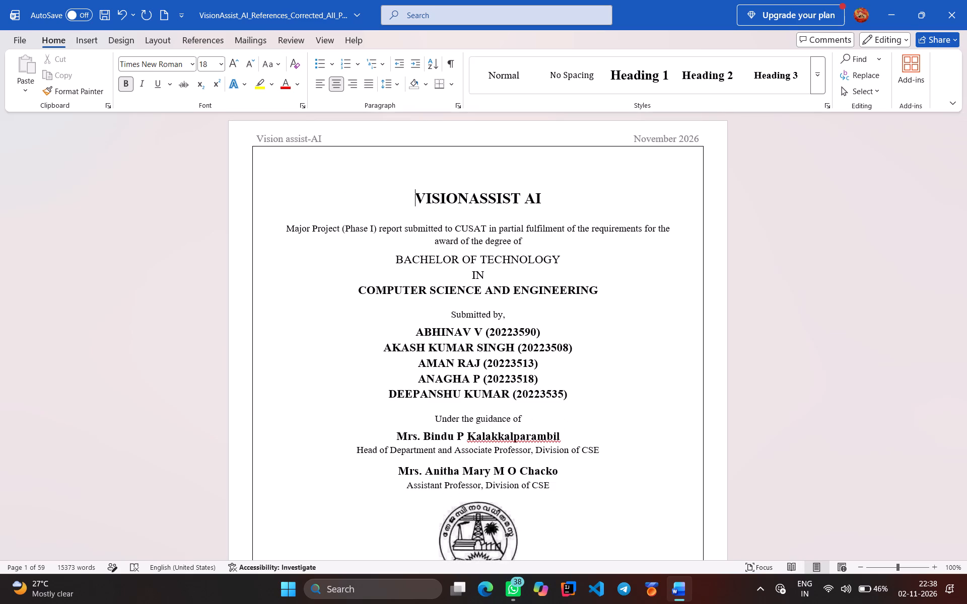
# Insert a blank line above "Division of Computer Science & Engineering" at the top of the Bonafide Certificate page.
pyautogui.scroll(-2, 412, 163)
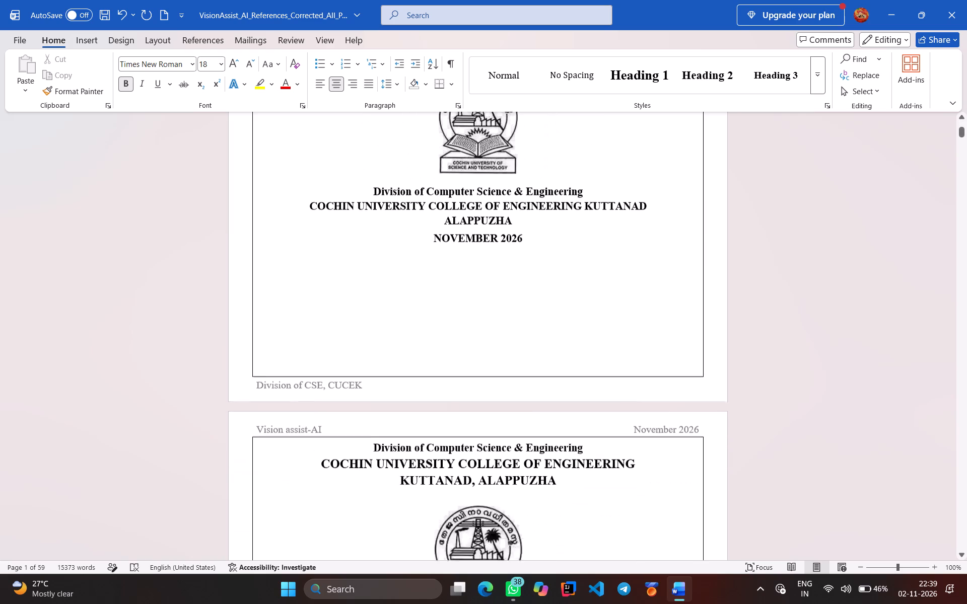
pyautogui.scroll(-1, 412, 163)
pyautogui.click(365, 314)
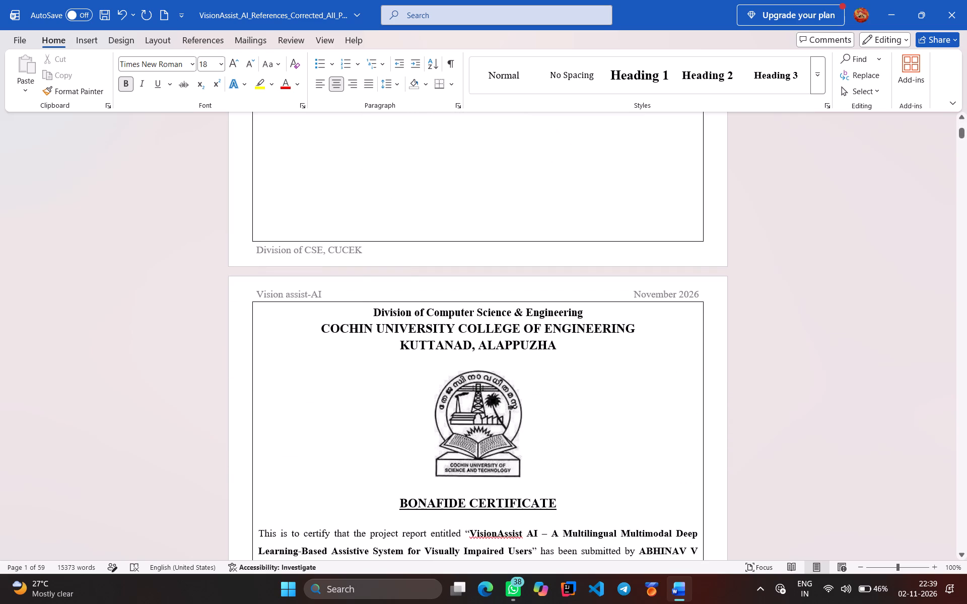
pyautogui.press('Return')
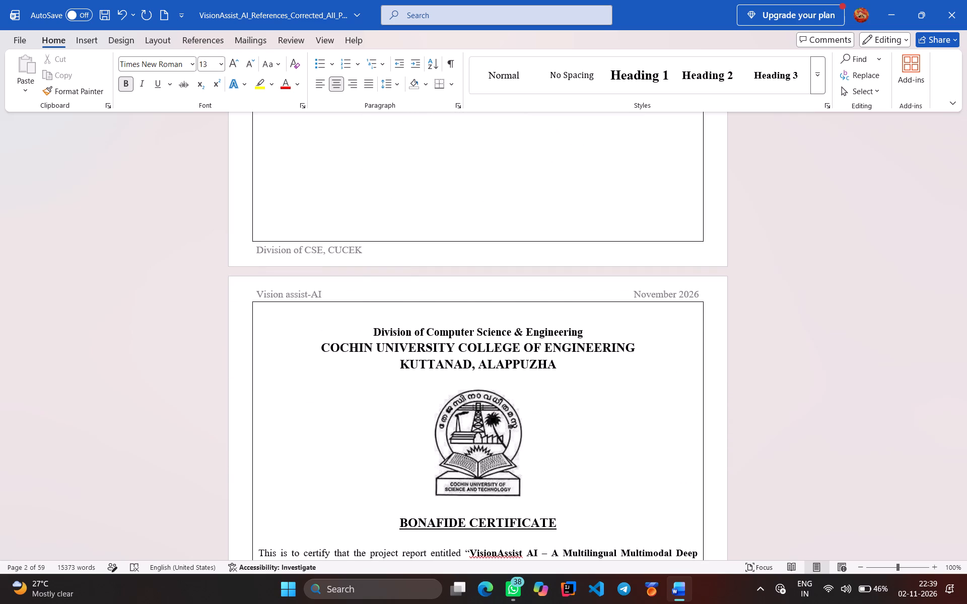
# Insert a blank line above the ACKNOWLEDGEMENT heading to space it from the page border.
pyautogui.scroll(-1, 365, 314)
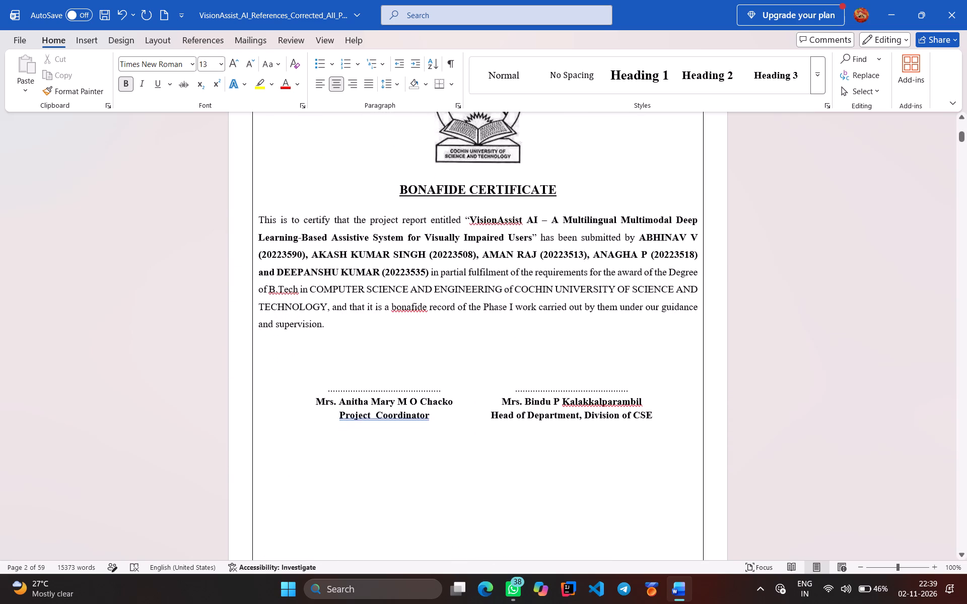
pyautogui.scroll(-3, 365, 314)
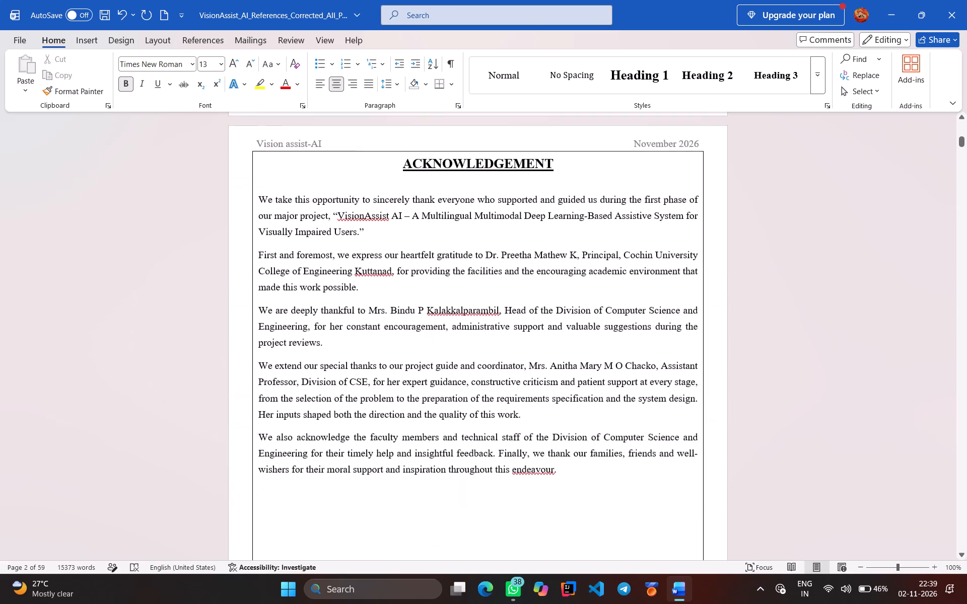
pyautogui.click(399, 159)
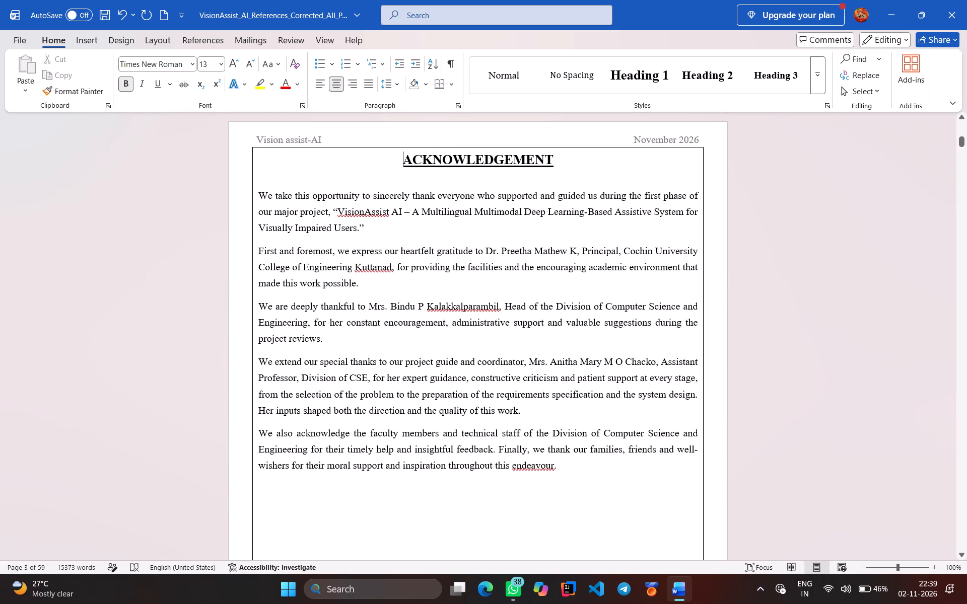
pyautogui.press('Return')
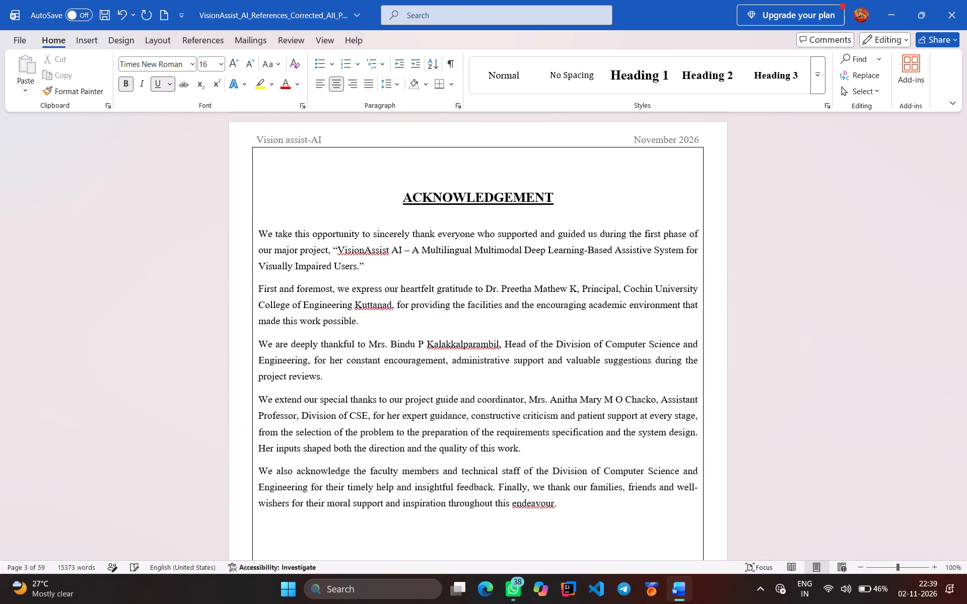
# Insert a blank line above the ABSTRACT heading to space it from the page border.
pyautogui.scroll(-2, 399, 159)
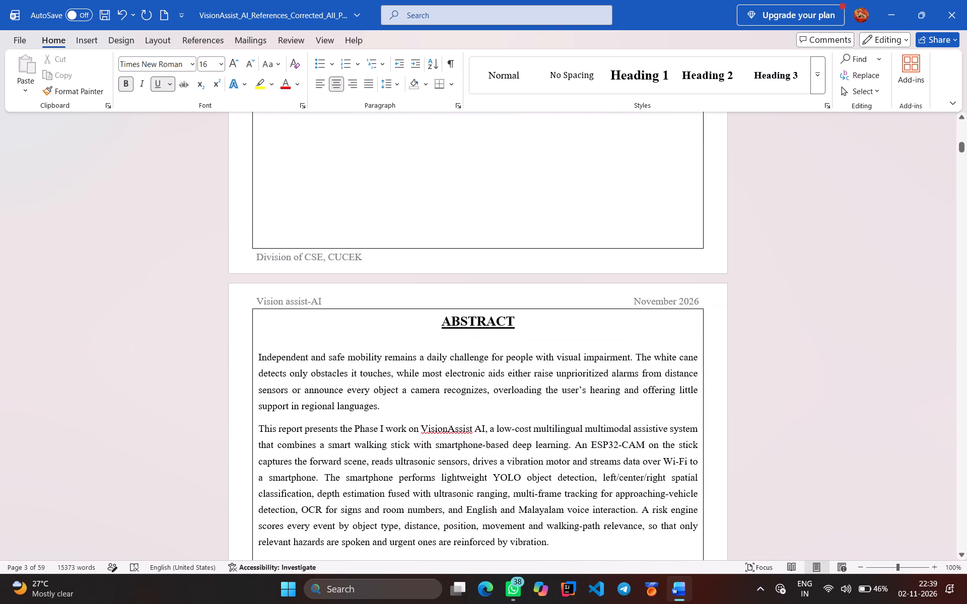
pyautogui.click(426, 318)
pyautogui.press('Return')
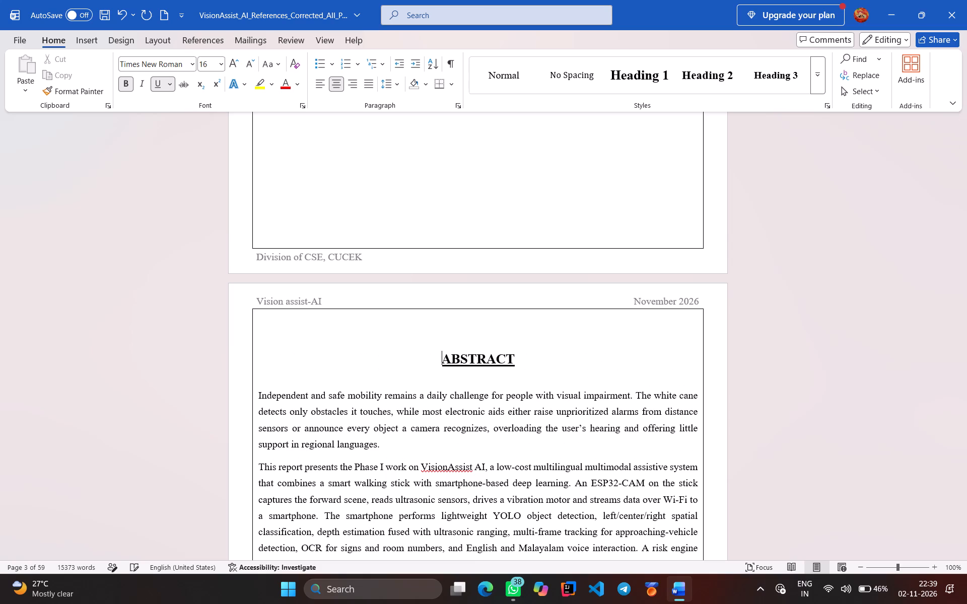
# Insert a blank line above the TABLE OF CONTENTS heading to space it from the page border.
pyautogui.scroll(-3, 426, 318)
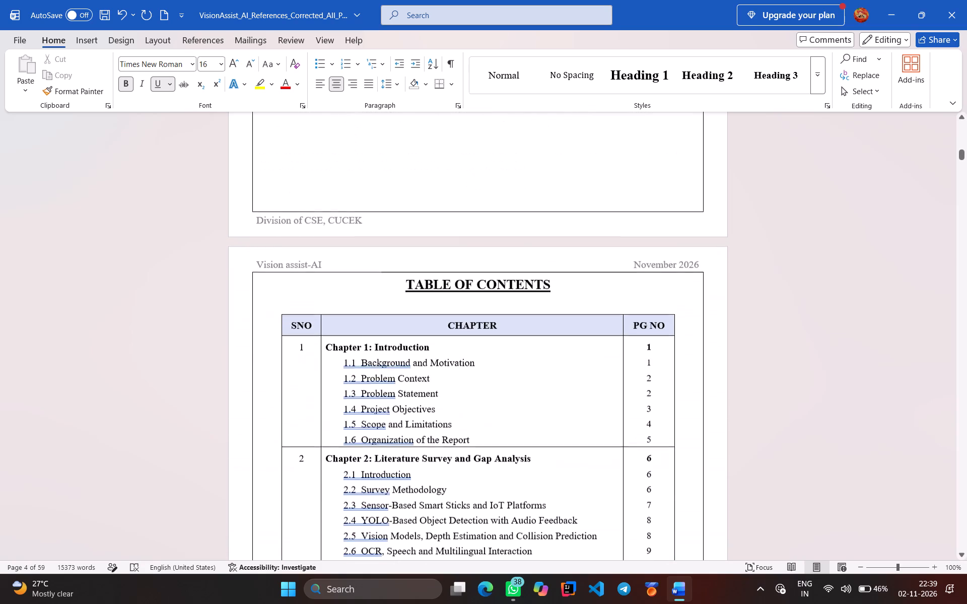
pyautogui.click(386, 281)
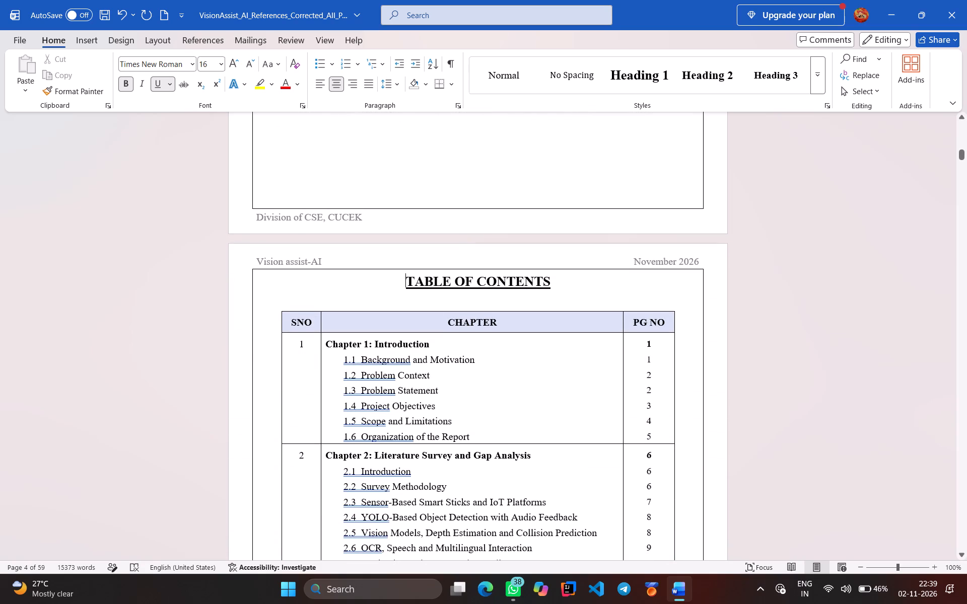
pyautogui.press('Return')
# Insert a blank line above the LIST OF FIGURES heading to space it from the page border.
pyautogui.scroll(-2, 386, 281)
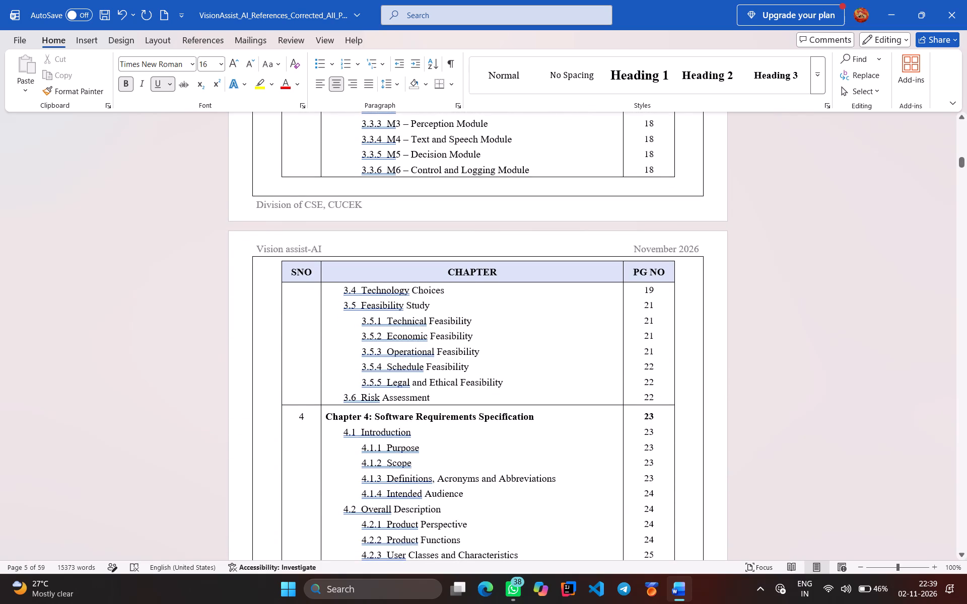
pyautogui.scroll(-2, 386, 281)
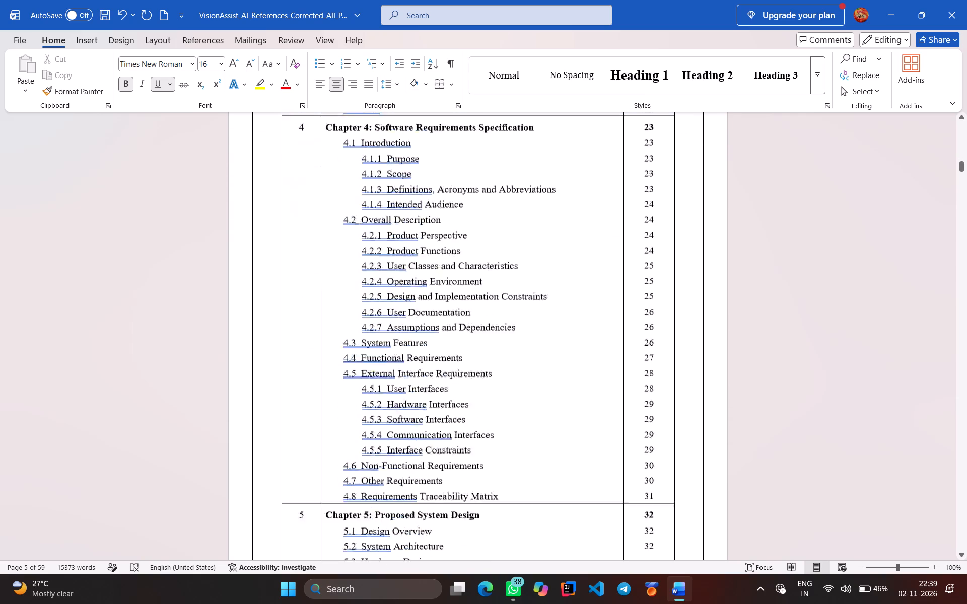
pyautogui.scroll(-2, 386, 281)
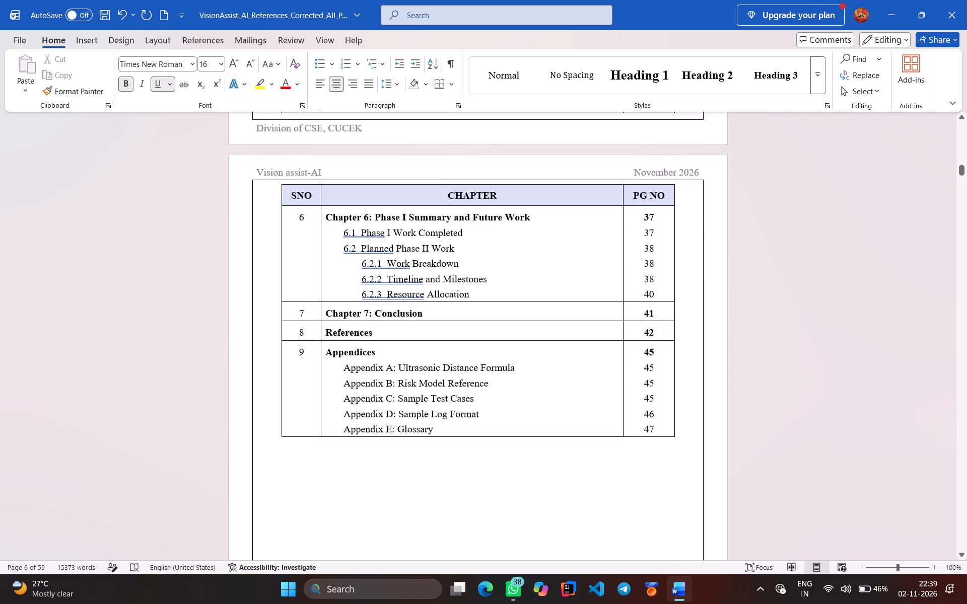
pyautogui.scroll(-2, 386, 281)
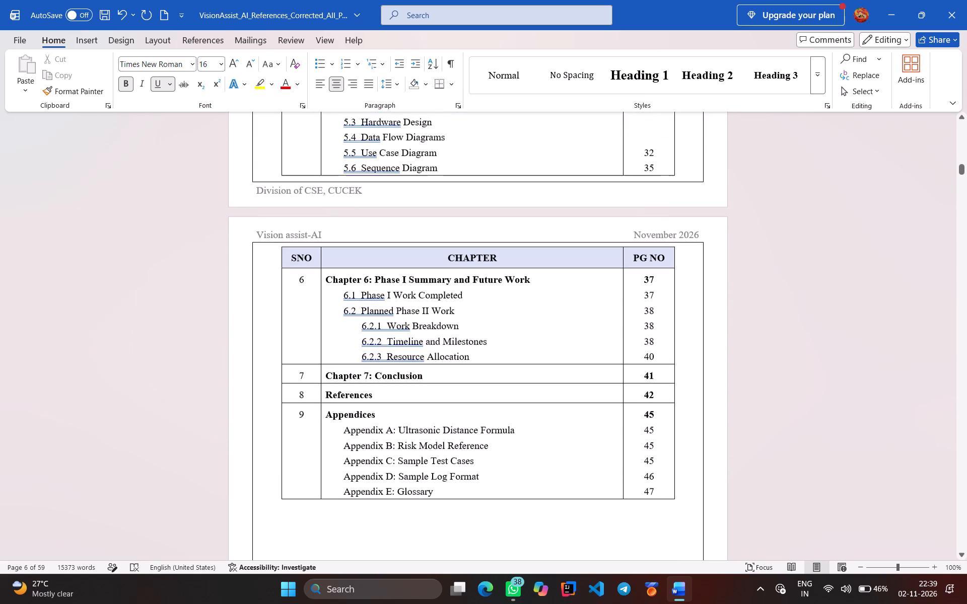
pyautogui.scroll(-1, 386, 281)
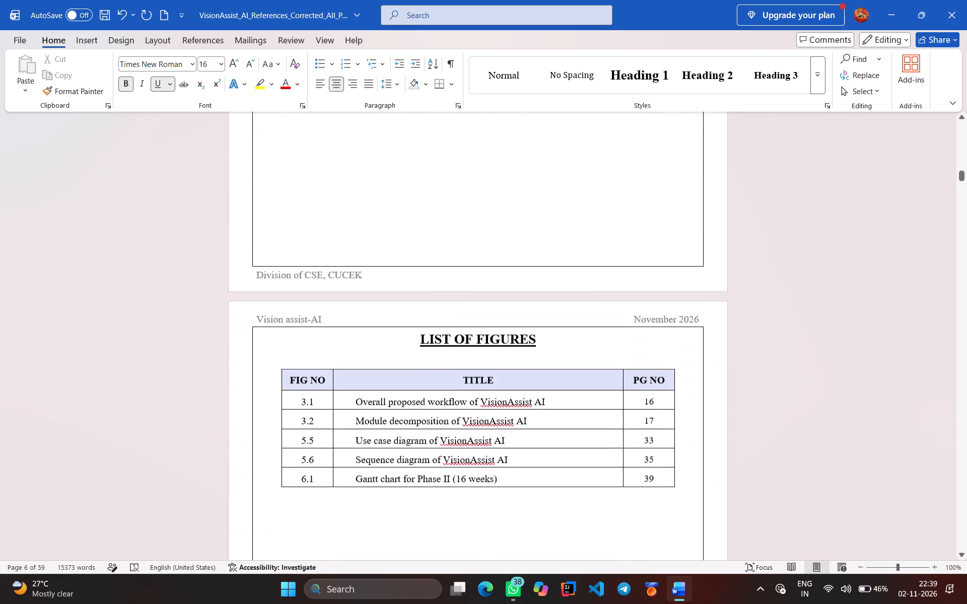
pyautogui.scroll(-1, 386, 281)
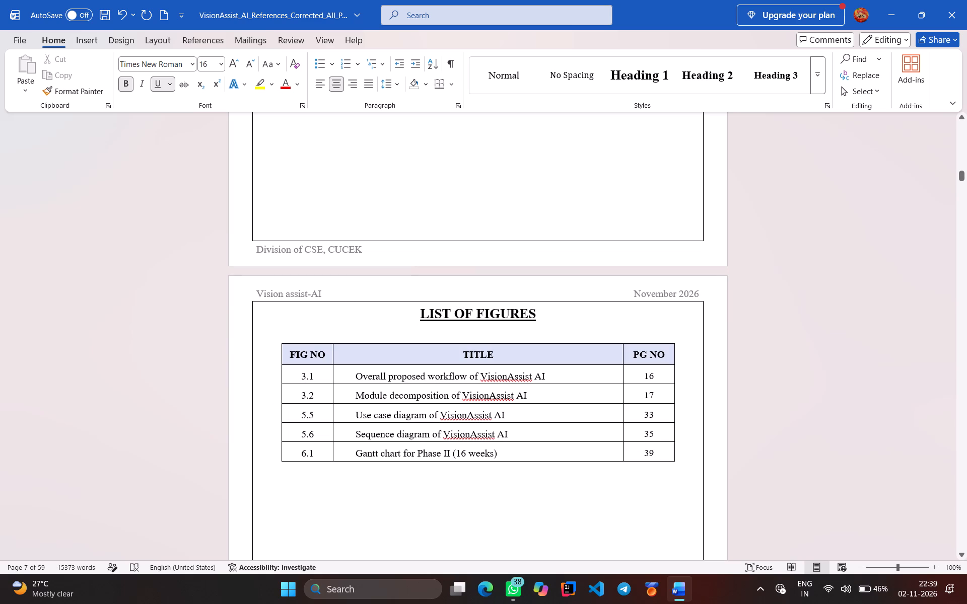
pyautogui.click(416, 317)
pyautogui.press('Return')
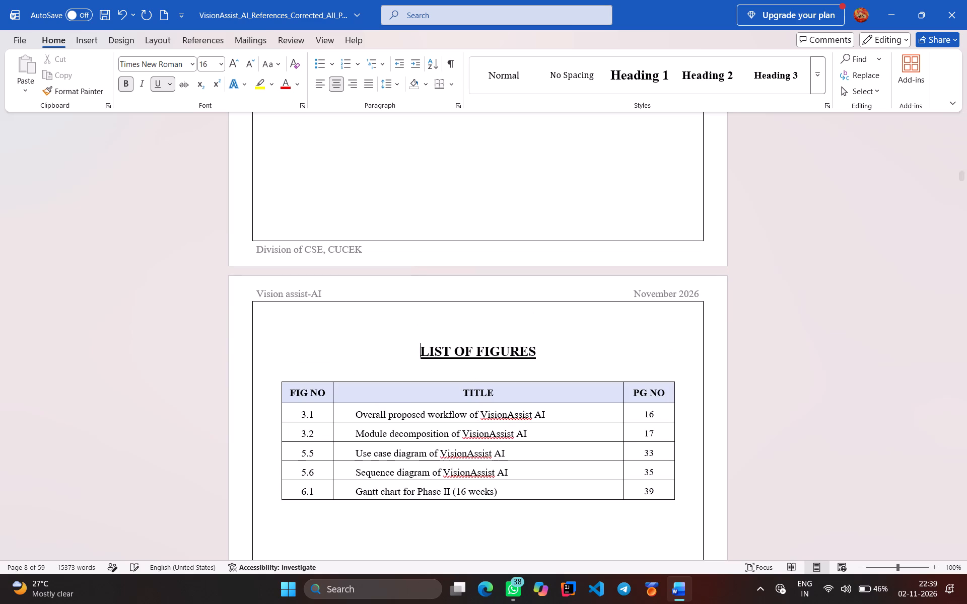
# Insert a blank line above the LIST OF TABLES heading to space it from the page border.
pyautogui.scroll(2, 416, 317)
pyautogui.scroll(-1, 435, 209)
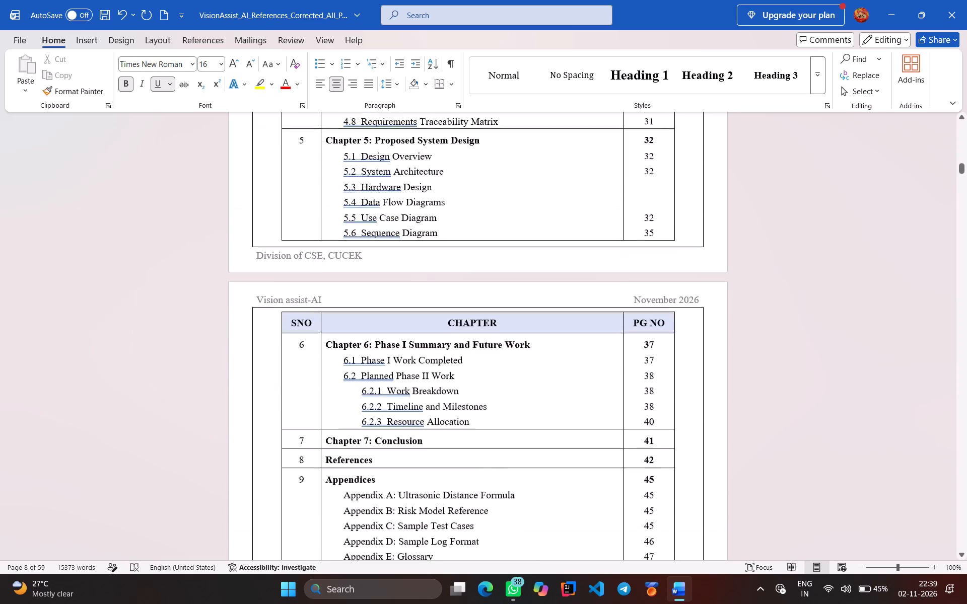
pyautogui.scroll(-3, 435, 209)
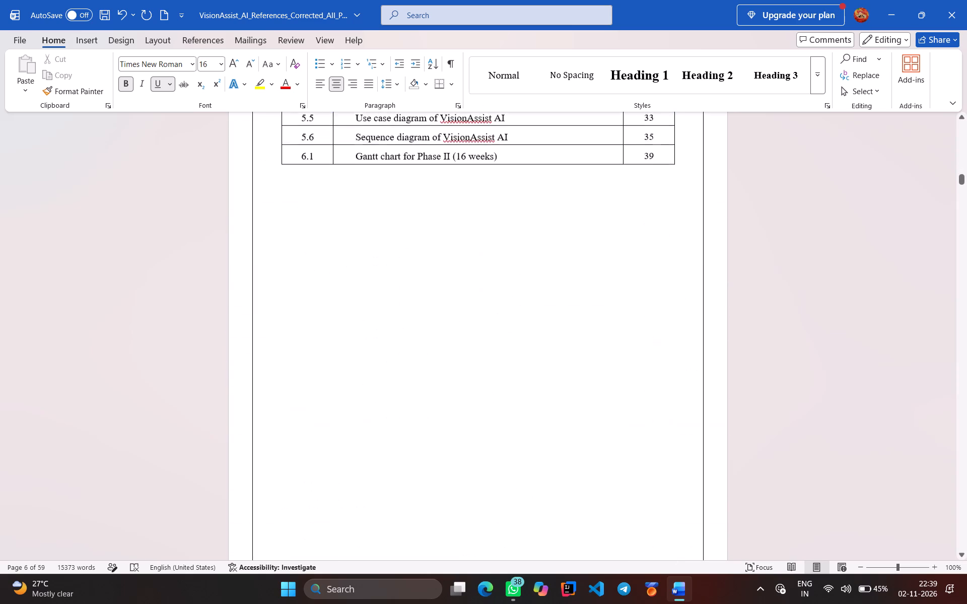
pyautogui.scroll(-1, 435, 209)
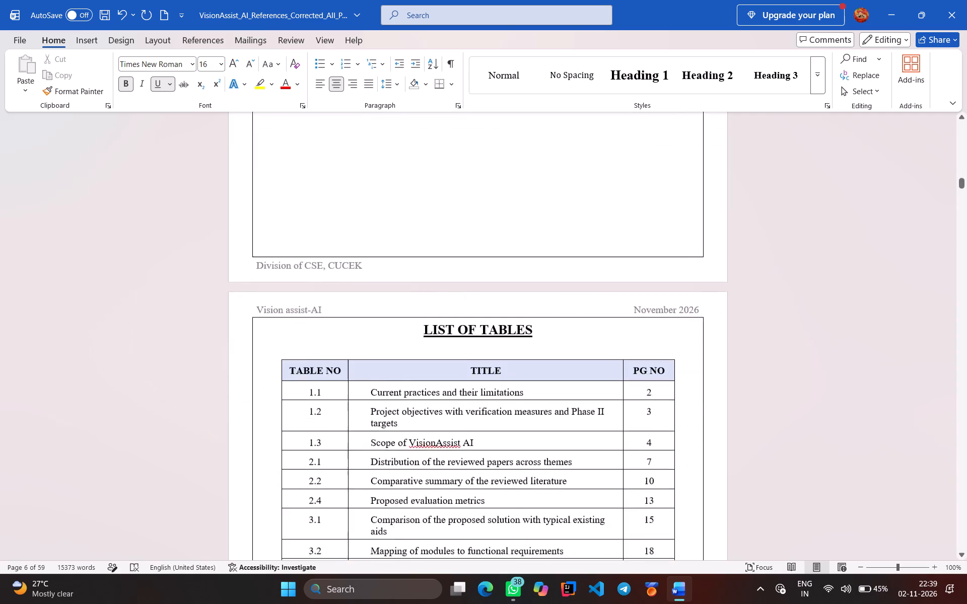
pyautogui.click(412, 298)
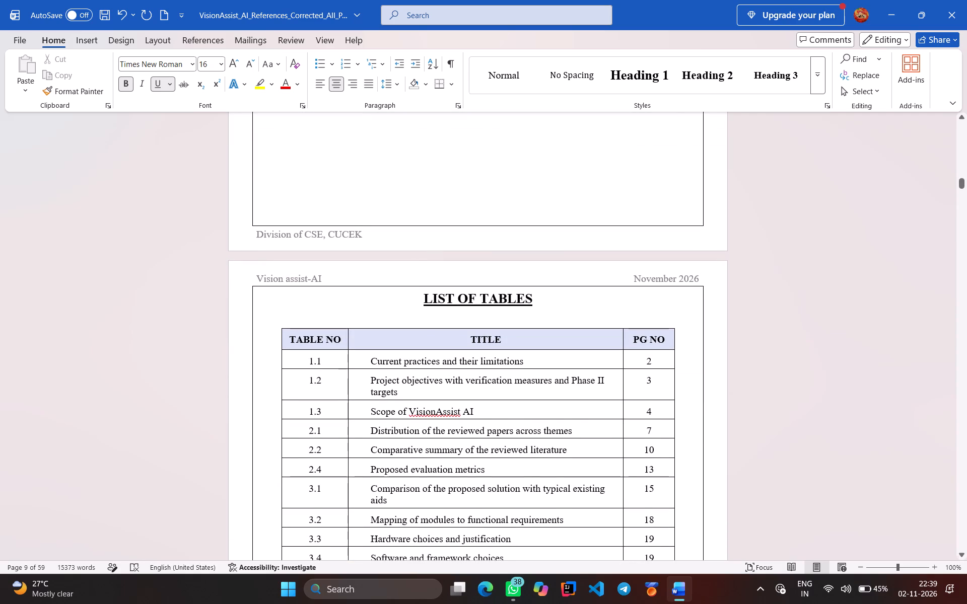
pyautogui.press('Return')
# Insert a blank line above the LIST OF ABBREVIATIONS heading to space it from the page border.
pyautogui.scroll(-2, 412, 298)
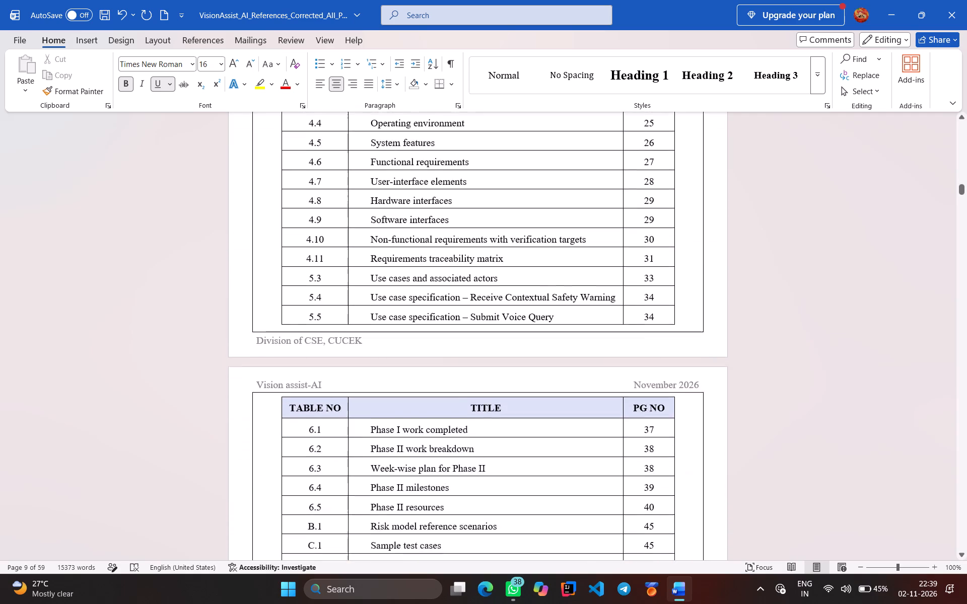
pyautogui.scroll(-5, 412, 298)
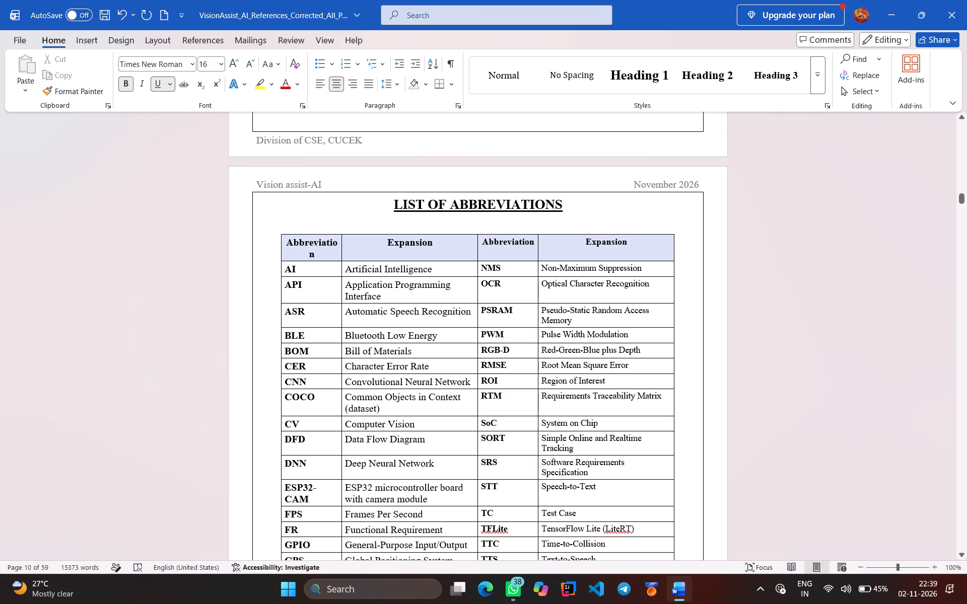
pyautogui.click(392, 203)
pyautogui.press('Return')
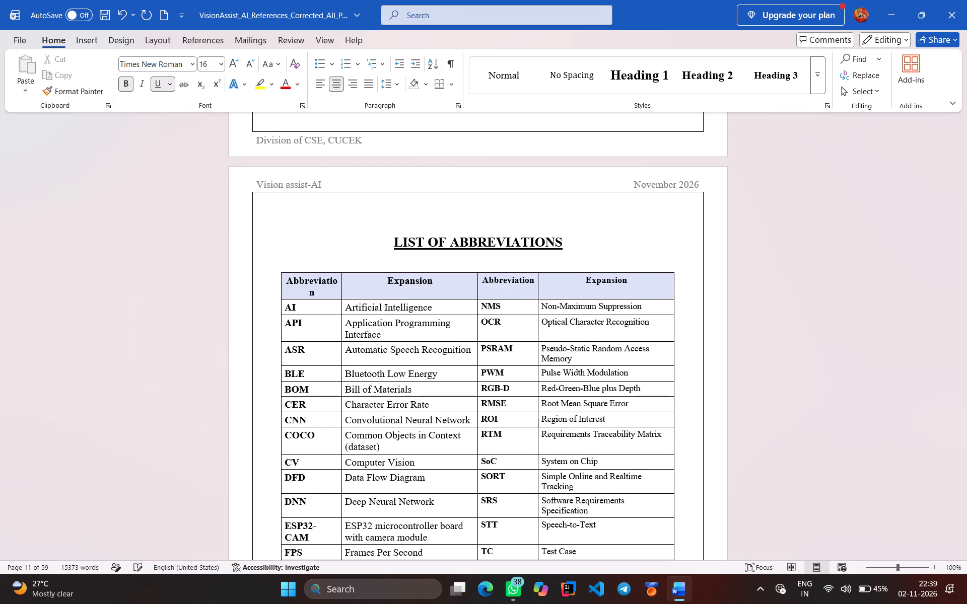
# Examine the Chapter 1 pages for header, footer and text alignment with the page border, comparing them with the abbreviations page.
pyautogui.scroll(-2, 392, 203)
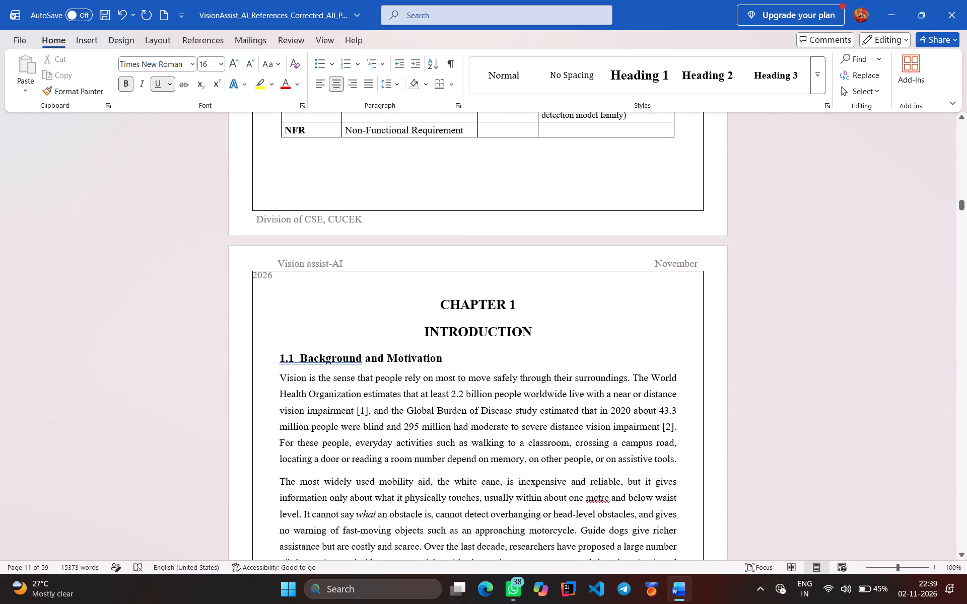
pyautogui.scroll(-4, 392, 203)
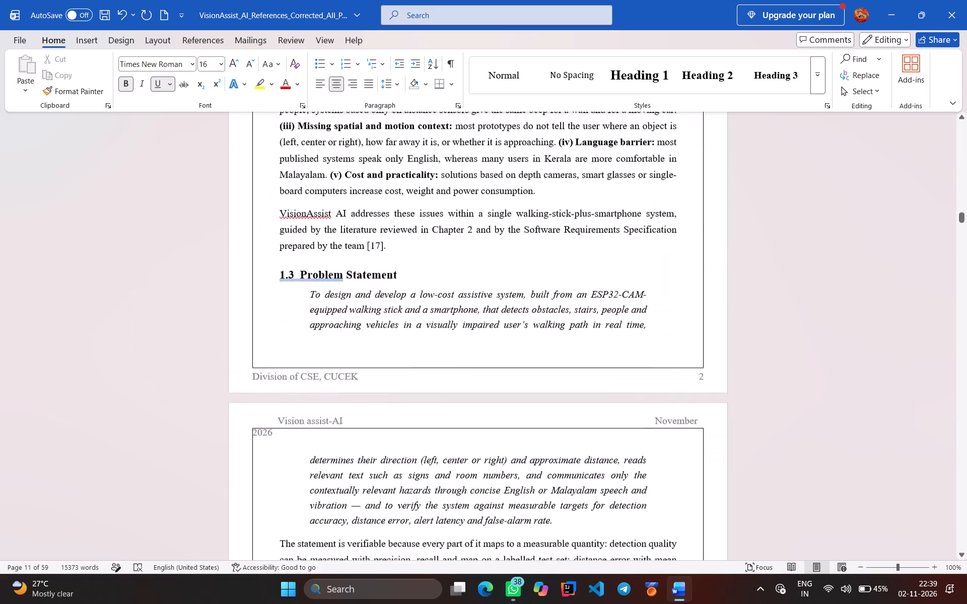
pyautogui.scroll(-5, 392, 203)
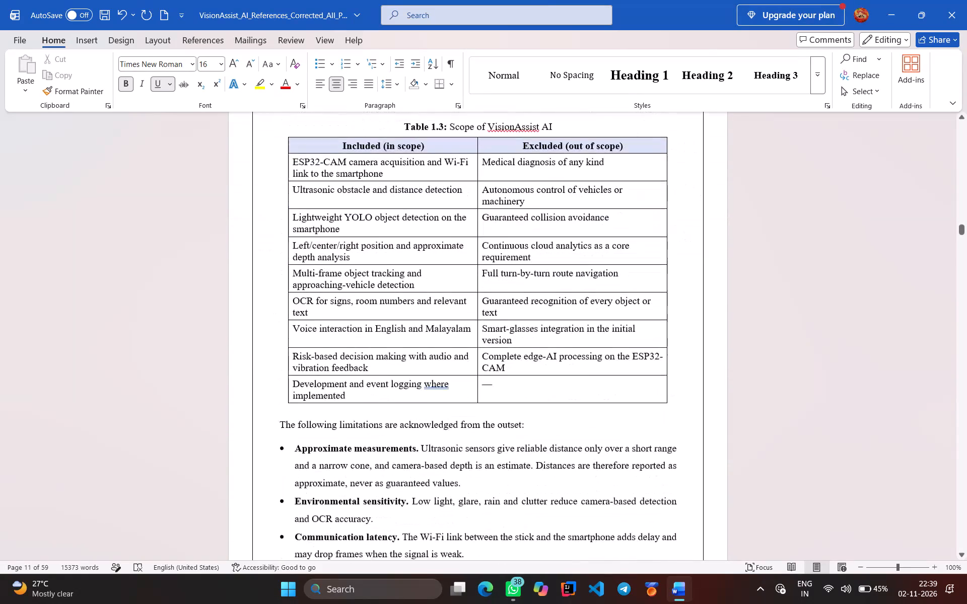
pyautogui.scroll(-2, 392, 203)
pyautogui.scroll(1, 392, 203)
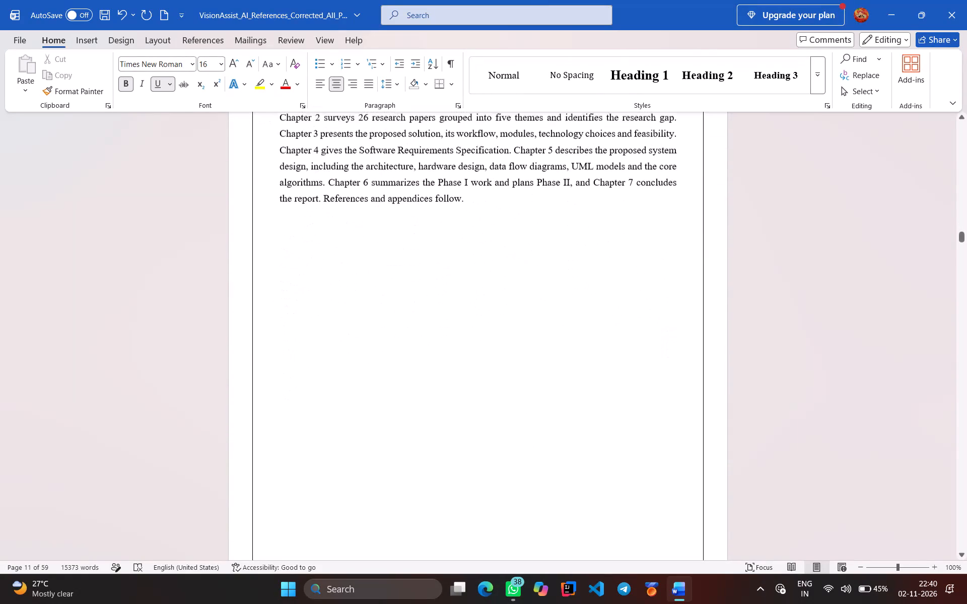
pyautogui.scroll(2, 392, 203)
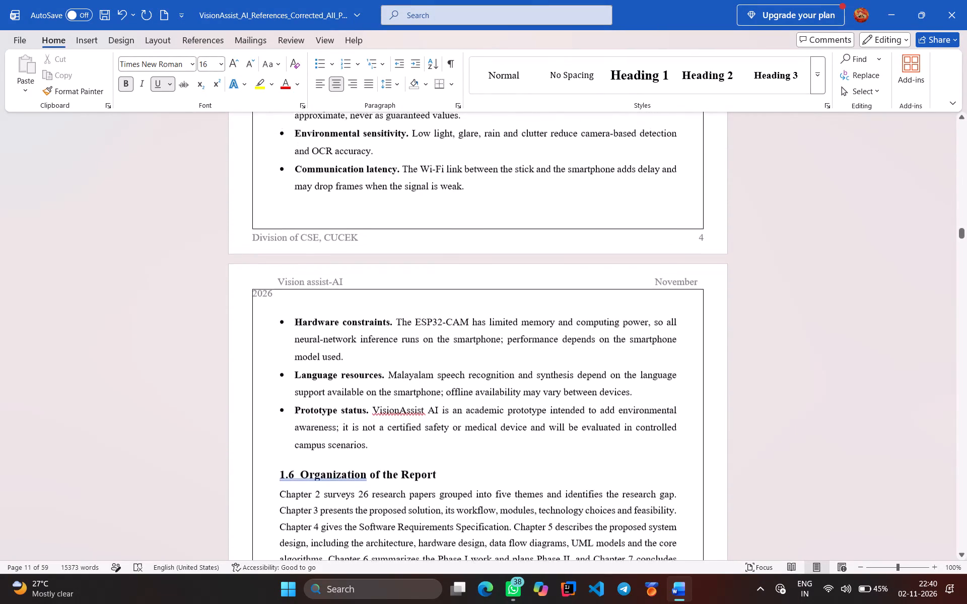
pyautogui.scroll(4, 392, 203)
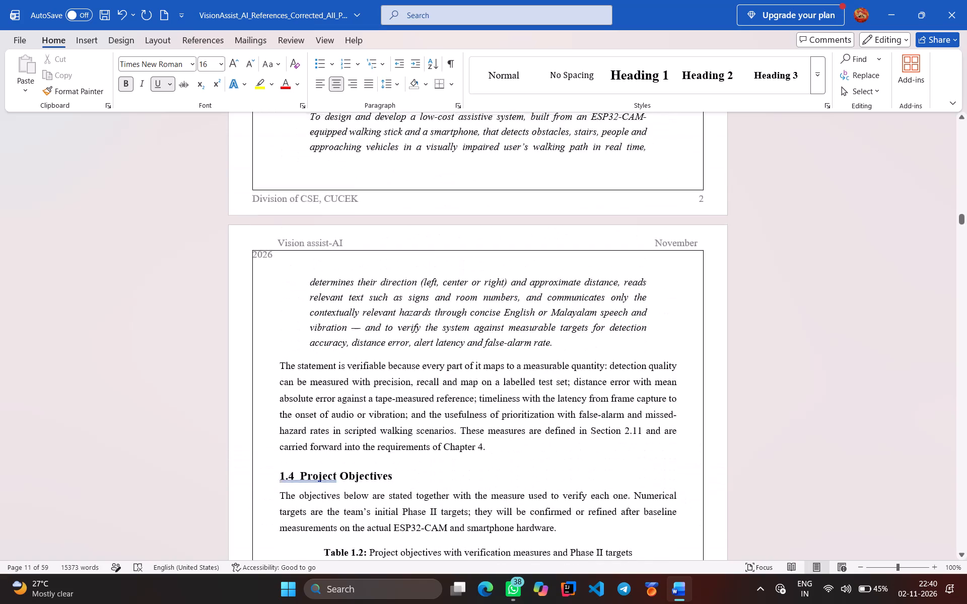
pyautogui.scroll(5, 392, 203)
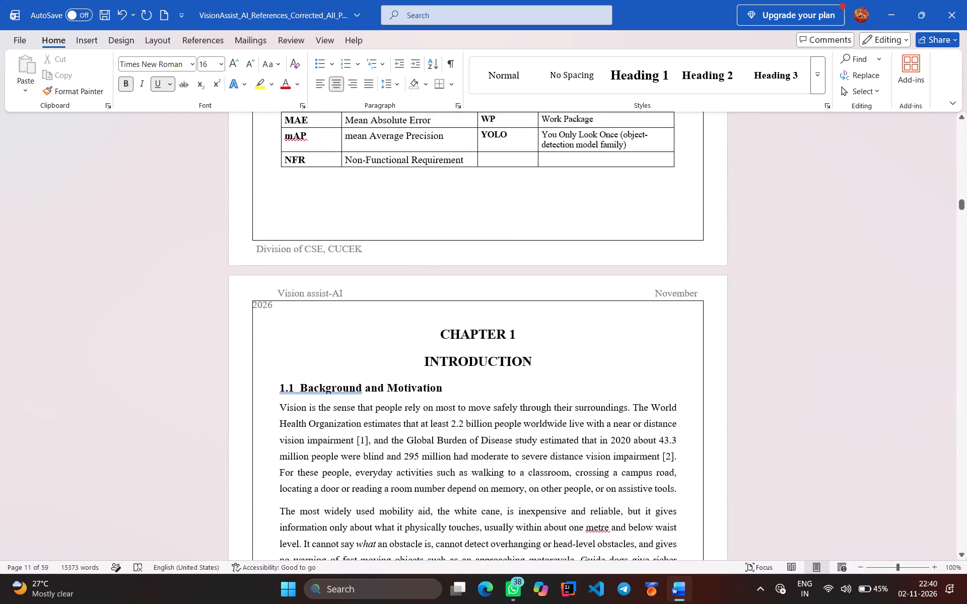
pyautogui.scroll(2, 466, 298)
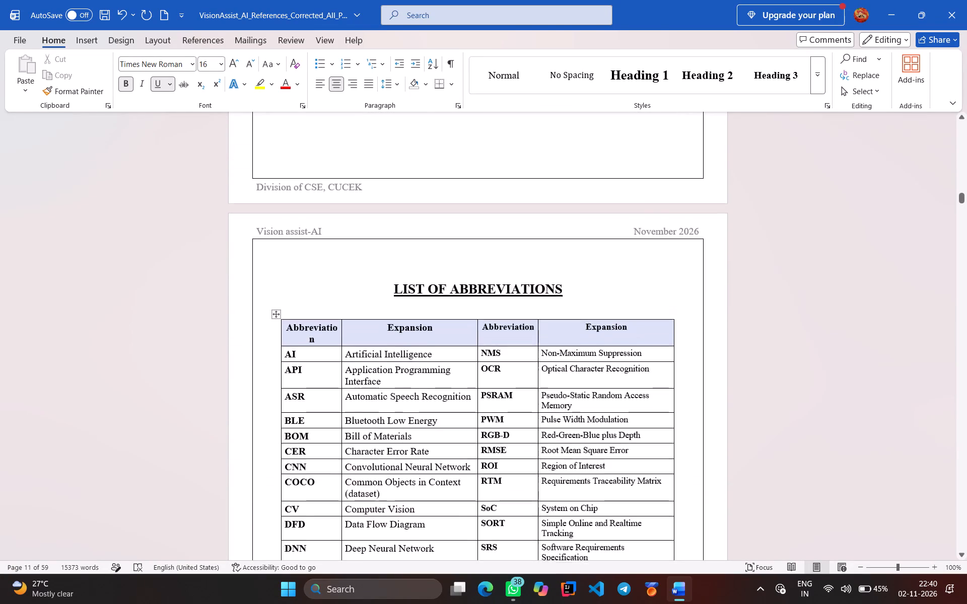
pyautogui.scroll(-3, 466, 298)
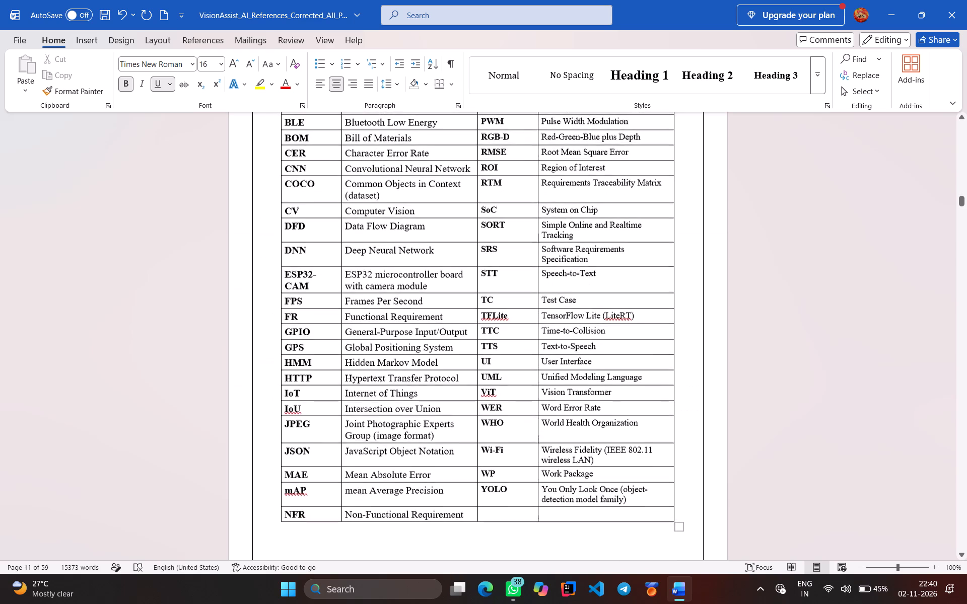
pyautogui.scroll(-2, 466, 298)
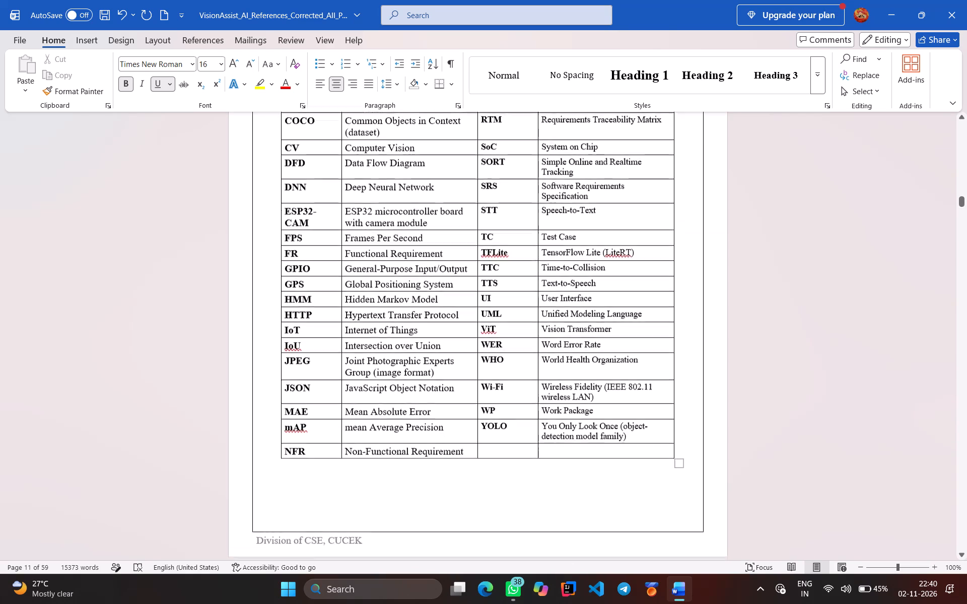
pyautogui.scroll(-1, 466, 298)
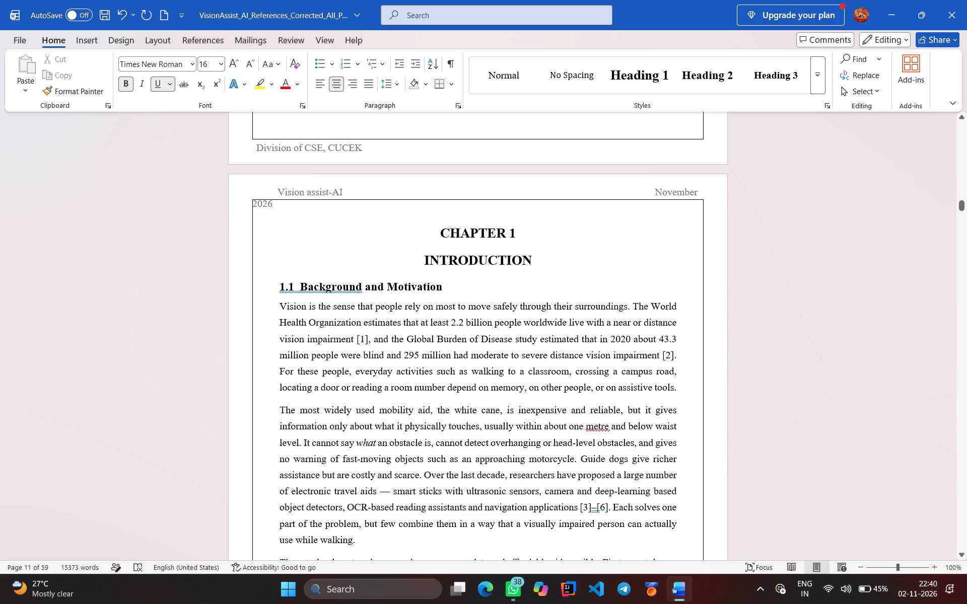
# Apply Narrow margins (1.27 cm on all sides) to the section starting at CHAPTER 1.
pyautogui.click(314, 237)
pyautogui.click(155, 44)
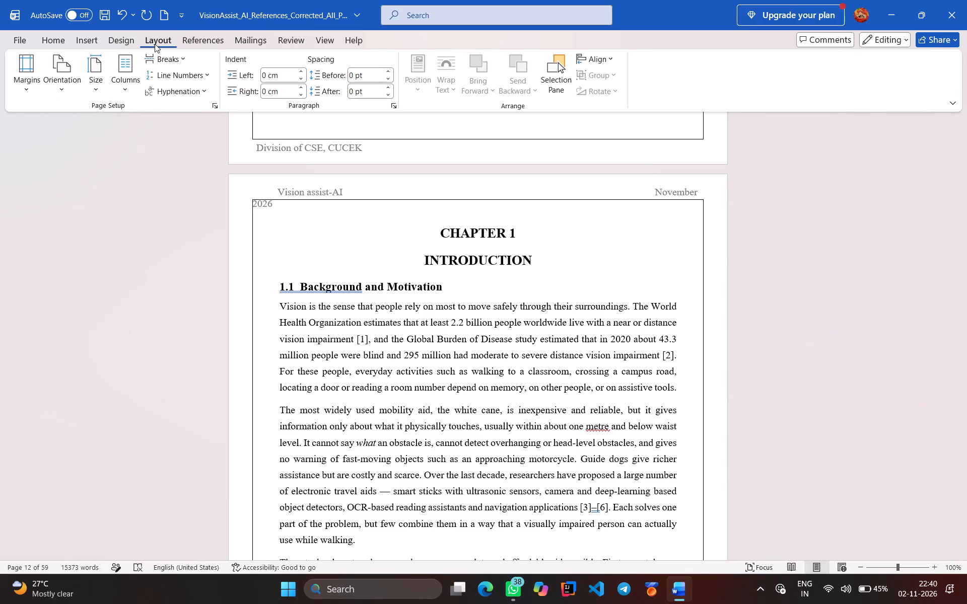
pyautogui.click(27, 73)
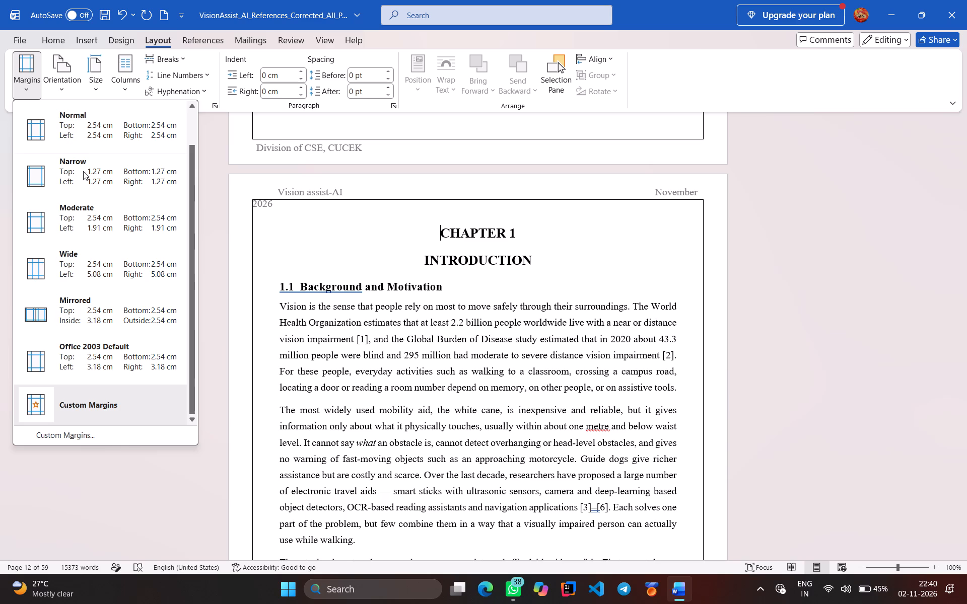
pyautogui.click(84, 177)
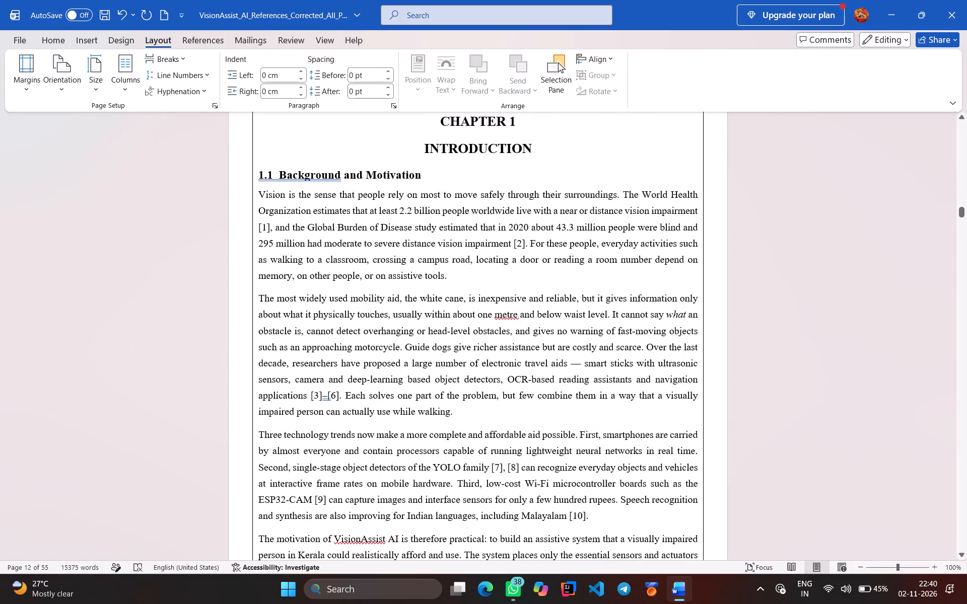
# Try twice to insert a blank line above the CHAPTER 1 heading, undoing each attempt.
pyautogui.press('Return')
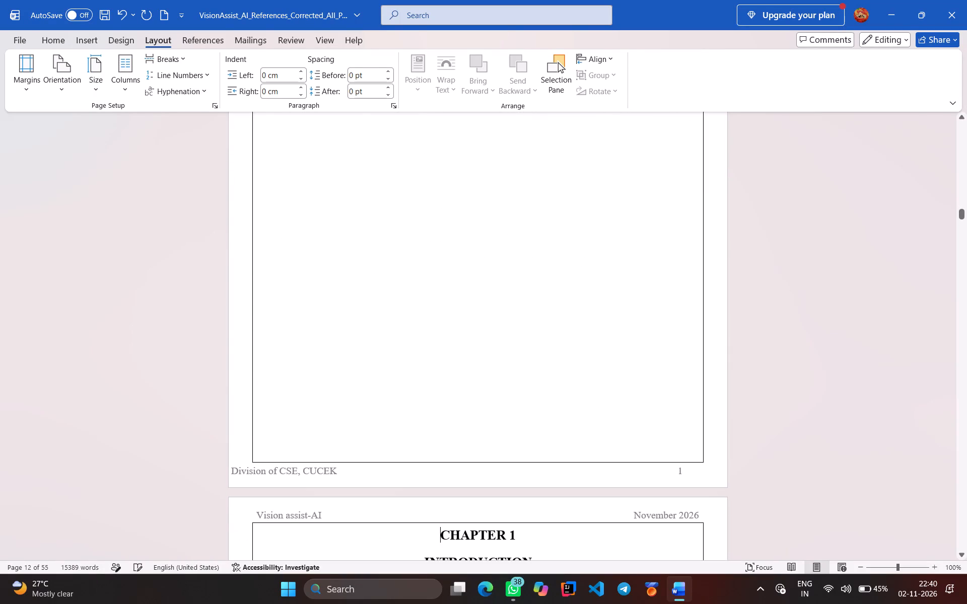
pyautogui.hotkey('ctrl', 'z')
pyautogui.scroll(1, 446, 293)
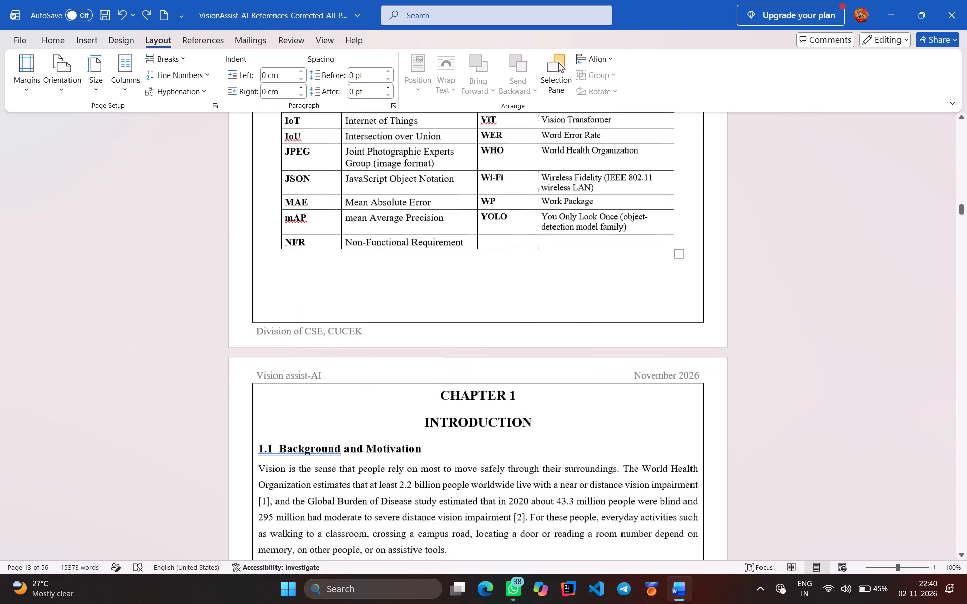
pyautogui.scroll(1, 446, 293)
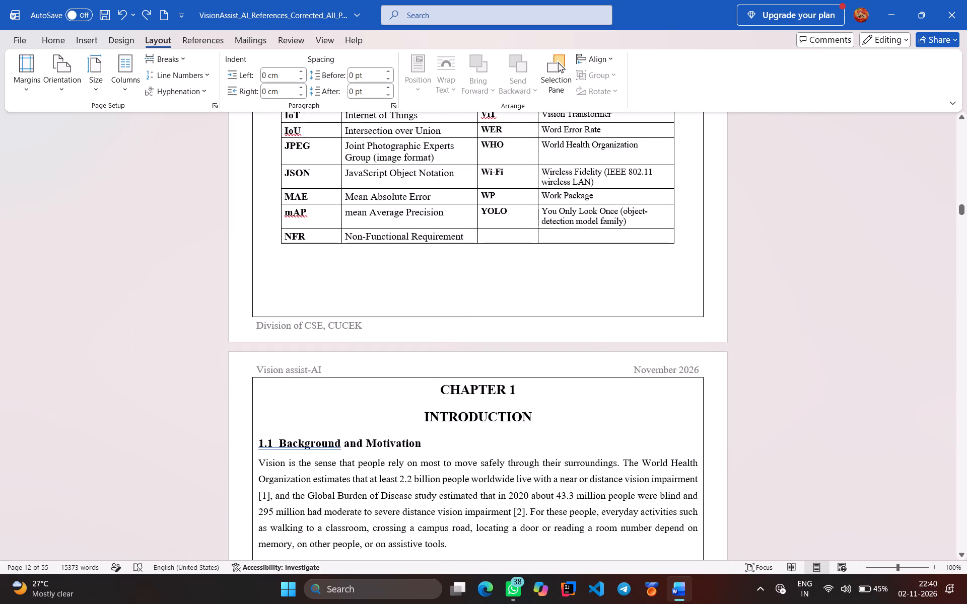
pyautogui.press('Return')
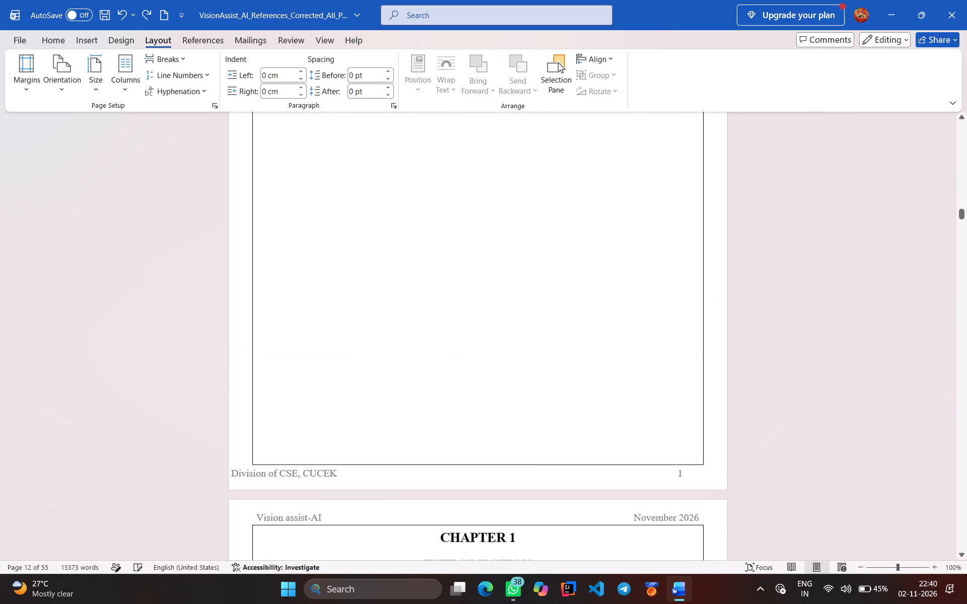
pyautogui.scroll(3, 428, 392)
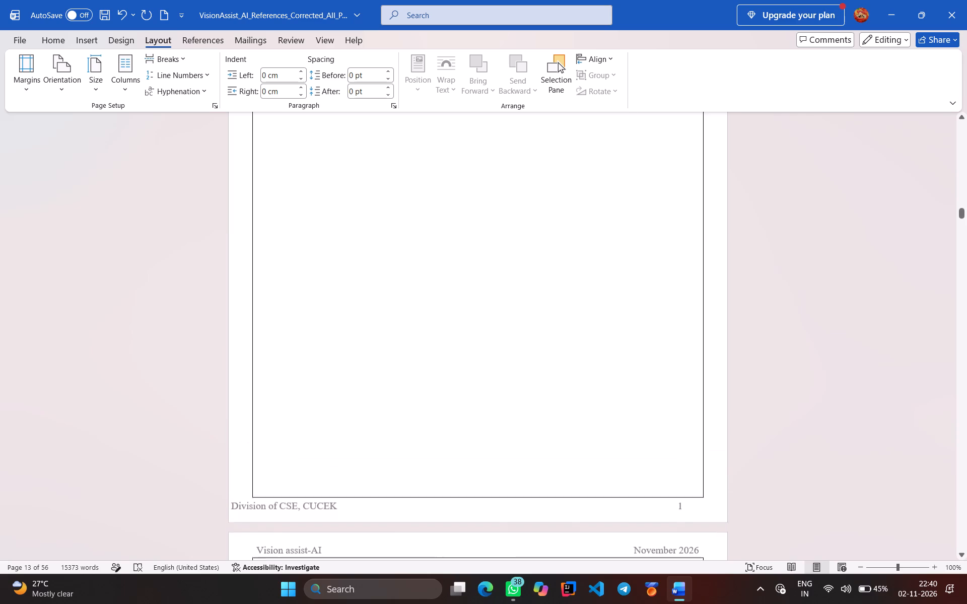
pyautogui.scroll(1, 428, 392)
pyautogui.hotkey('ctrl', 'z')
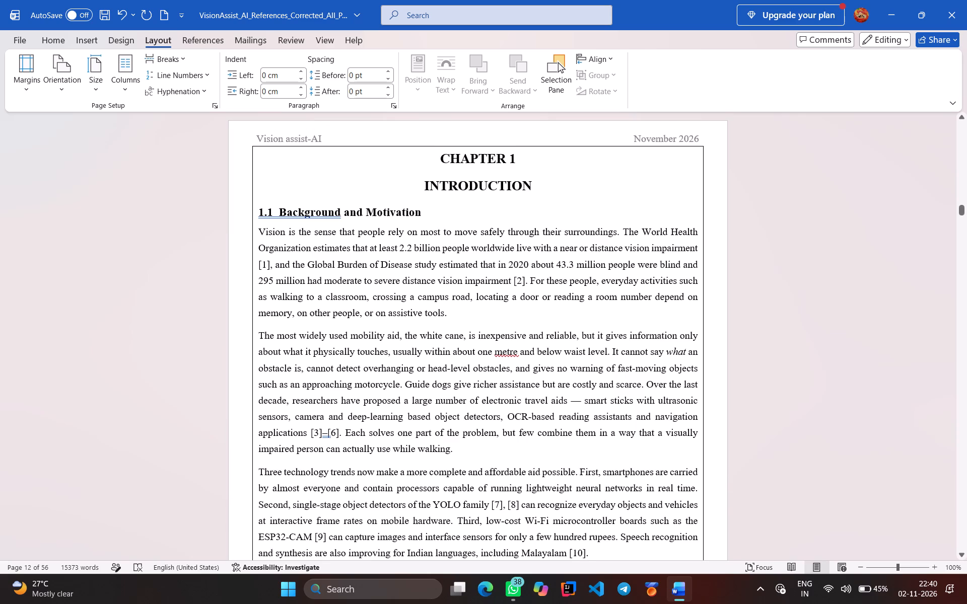
# Insert two blank lines below the abbreviations table, ahead of the CHAPTER 1 page.
pyautogui.scroll(-1, 428, 392)
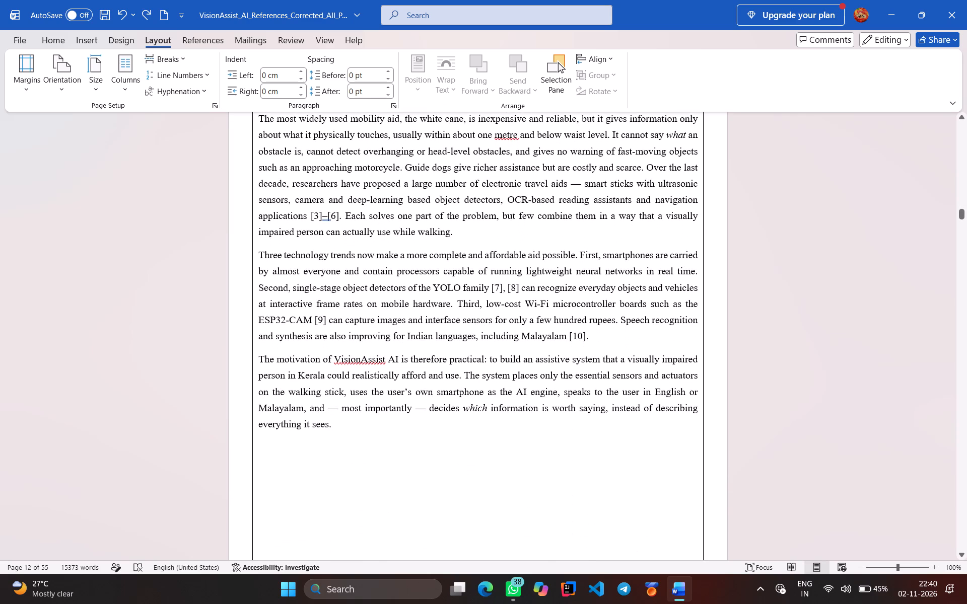
pyautogui.scroll(-1, 428, 392)
pyautogui.scroll(4, 456, 266)
pyautogui.scroll(-2, 456, 266)
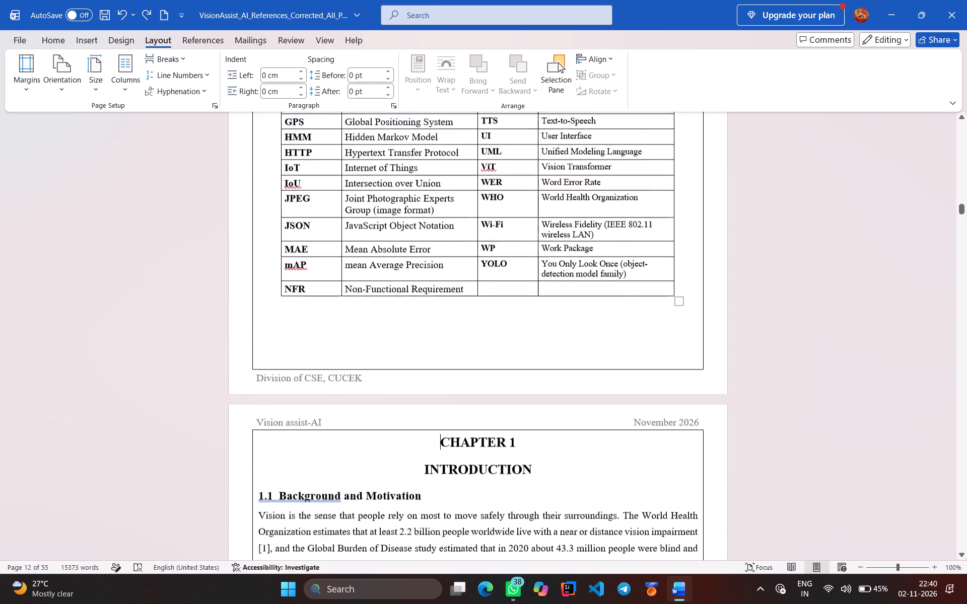
pyautogui.scroll(-1, 456, 266)
pyautogui.click(468, 291)
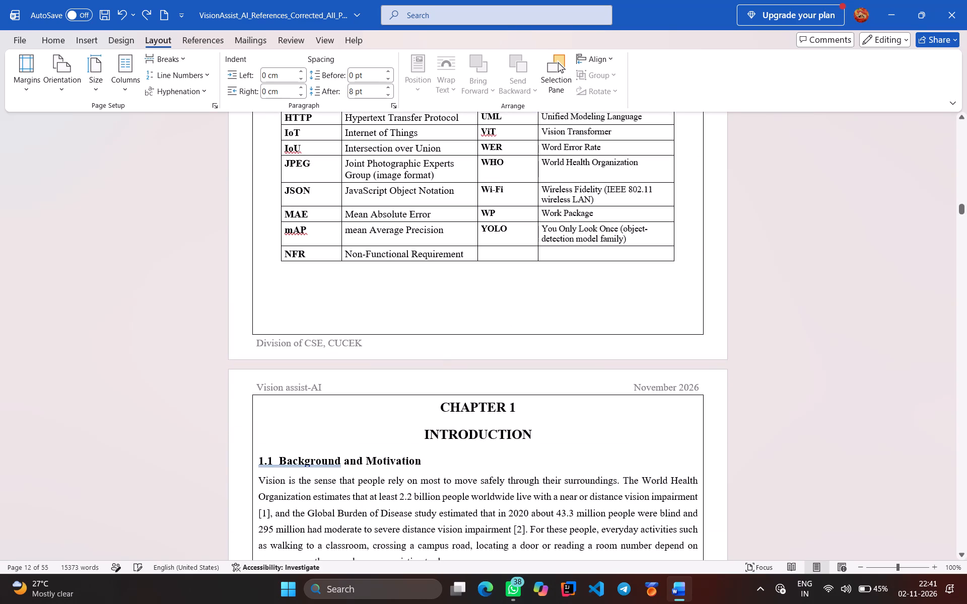
pyautogui.click(461, 296)
pyautogui.doubleClick(461, 296)
pyautogui.press('Return')
pyautogui.press('Return')
pyautogui.scroll(-1, 461, 296)
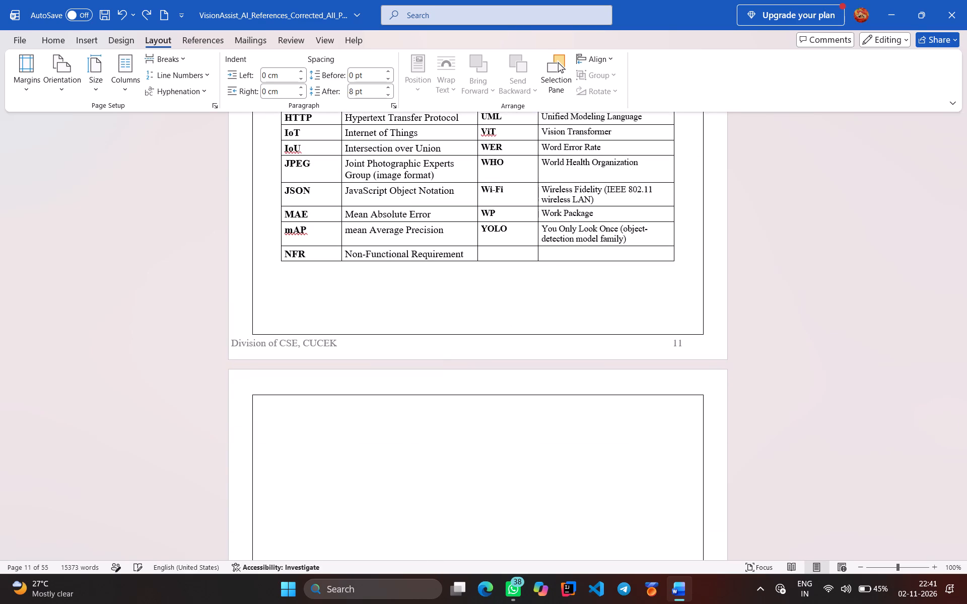
# Undo the recent edits between the abbreviations table and the CHAPTER 1 page, including the inserted blank lines.
pyautogui.scroll(-3, 461, 296)
pyautogui.hscroll(2, 461, 296)
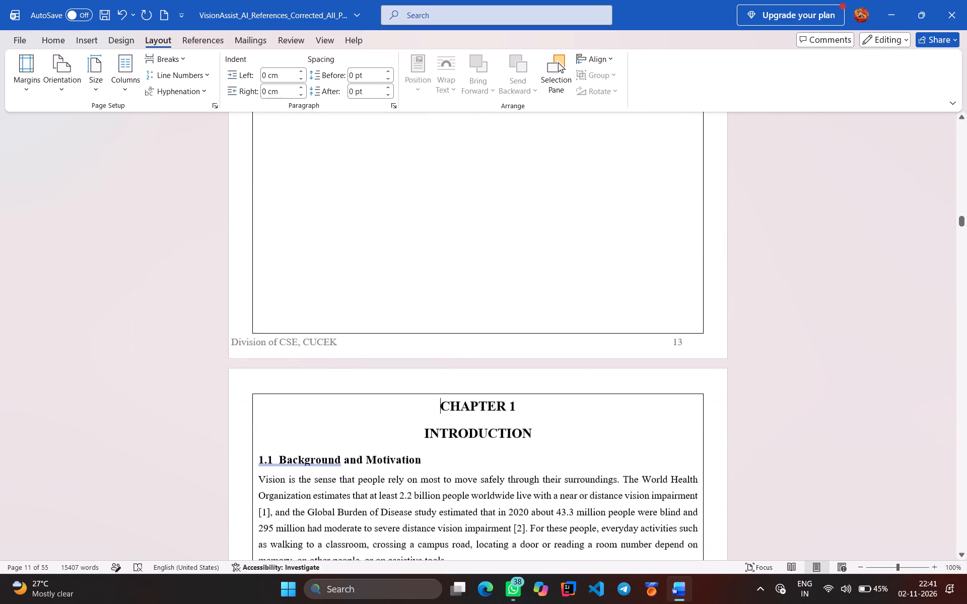
pyautogui.hscroll(1, 461, 296)
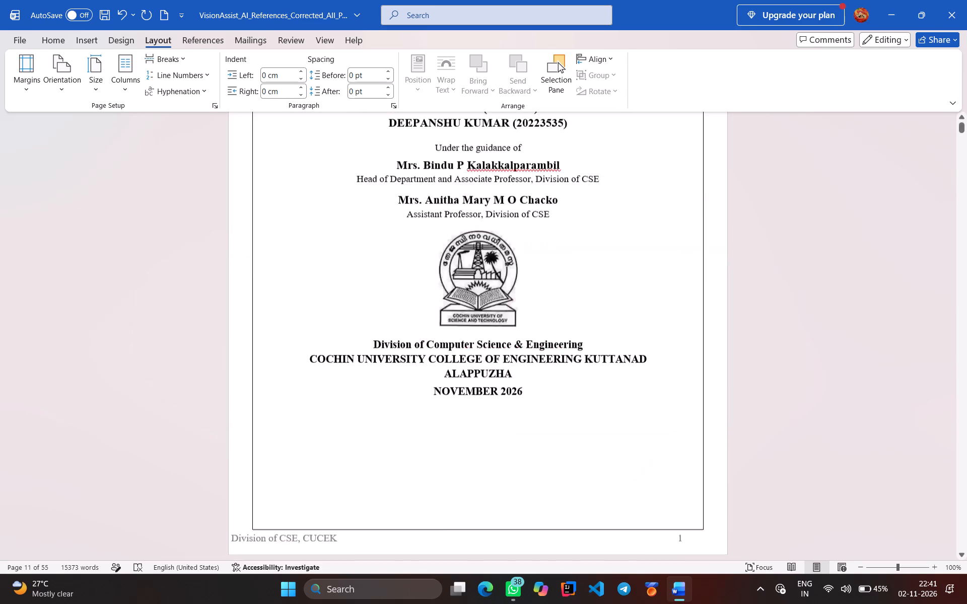
pyautogui.hscroll(1, 461, 296)
pyautogui.hotkey('ctrl', 'z')
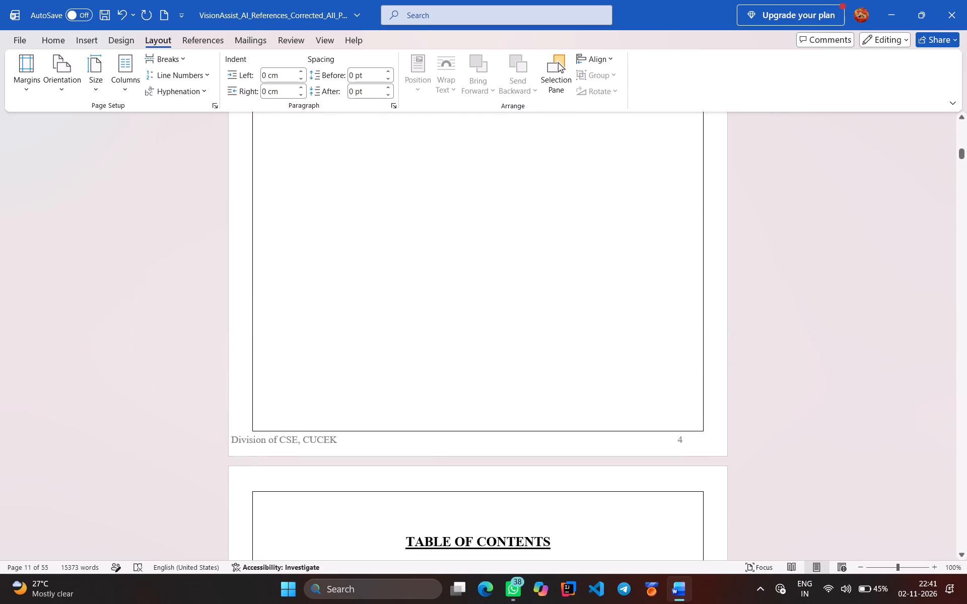
pyautogui.hscroll(1, 461, 296)
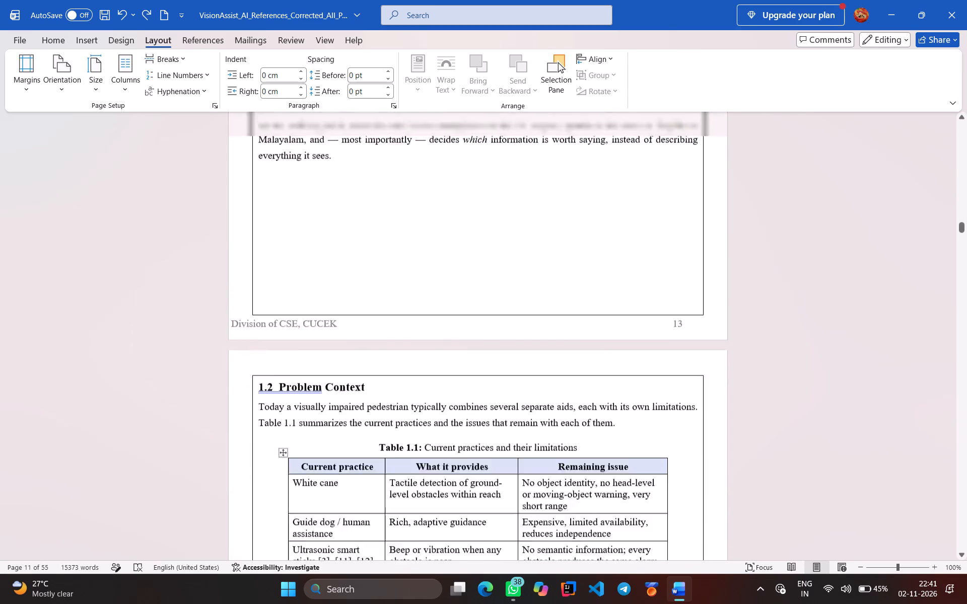
pyautogui.hscroll(1, 461, 296)
pyautogui.scroll(1, 461, 296)
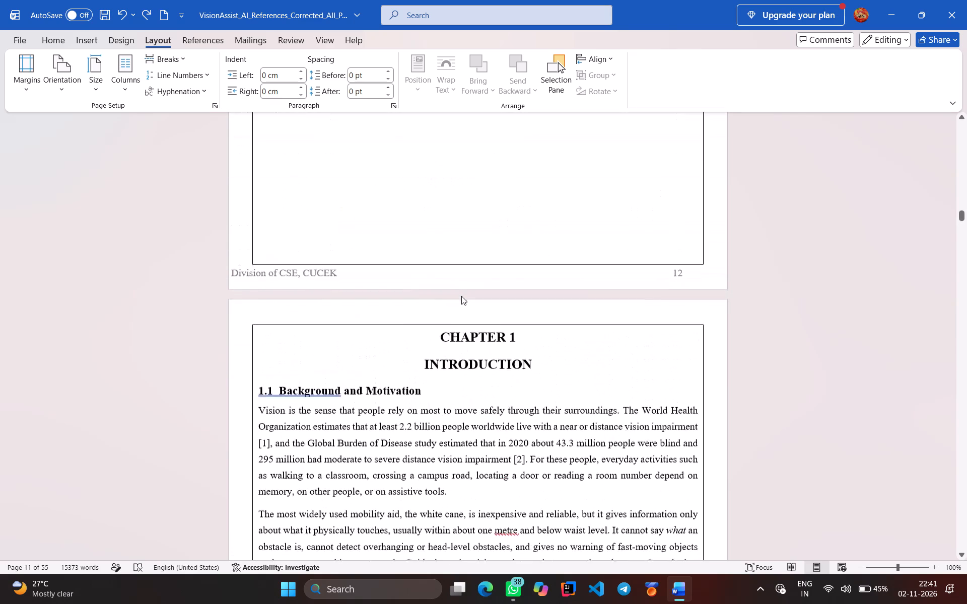
pyautogui.scroll(3, 461, 296)
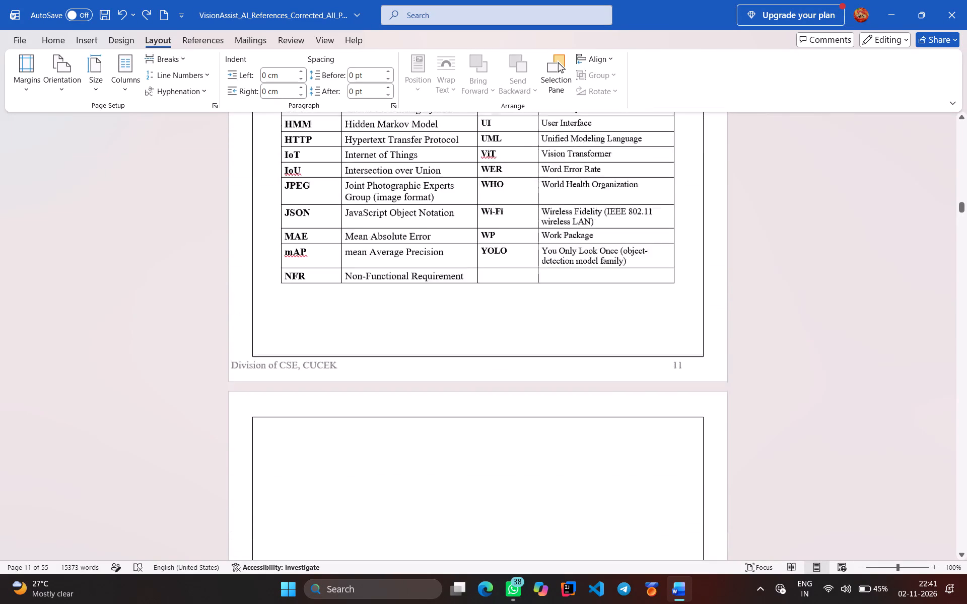
pyautogui.scroll(1, 461, 296)
pyautogui.scroll(-2, 461, 296)
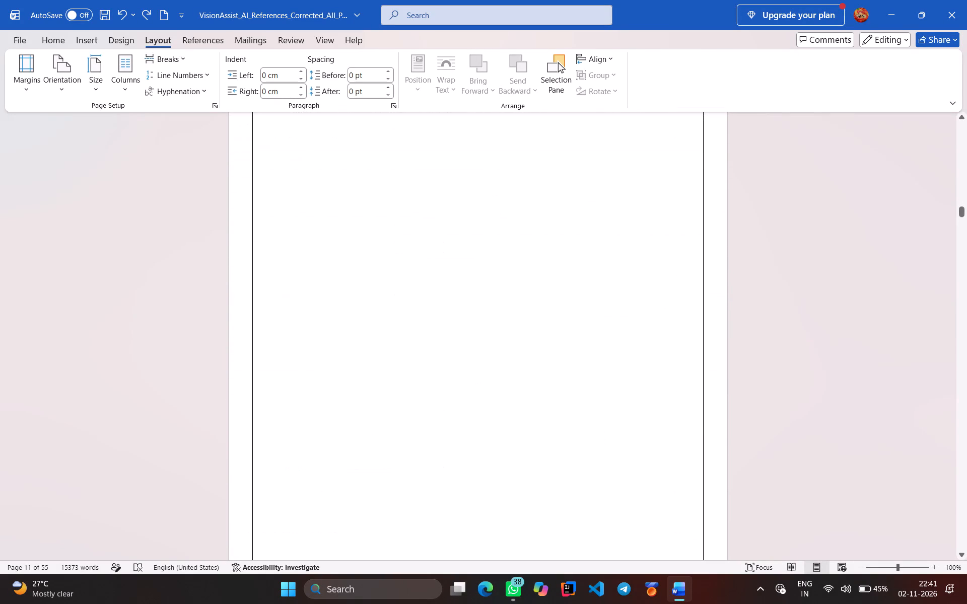
pyautogui.scroll(-1, 461, 296)
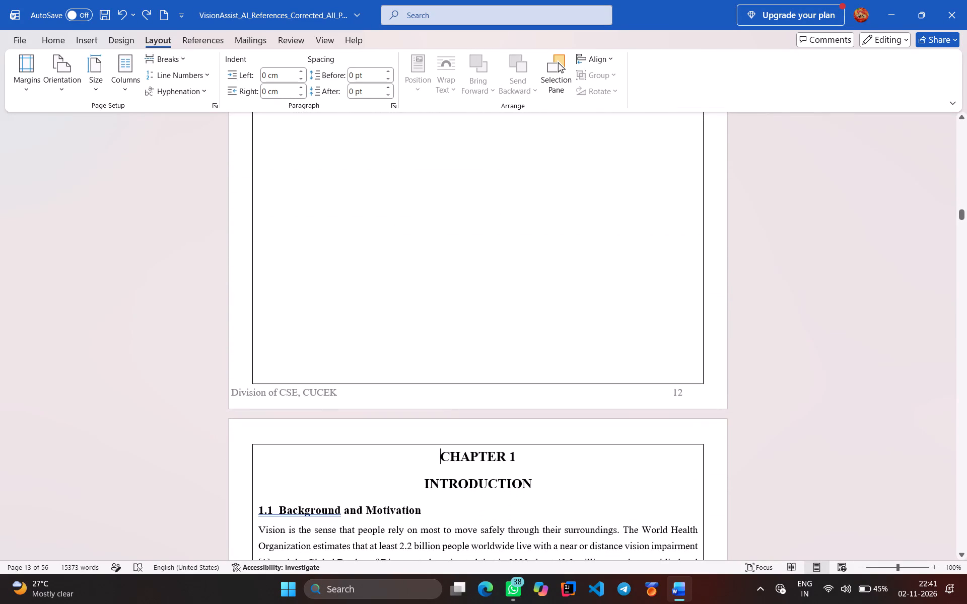
pyautogui.hotkey('ctrl', 'z')
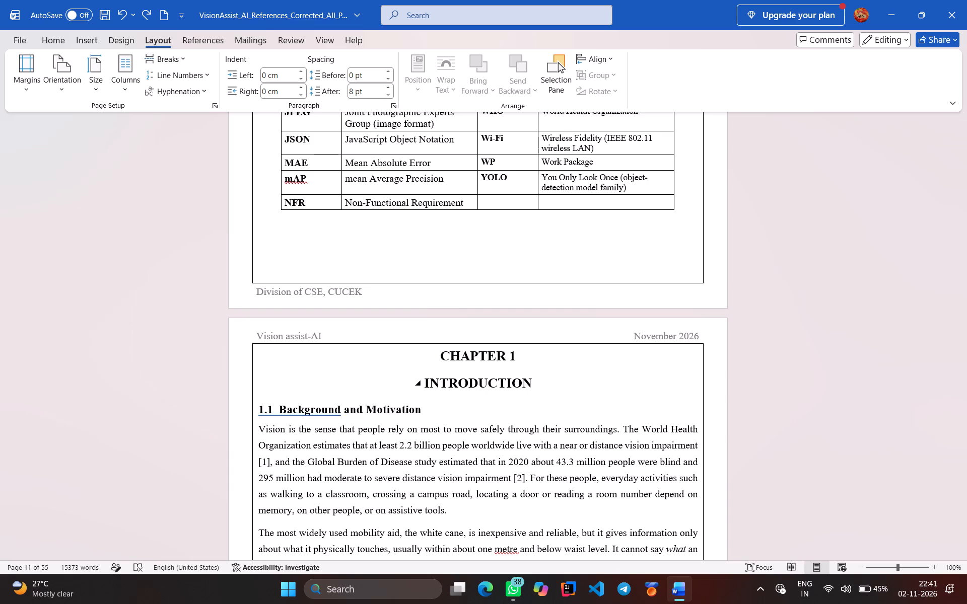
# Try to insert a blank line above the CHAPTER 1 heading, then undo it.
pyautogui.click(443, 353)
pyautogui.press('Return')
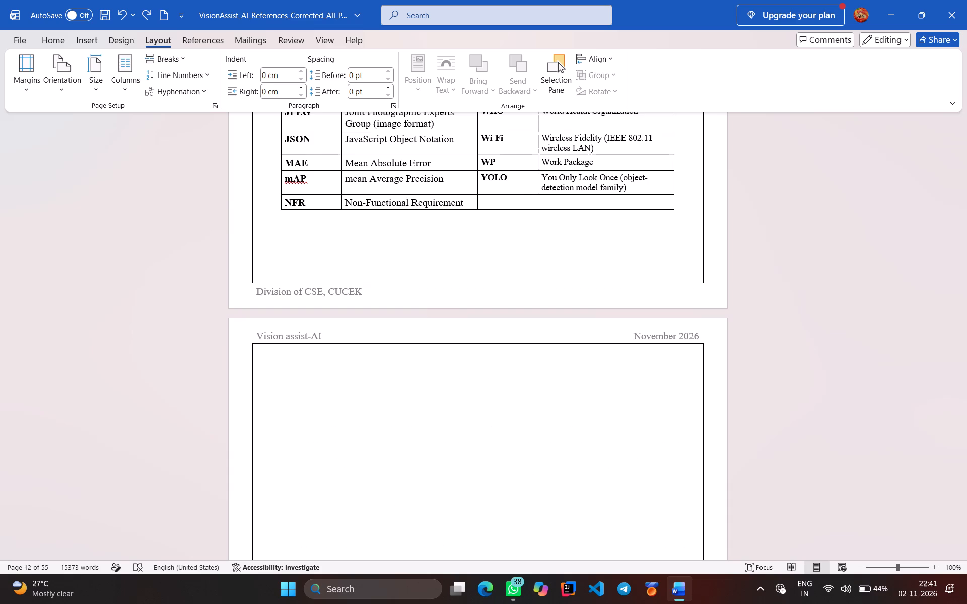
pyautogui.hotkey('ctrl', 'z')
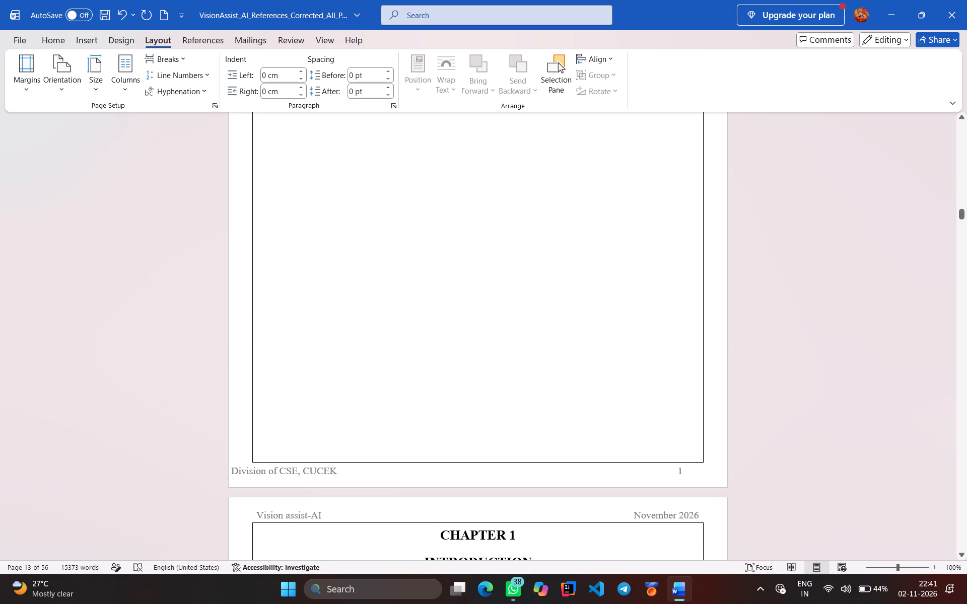
# Examine the Chapter 1 pages' headers, footers and page numbers against the page border, comparing them with the abbreviations page.
pyautogui.hscroll(1, 394, 356)
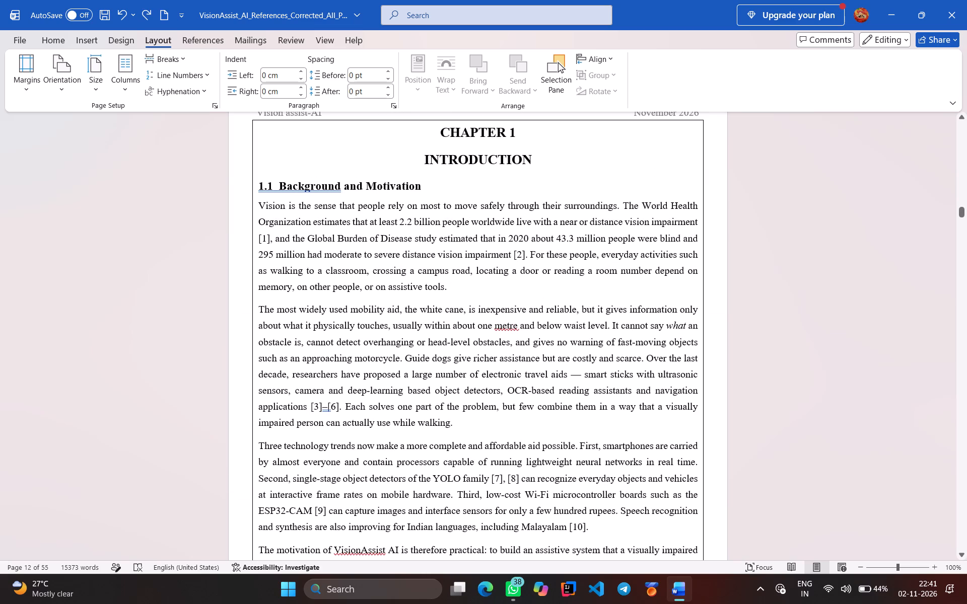
pyautogui.hscroll(1, 394, 356)
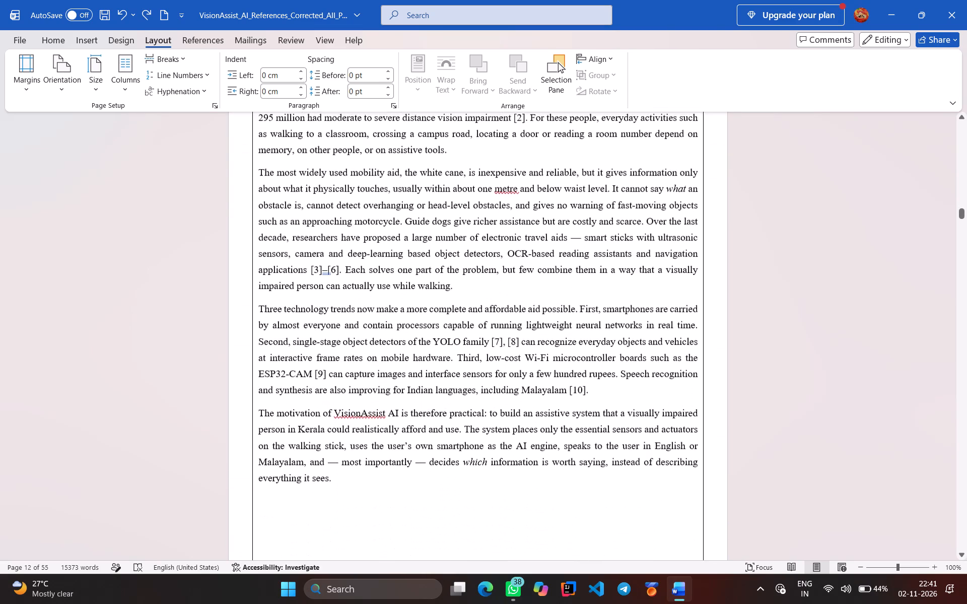
pyautogui.hscroll(1, 394, 356)
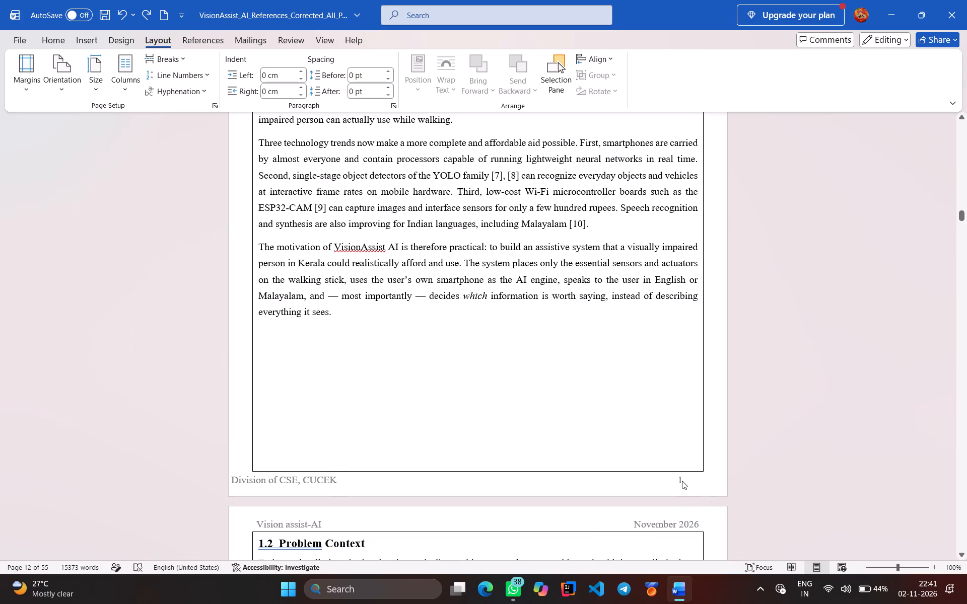
pyautogui.scroll(4, 682, 481)
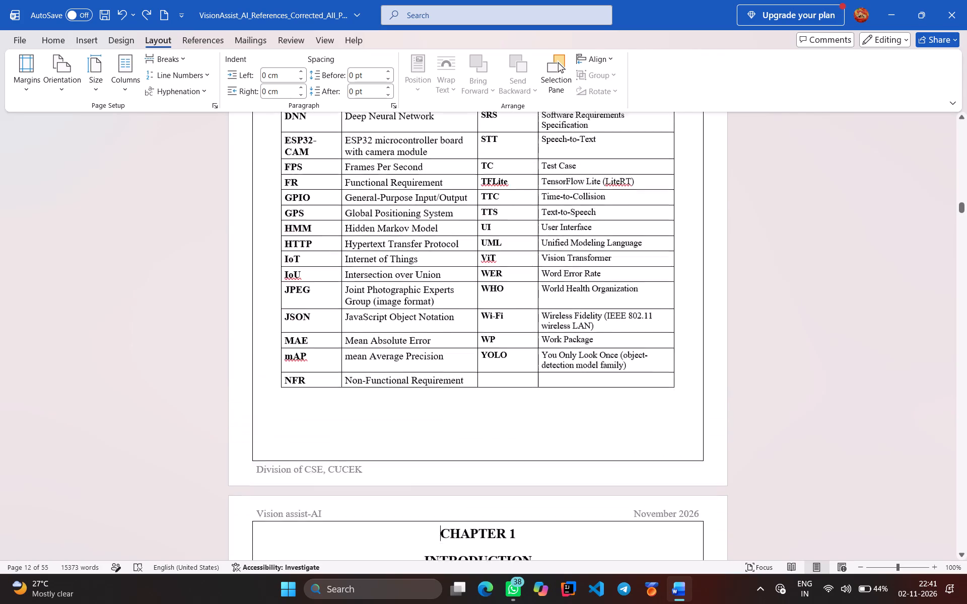
pyautogui.scroll(1, 682, 481)
pyautogui.scroll(-5, 682, 481)
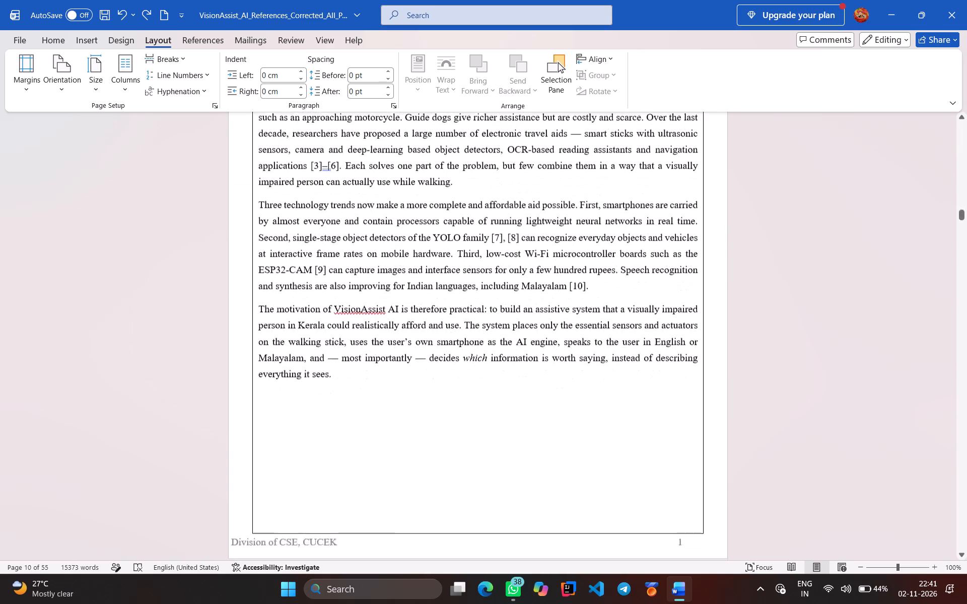
pyautogui.scroll(-1, 682, 481)
pyautogui.scroll(1, 692, 257)
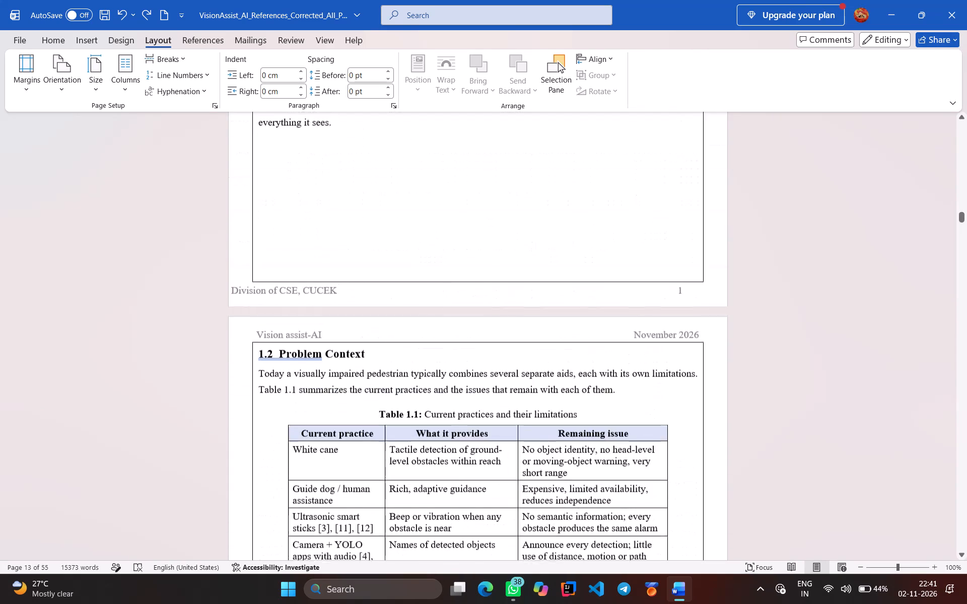
pyautogui.scroll(1, 692, 257)
pyautogui.scroll(-2, 681, 301)
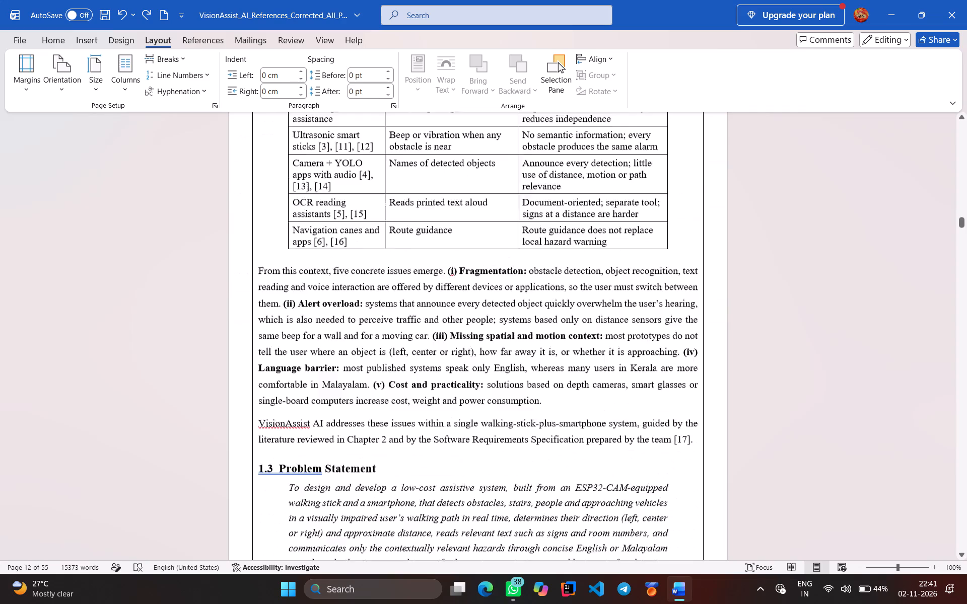
pyautogui.scroll(2, 681, 301)
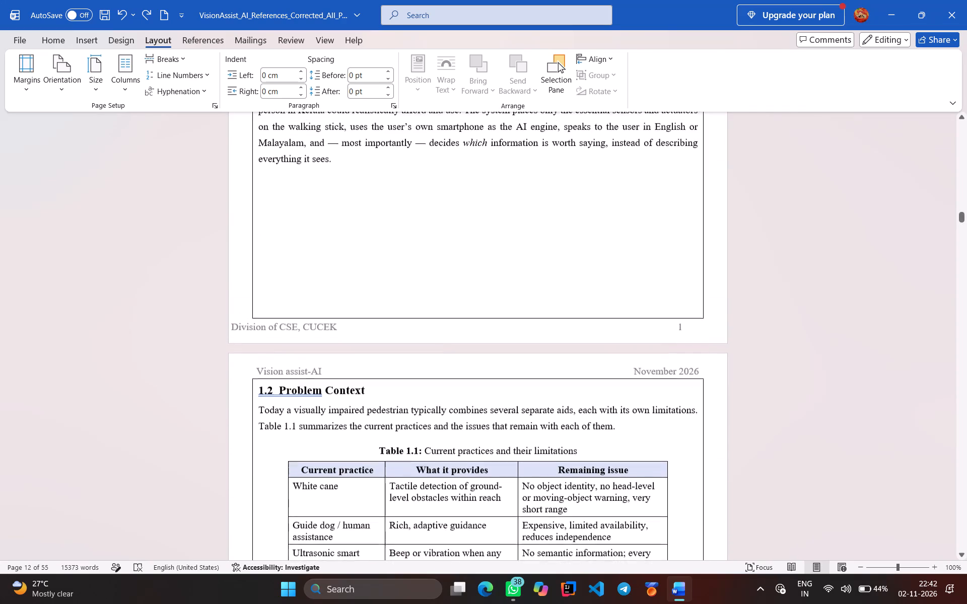
pyautogui.scroll(1, 681, 301)
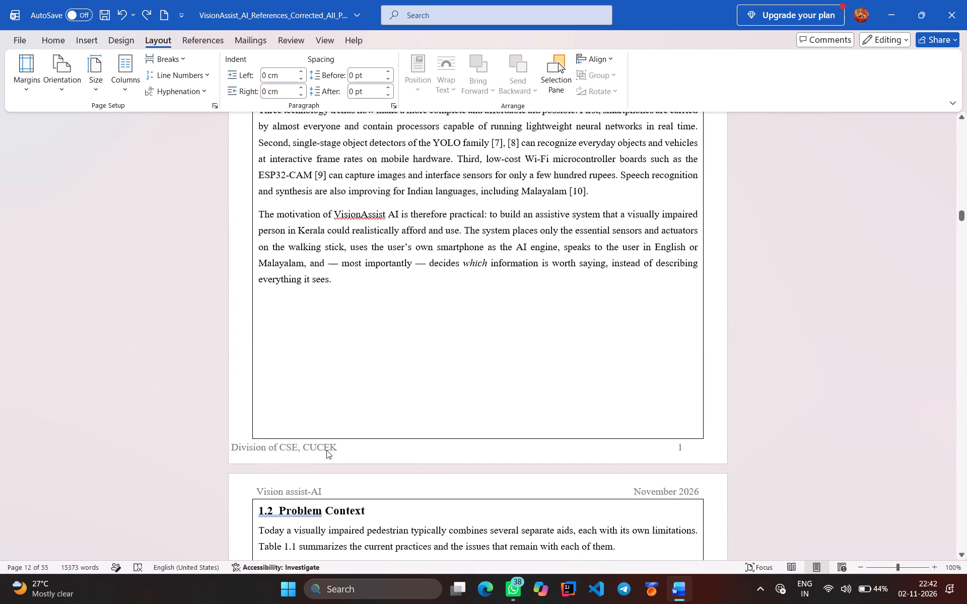
pyautogui.scroll(1, 326, 450)
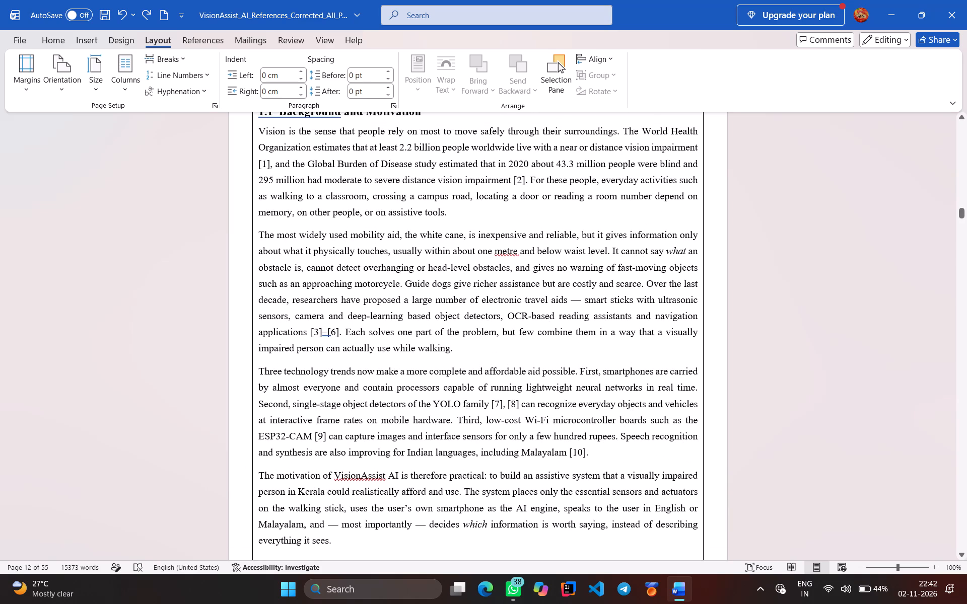
# Insert a blank line before each of the first three paragraphs of section 1.1 Background and Motivation.
pyautogui.click(271, 359)
pyautogui.click(260, 369)
pyautogui.press('Return')
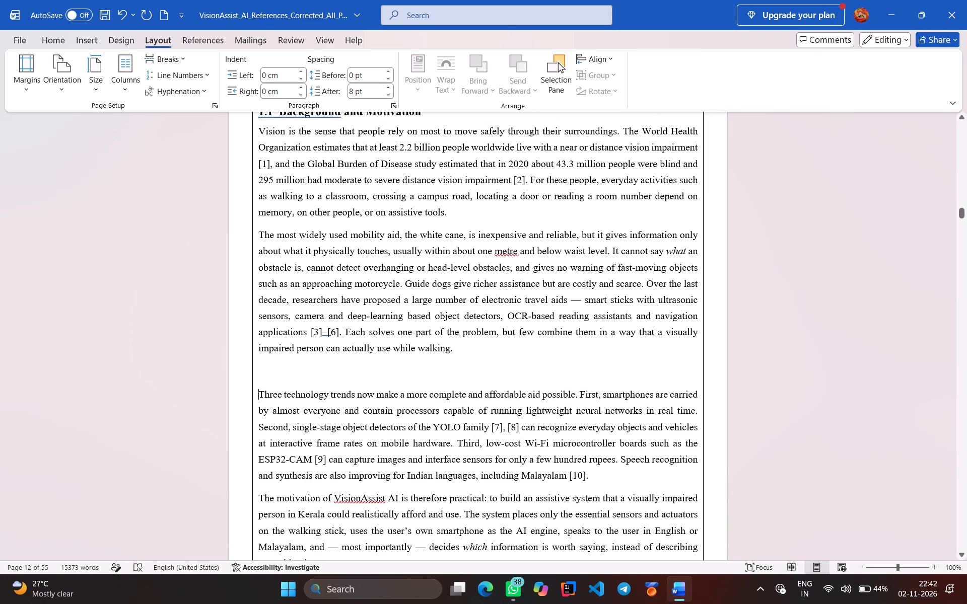
pyautogui.click(258, 233)
pyautogui.press('Return')
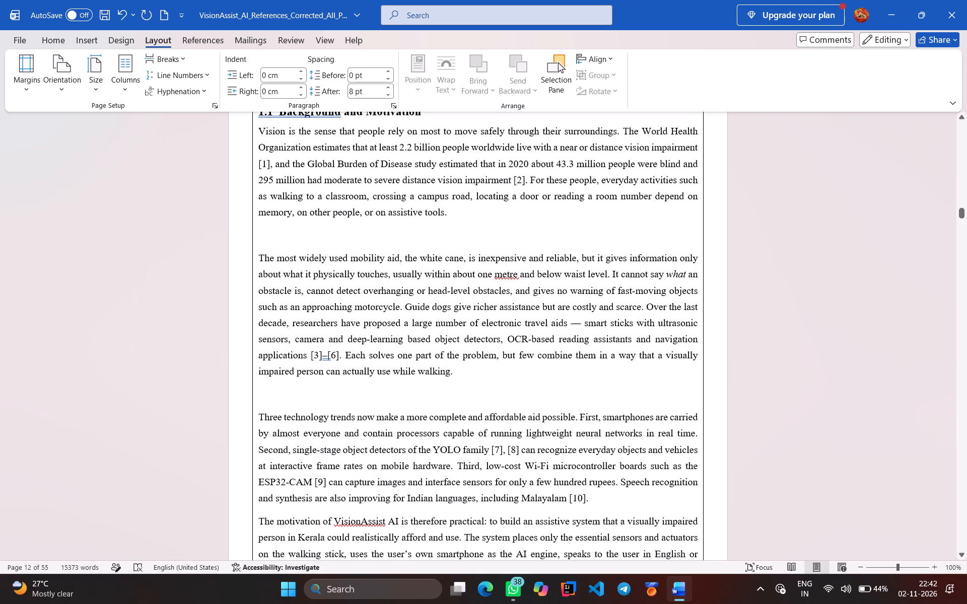
pyautogui.click(257, 131)
pyautogui.press('Return')
# Insert one blank line above the 1.1 Background and Motivation heading and one above the INTRODUCTION heading.
pyautogui.scroll(1, 257, 131)
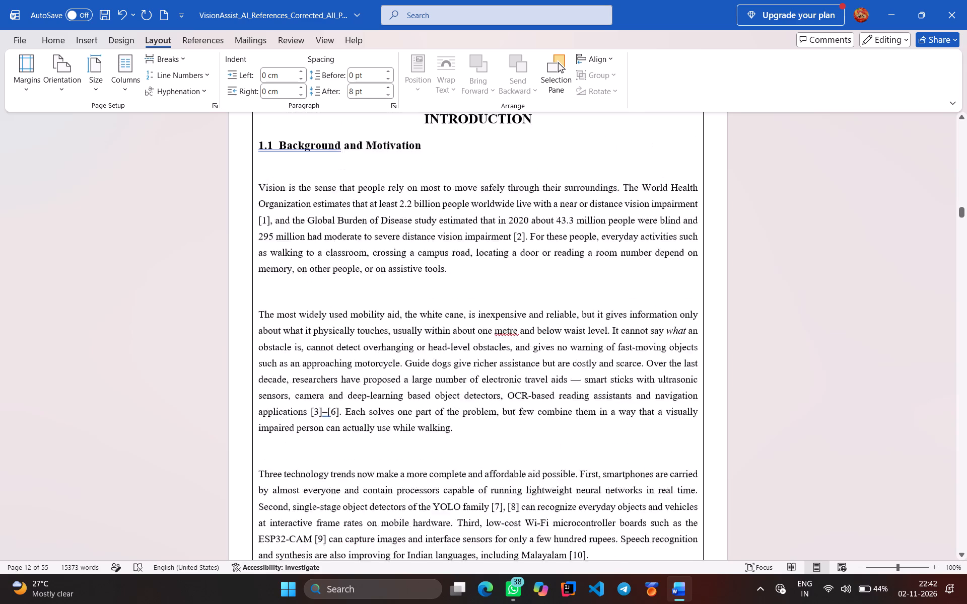
pyautogui.scroll(1, 257, 131)
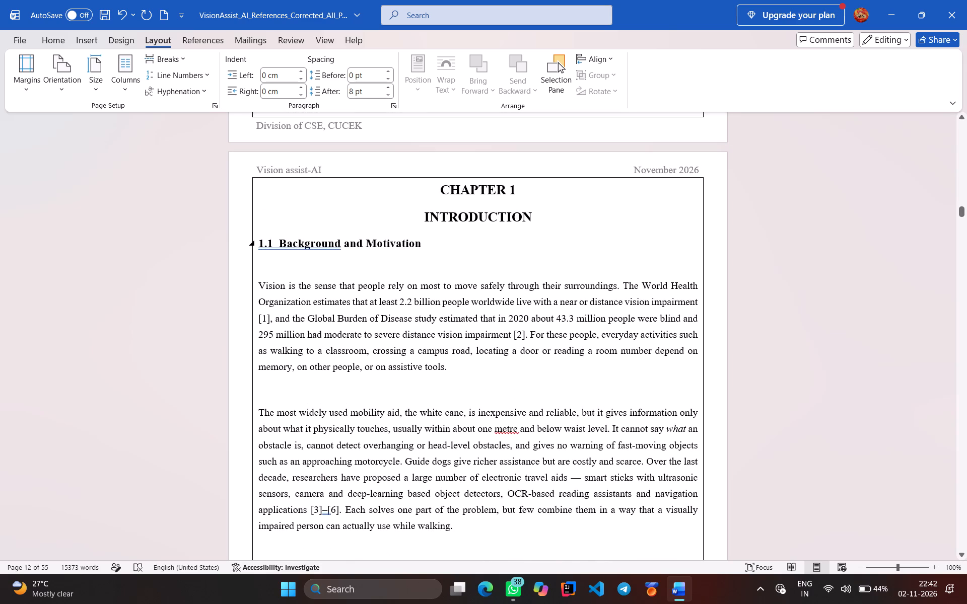
pyautogui.click(258, 244)
pyautogui.press('Return')
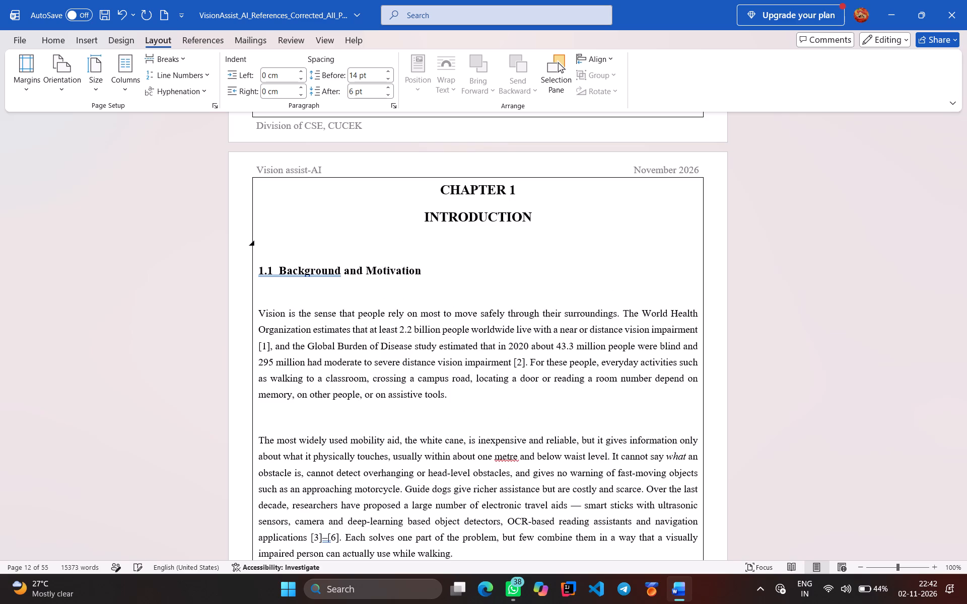
pyautogui.click(425, 218)
pyautogui.press('Return')
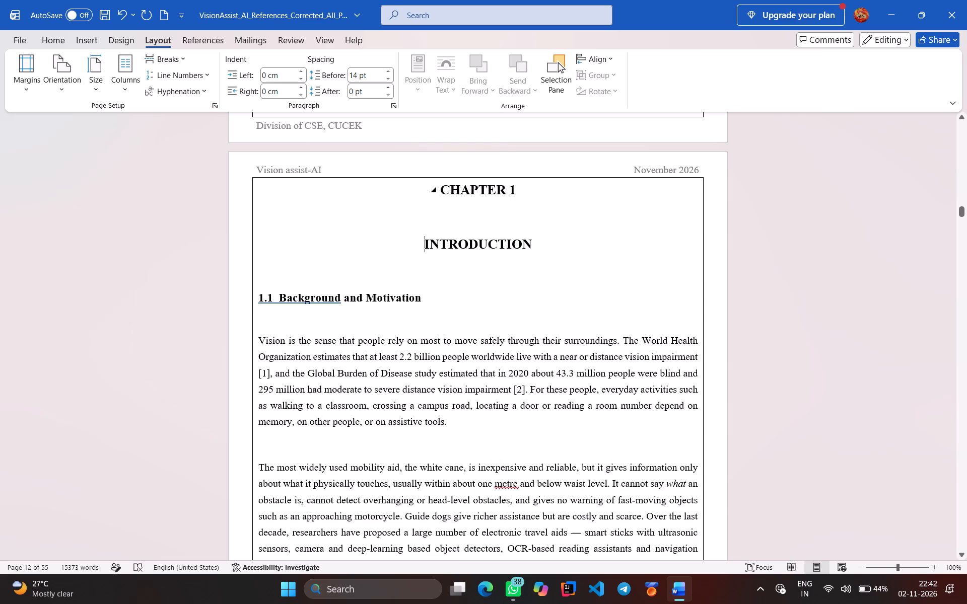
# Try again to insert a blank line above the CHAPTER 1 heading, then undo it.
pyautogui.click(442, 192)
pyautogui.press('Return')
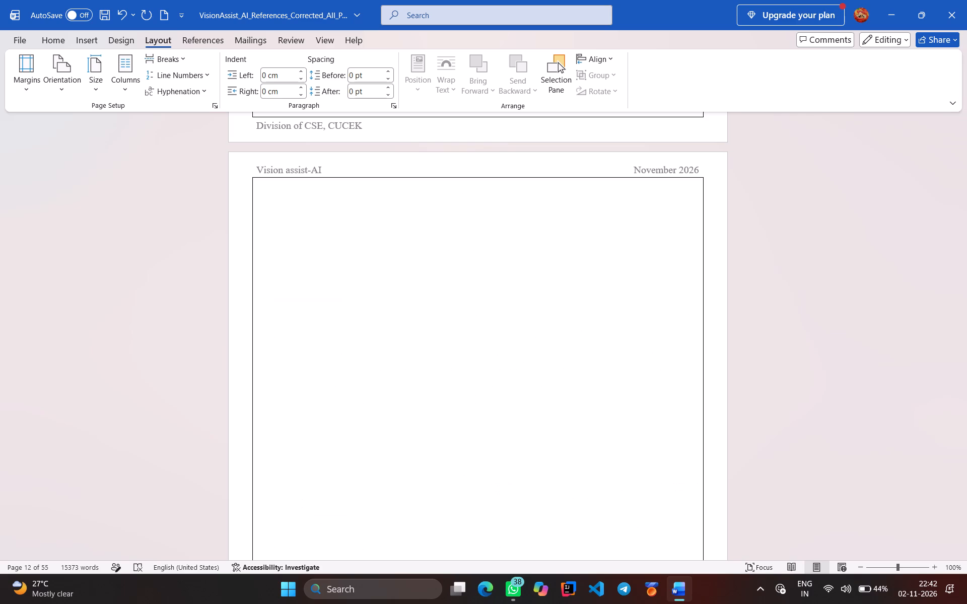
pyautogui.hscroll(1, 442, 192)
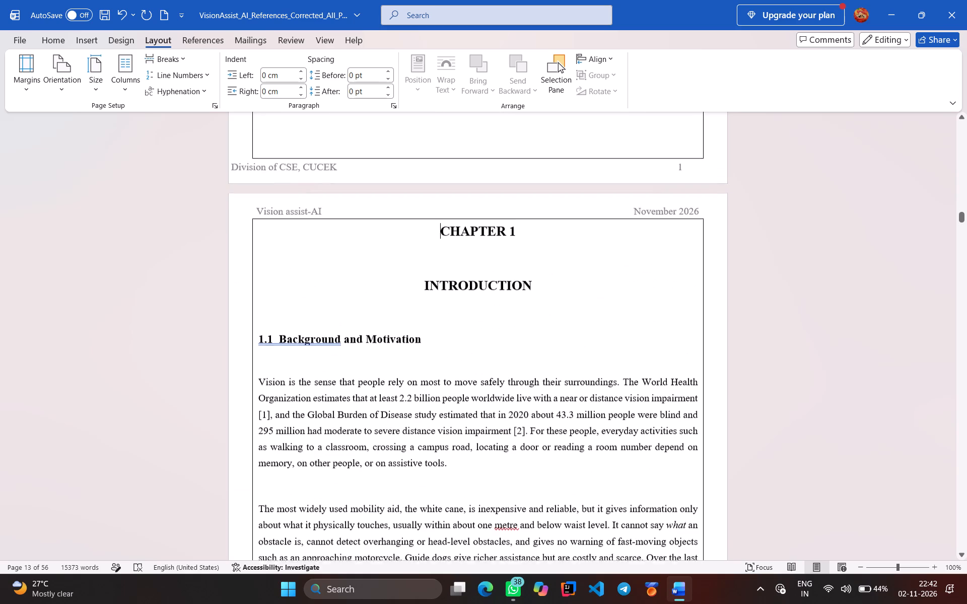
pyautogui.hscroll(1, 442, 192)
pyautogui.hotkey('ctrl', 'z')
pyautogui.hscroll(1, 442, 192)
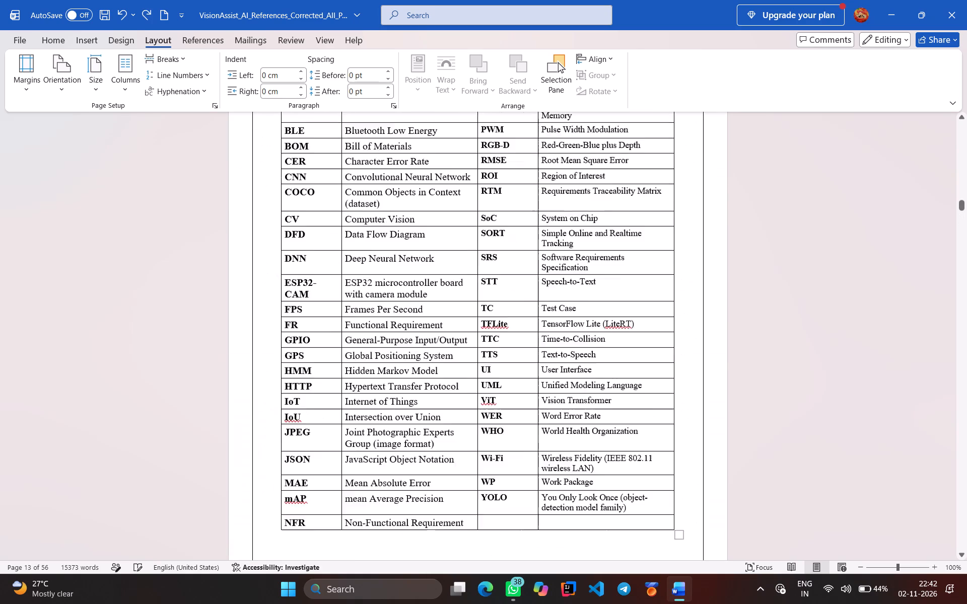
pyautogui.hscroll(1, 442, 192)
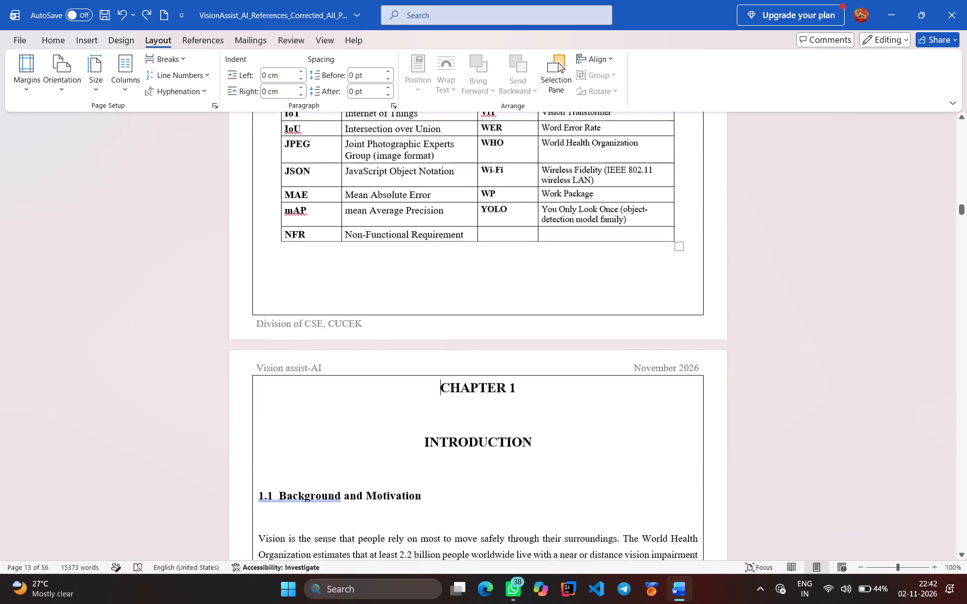
# Delete the CHAPTER 1 heading text from the first line of the Introduction page, leaving that line blank.
pyautogui.hscroll(1, 442, 192)
pyautogui.click(520, 332)
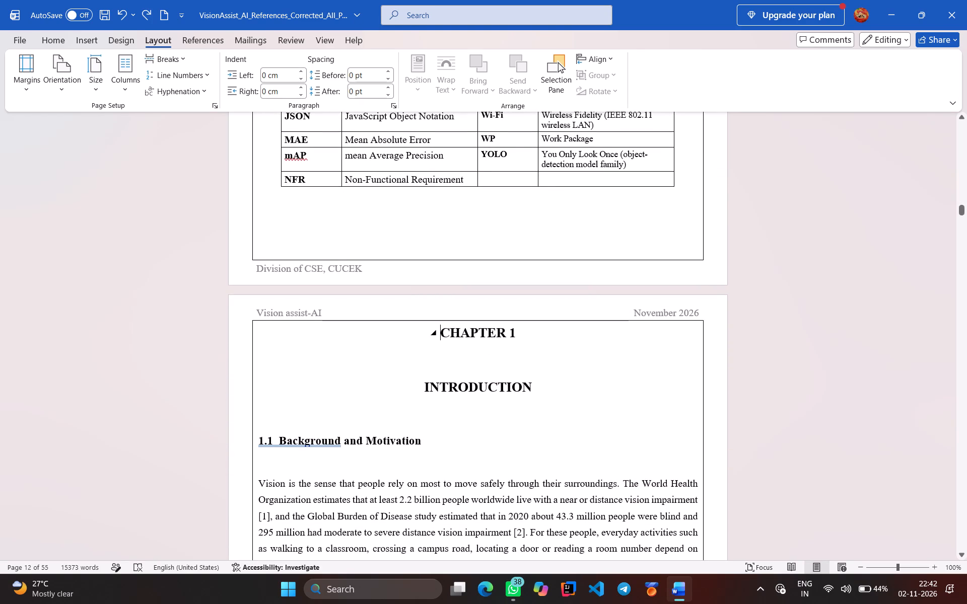
pyautogui.press('BackSpace')
pyautogui.press('BackSpace')
pyautogui.press('BackSpace')
pyautogui.press('BackSpace')
pyautogui.press('BackSpace')
pyautogui.press('BackSpace')
pyautogui.press('BackSpace')
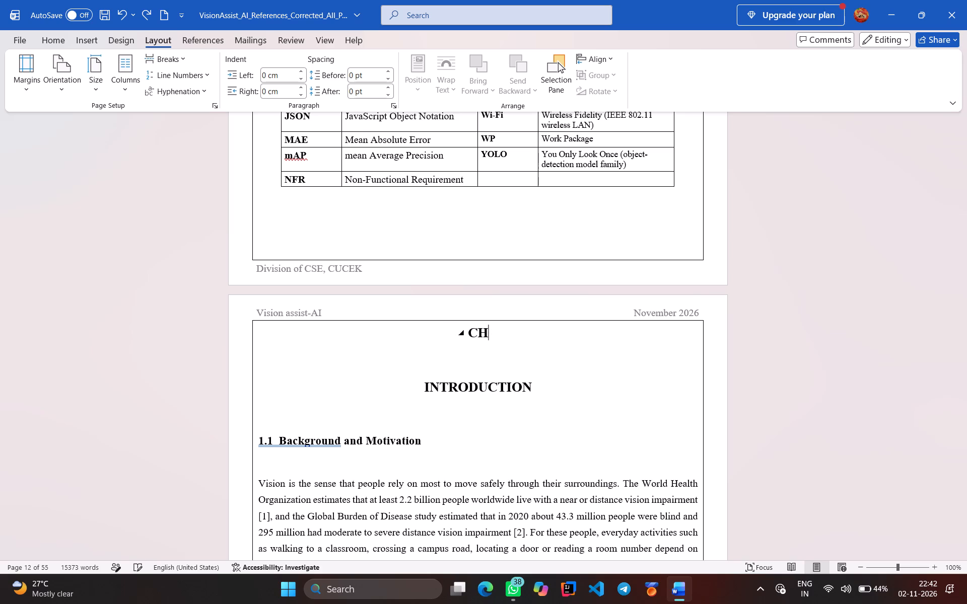
pyautogui.press('BackSpace')
pyautogui.press('BackSpace')
pyautogui.press('BackSpace')
pyautogui.press('BackSpace')
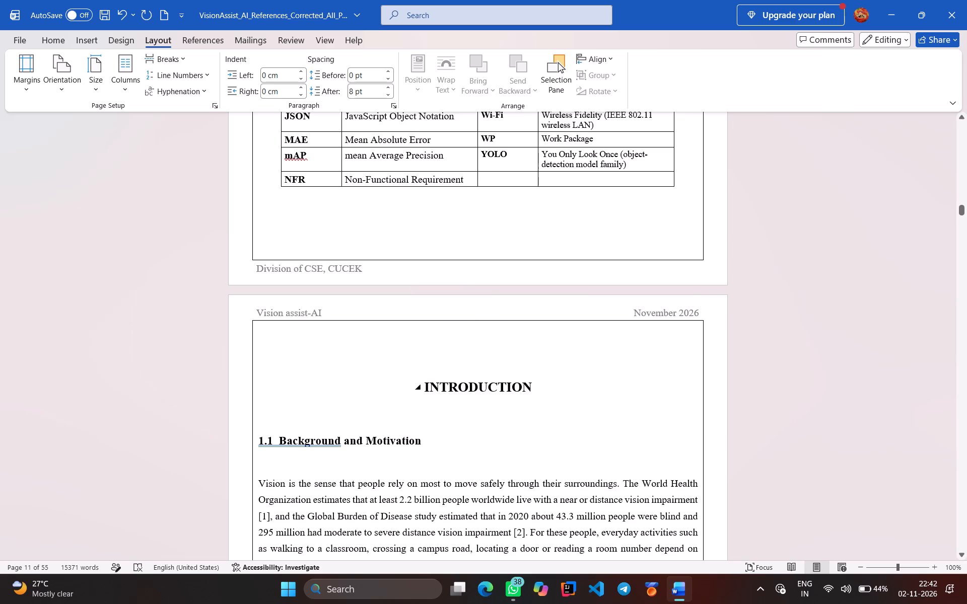
# Enter the heading "CHAPTER 1" on the blank line directly above the INTRODUCTION heading.
pyautogui.click(425, 376)
pyautogui.click(425, 376)
pyautogui.press('Up')
pyautogui.write('cha')
pyautogui.press('BackSpace')
pyautogui.press('BackSpace')
pyautogui.press('BackSpace')
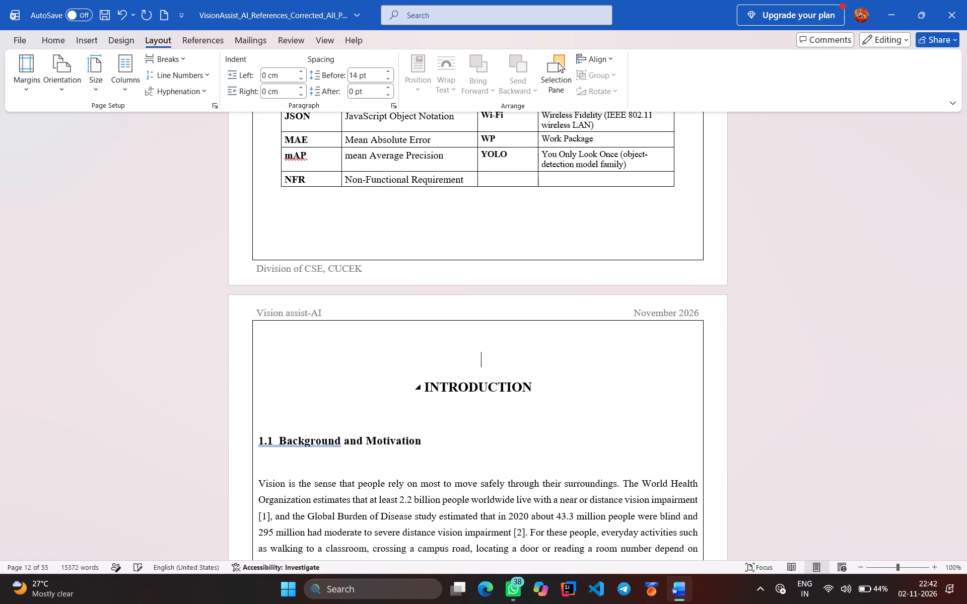
pyautogui.write('CHAPTER 1')
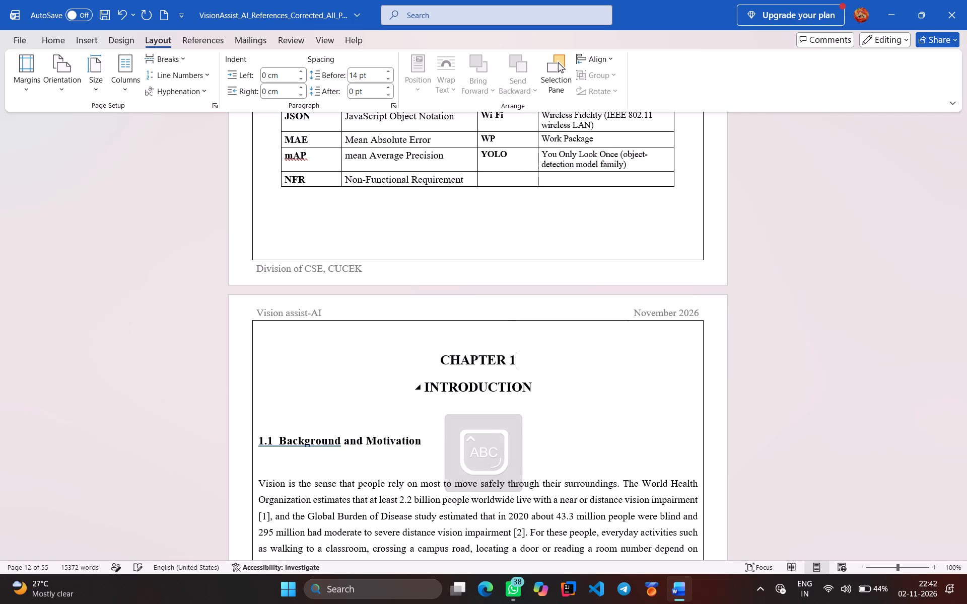
# Centre the CHAPTER 1 and INTRODUCTION headings together with the blank line below them.
pyautogui.moveTo(441, 361); pyautogui.dragTo(441, 363)
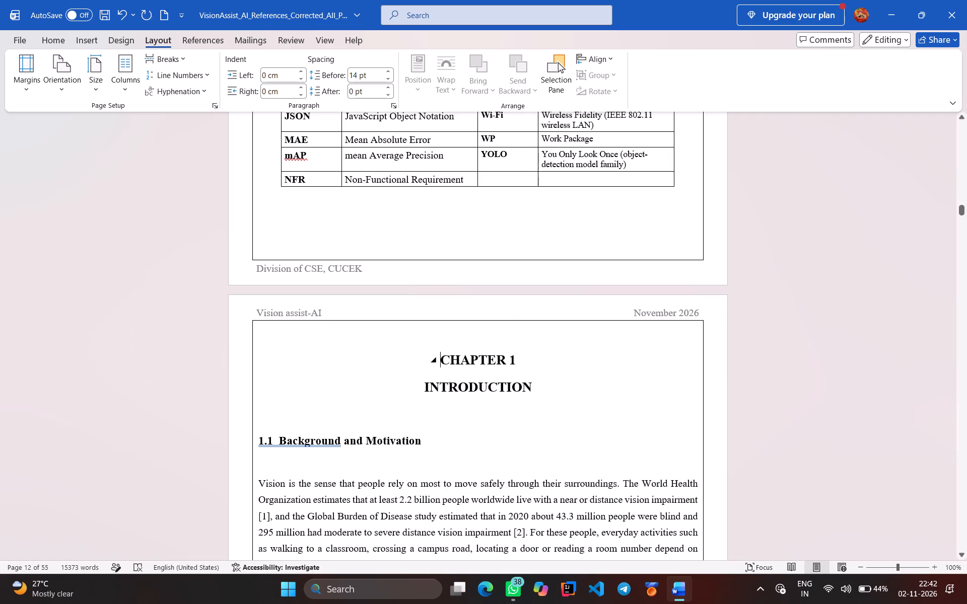
pyautogui.moveTo(441, 363); pyautogui.dragTo(508, 395)
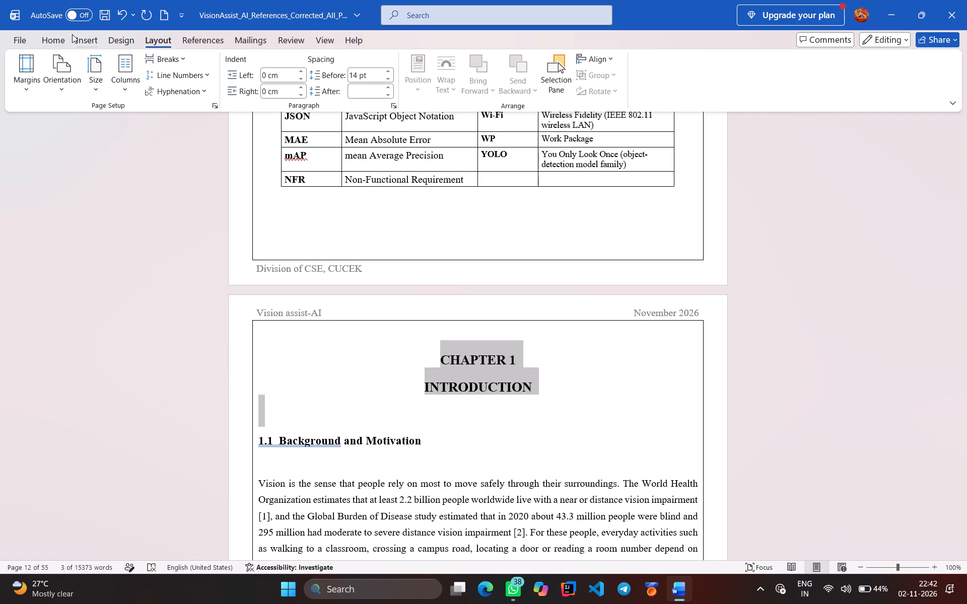
pyautogui.click(80, 39)
pyautogui.click(60, 36)
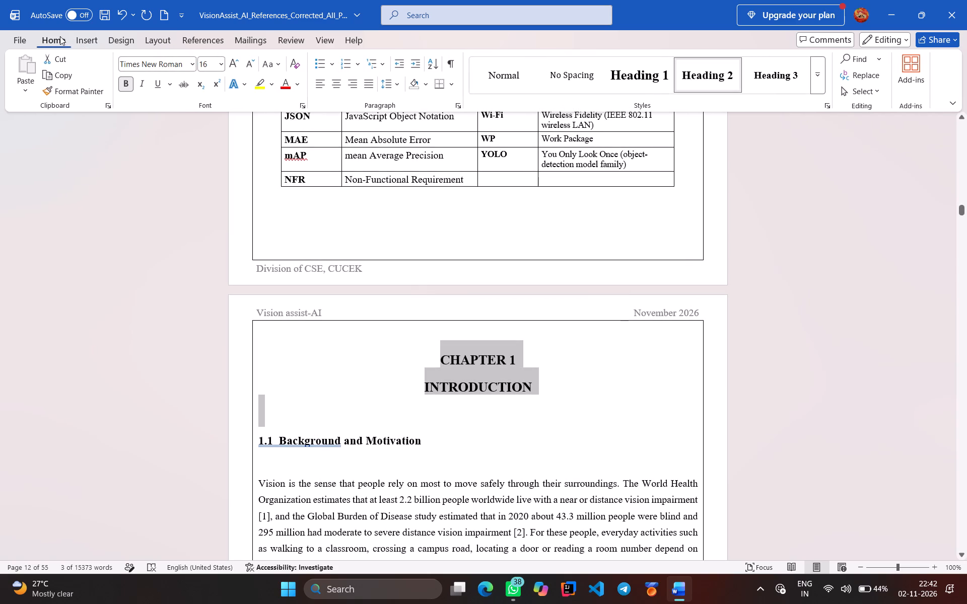
pyautogui.click(340, 88)
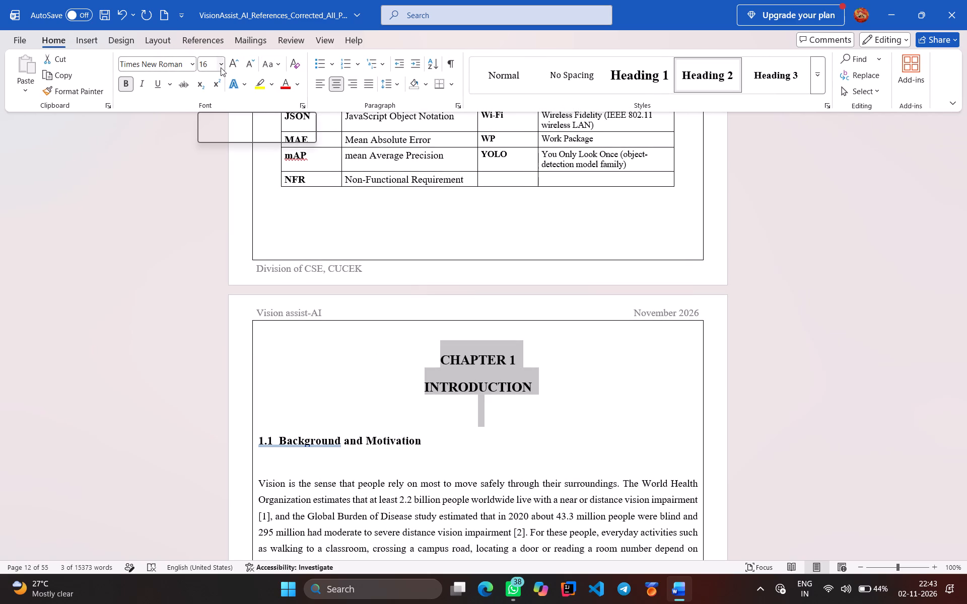
pyautogui.click(318, 362)
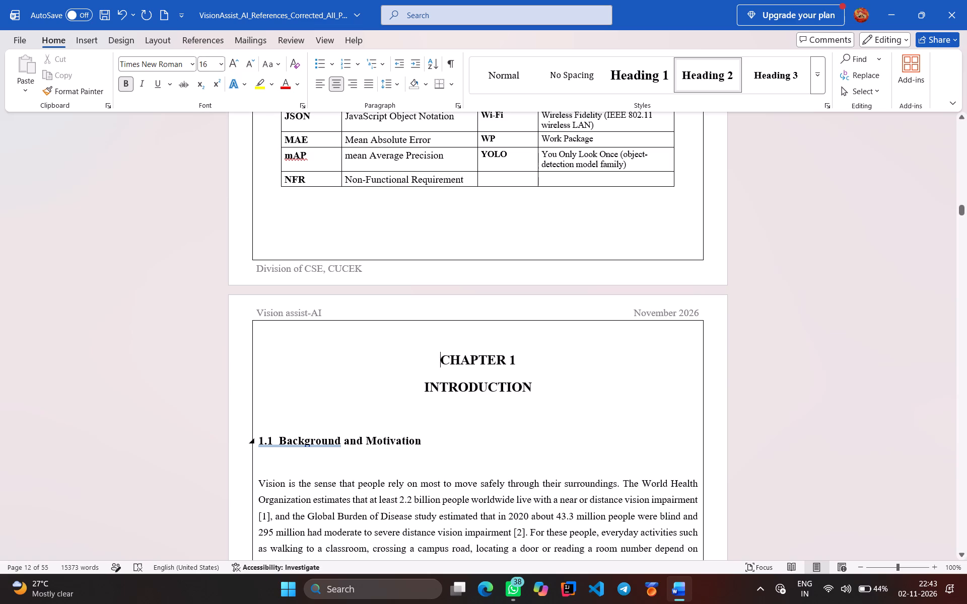
pyautogui.click(342, 447)
# Insert a blank line above the 1.2 Problem Context heading.
pyautogui.scroll(-2, 332, 445)
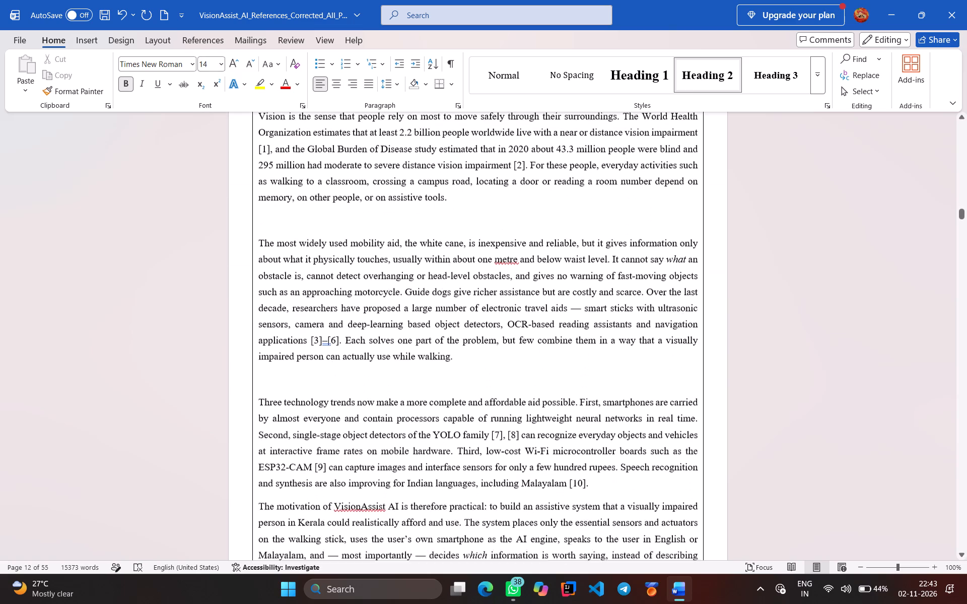
pyautogui.scroll(-1, 332, 445)
pyautogui.hscroll(1, 332, 445)
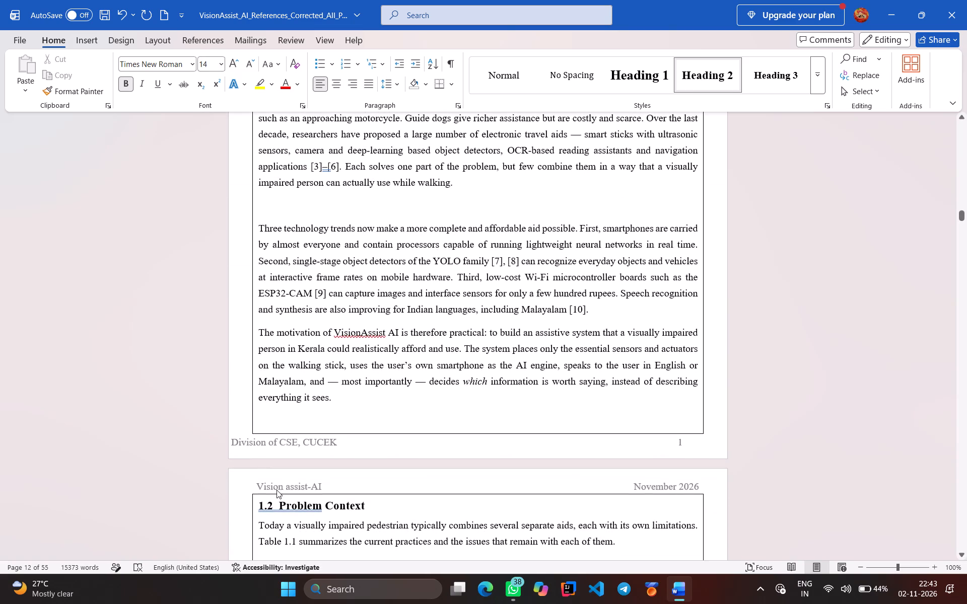
pyautogui.click(258, 506)
pyautogui.press('Return')
# Set the page 2 portion of the 1.3 Problem Statement paragraph in Times New Roman and remove its italics.
pyautogui.scroll(-2, 258, 506)
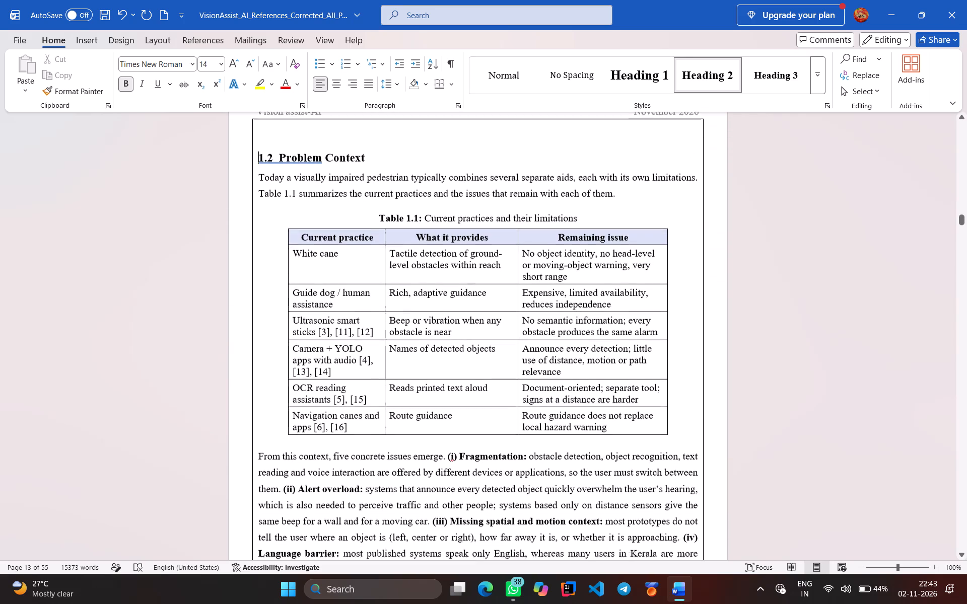
pyautogui.scroll(-1, 258, 506)
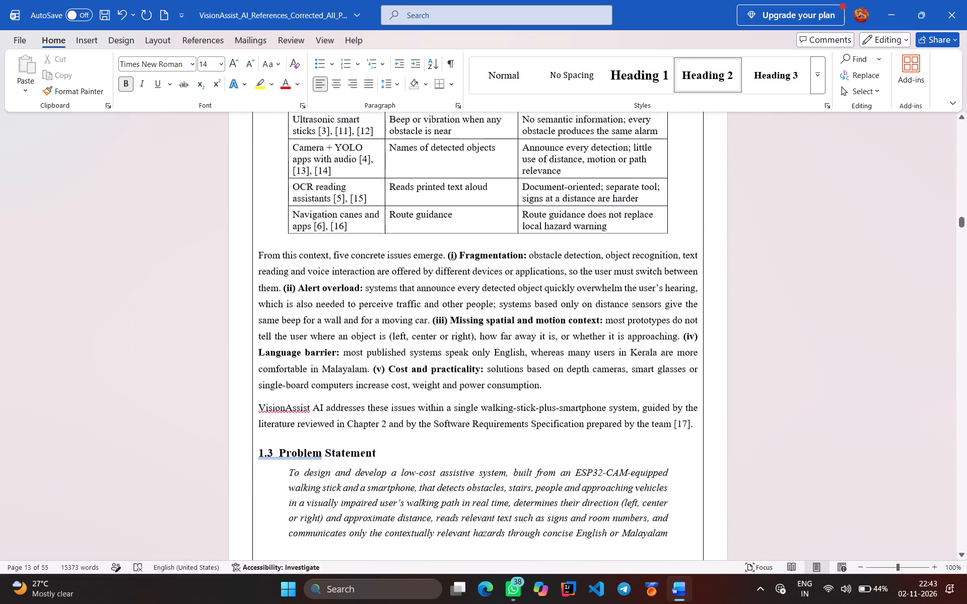
pyautogui.scroll(-2, 258, 506)
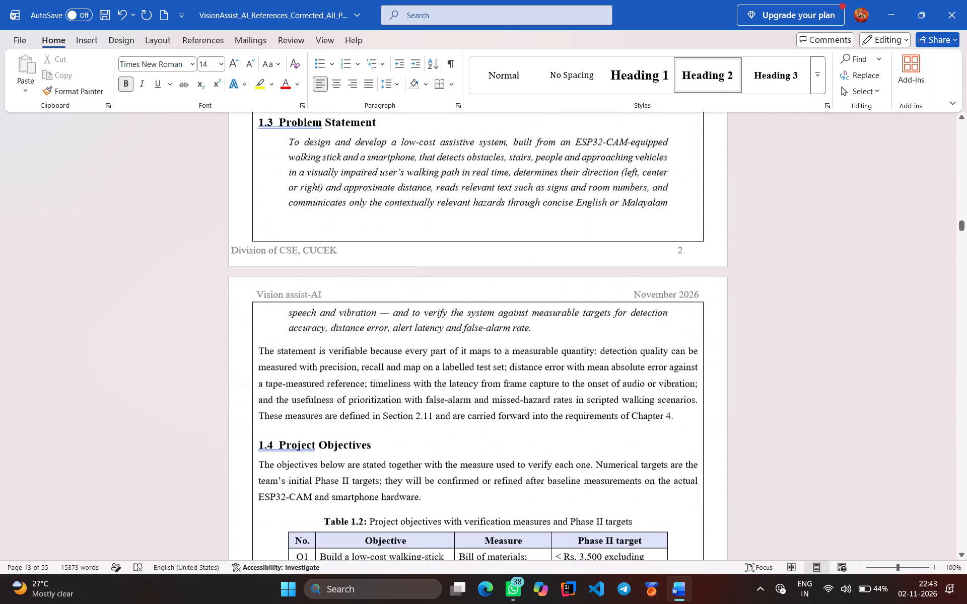
pyautogui.scroll(-1, 258, 506)
pyautogui.scroll(1, 258, 506)
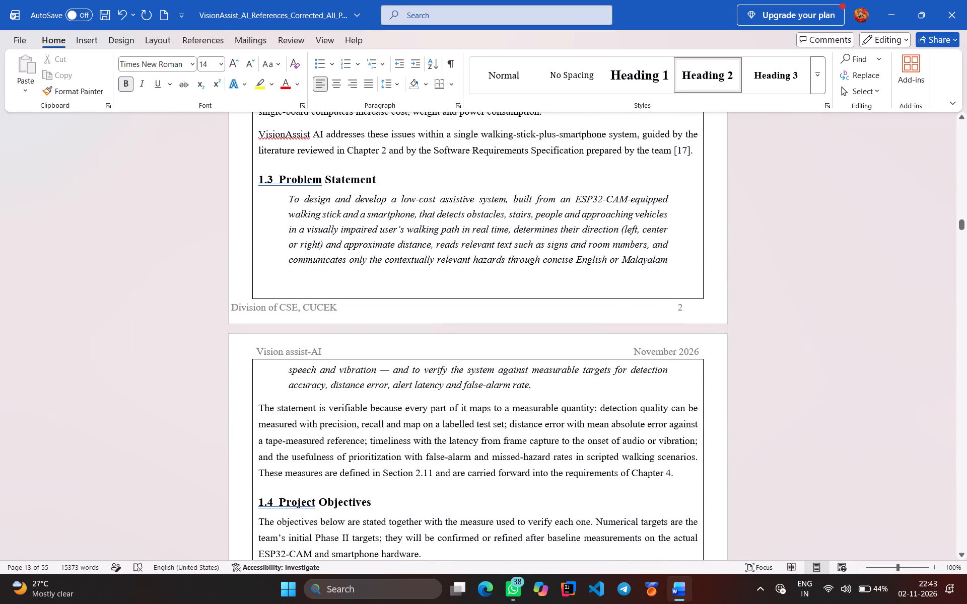
pyautogui.moveTo(288, 198); pyautogui.dragTo(648, 280)
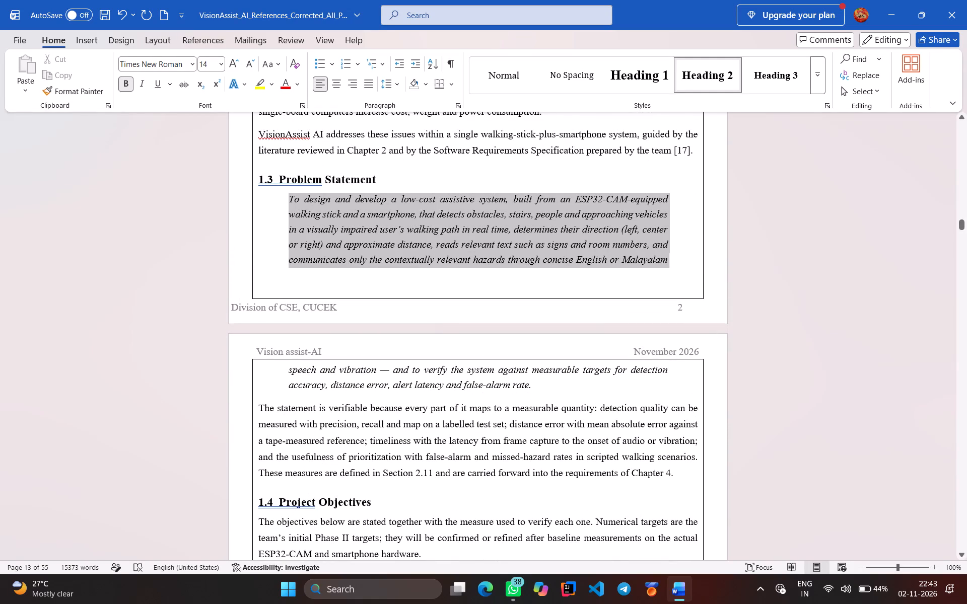
pyautogui.moveTo(648, 280); pyautogui.dragTo(645, 278)
pyautogui.click(192, 62)
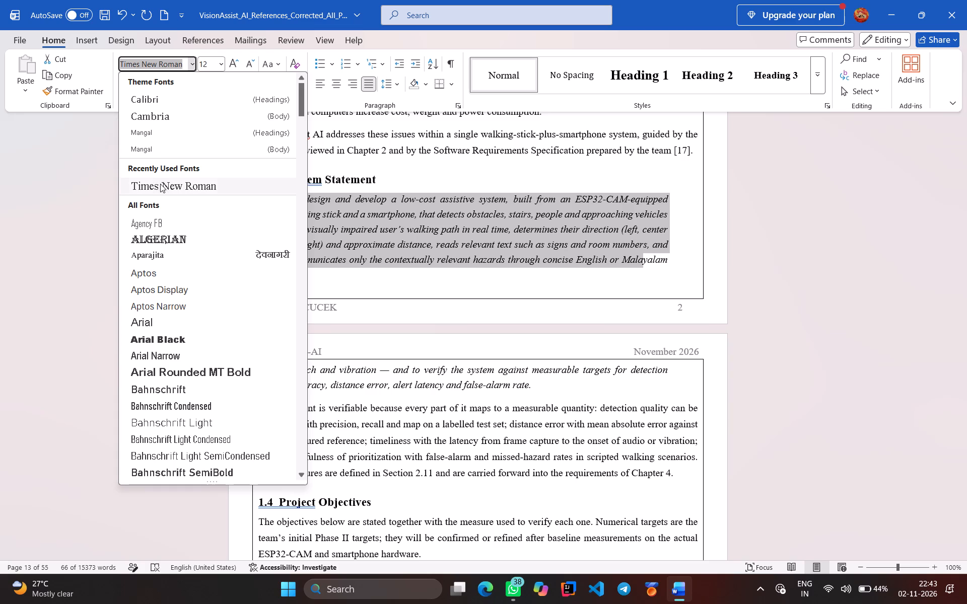
pyautogui.click(160, 184)
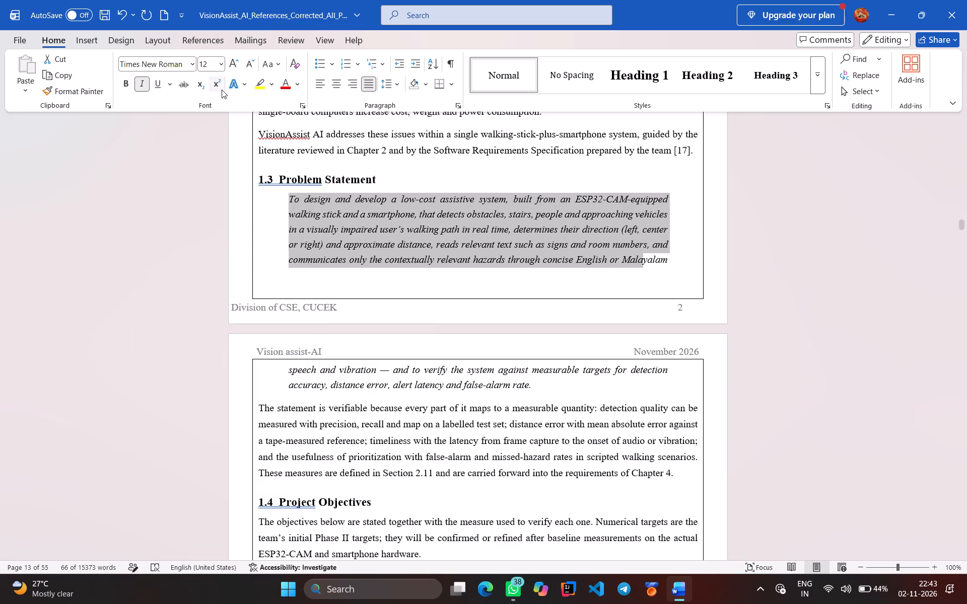
pyautogui.click(137, 86)
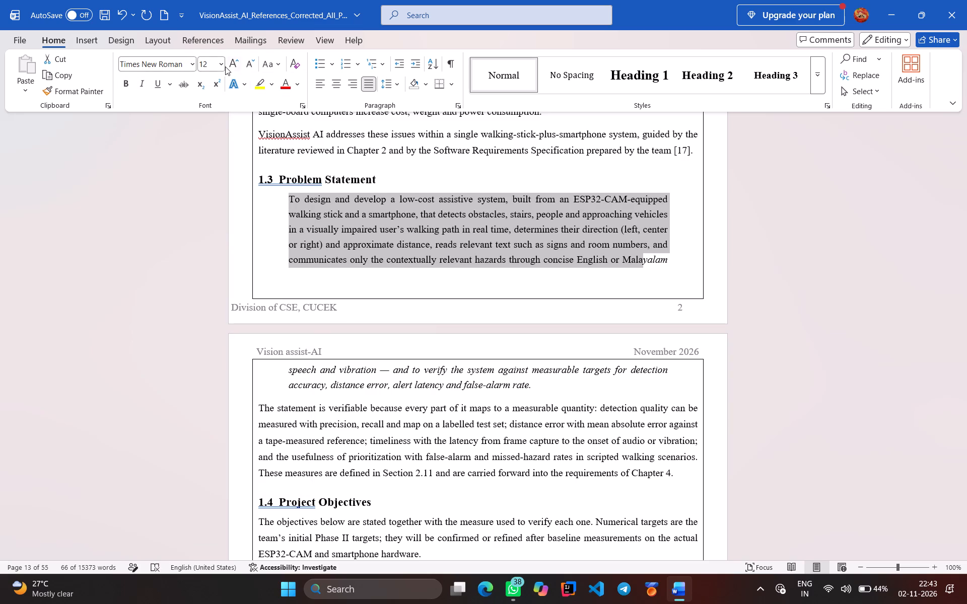
pyautogui.click(279, 208)
# Remove the italics from the problem statement's last two lines, continued at the start of the following page.
pyautogui.scroll(-1, 279, 208)
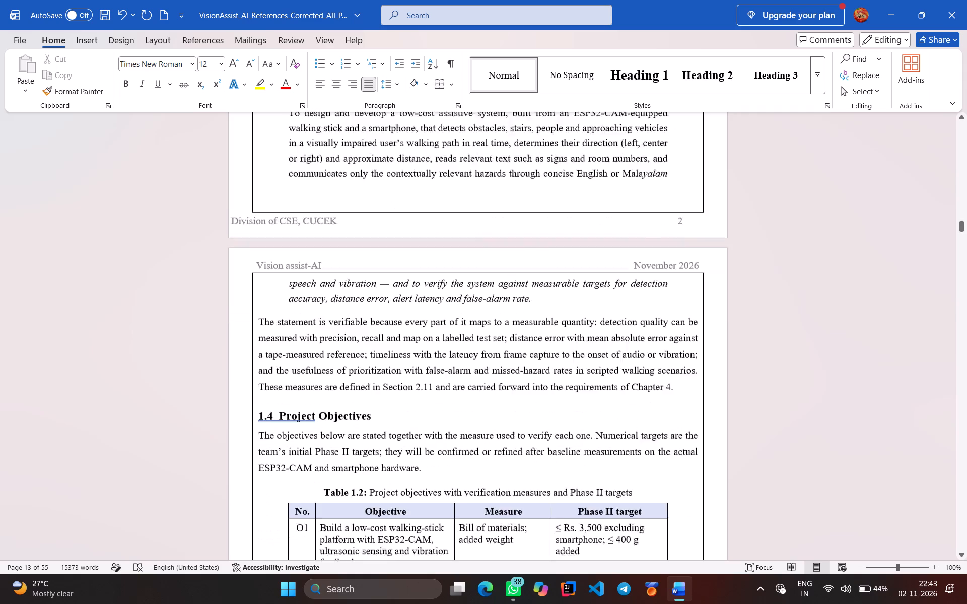
pyautogui.scroll(-1, 279, 208)
pyautogui.moveTo(286, 154); pyautogui.dragTo(529, 174)
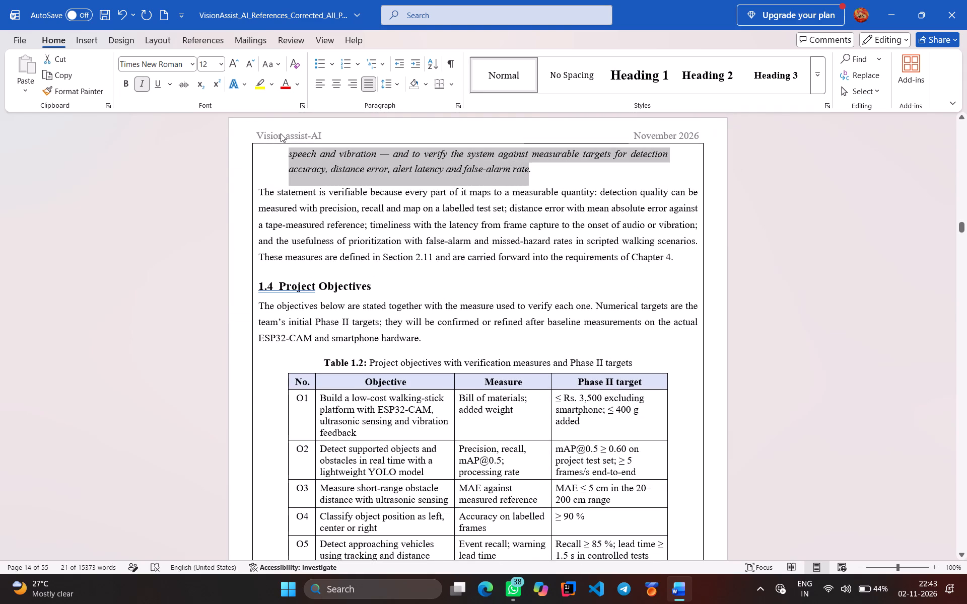
pyautogui.click(142, 79)
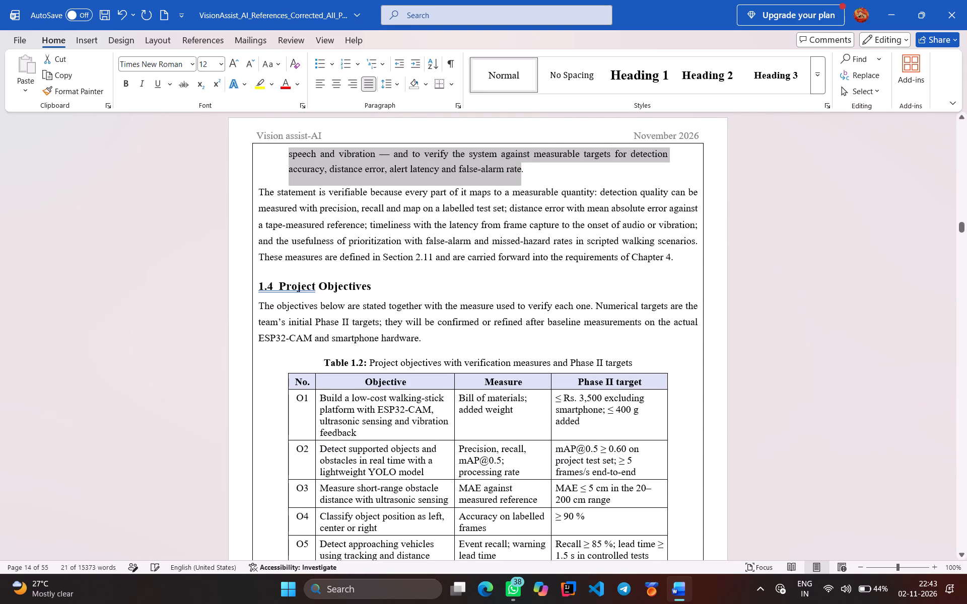
pyautogui.click(279, 212)
# Remove the italics from the remaining letters of "Malayalam" at the end of page 2's problem statement text.
pyautogui.hscroll(1, 279, 212)
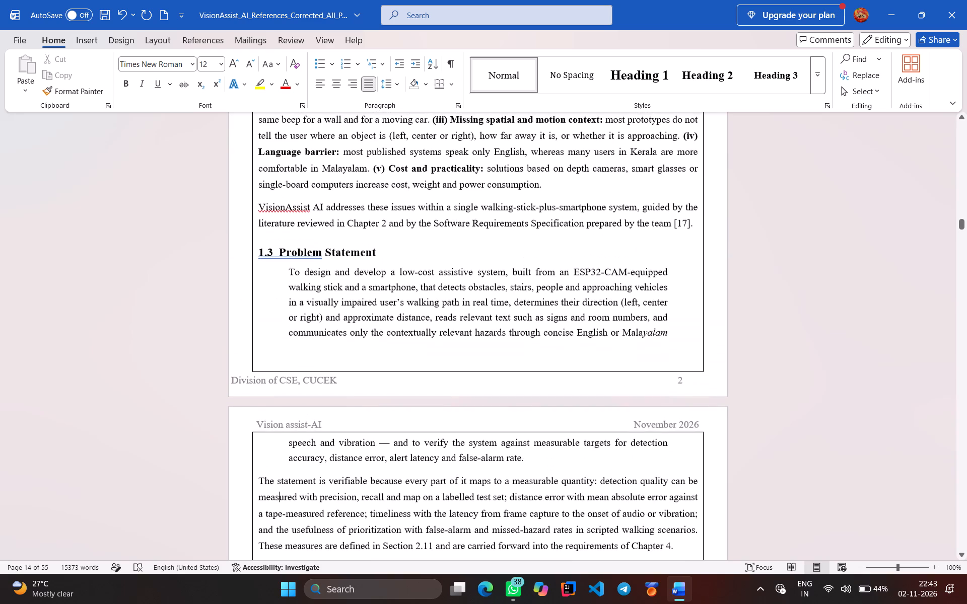
pyautogui.hscroll(1, 279, 212)
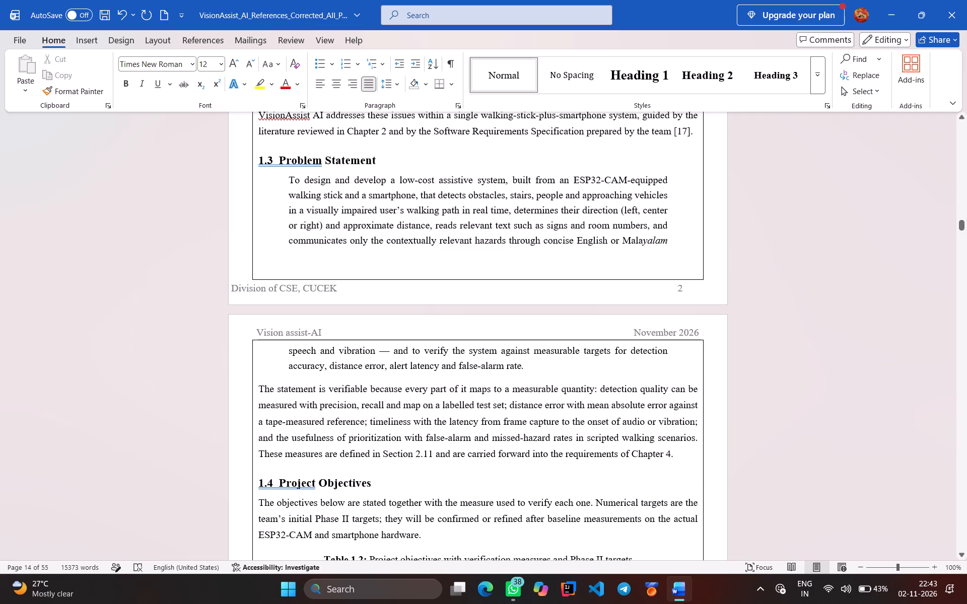
pyautogui.moveTo(644, 242); pyautogui.dragTo(672, 243)
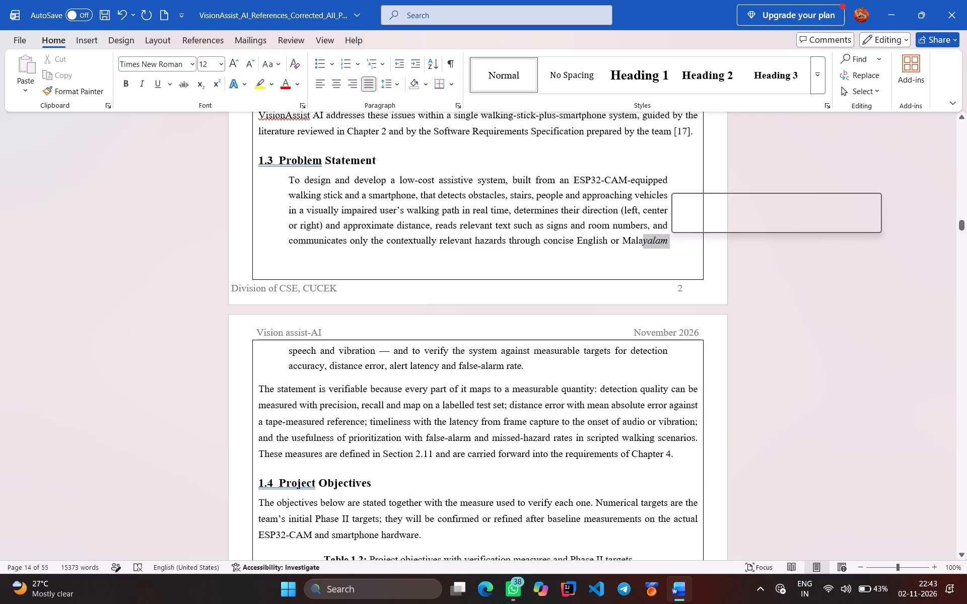
pyautogui.click(143, 86)
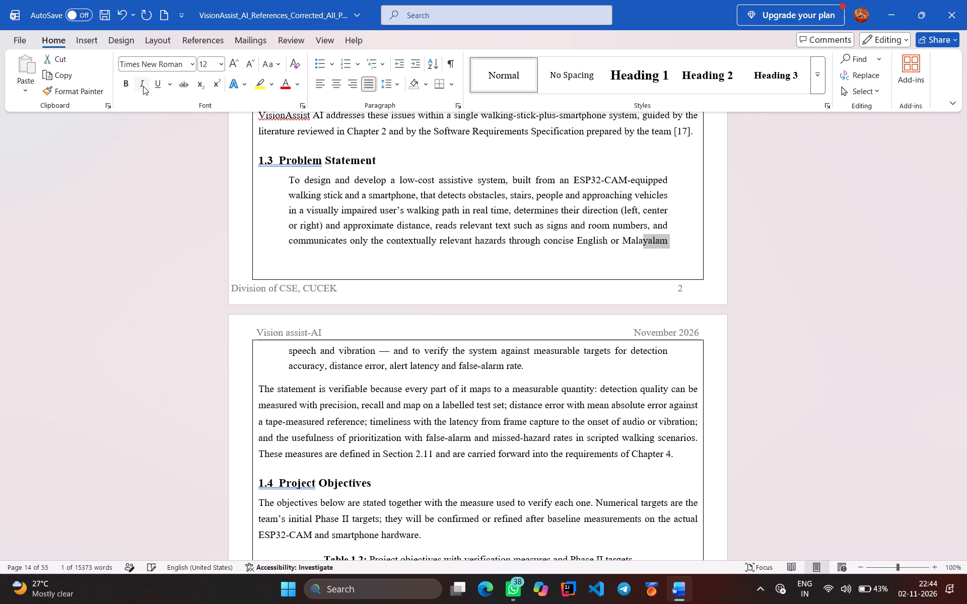
pyautogui.click(349, 257)
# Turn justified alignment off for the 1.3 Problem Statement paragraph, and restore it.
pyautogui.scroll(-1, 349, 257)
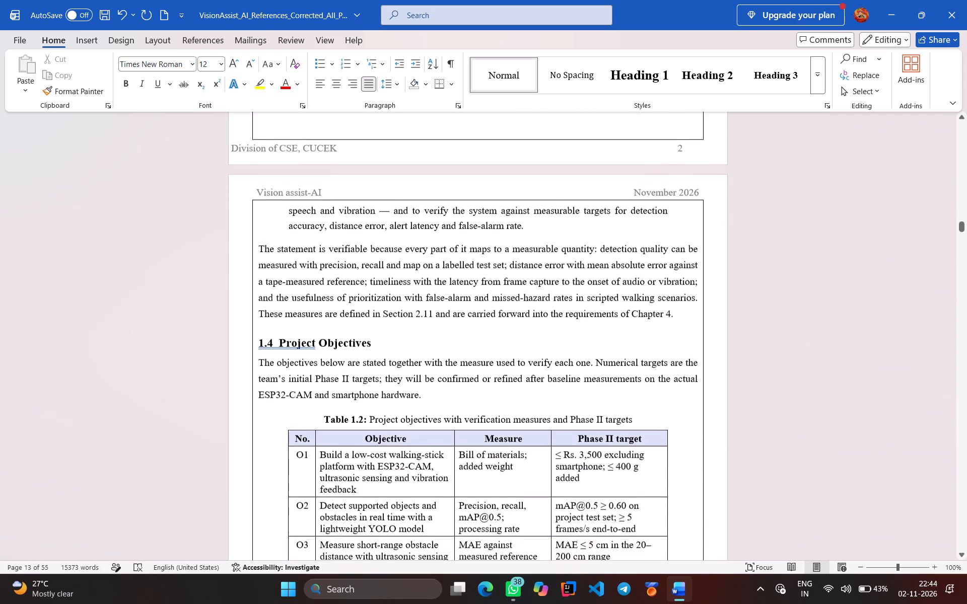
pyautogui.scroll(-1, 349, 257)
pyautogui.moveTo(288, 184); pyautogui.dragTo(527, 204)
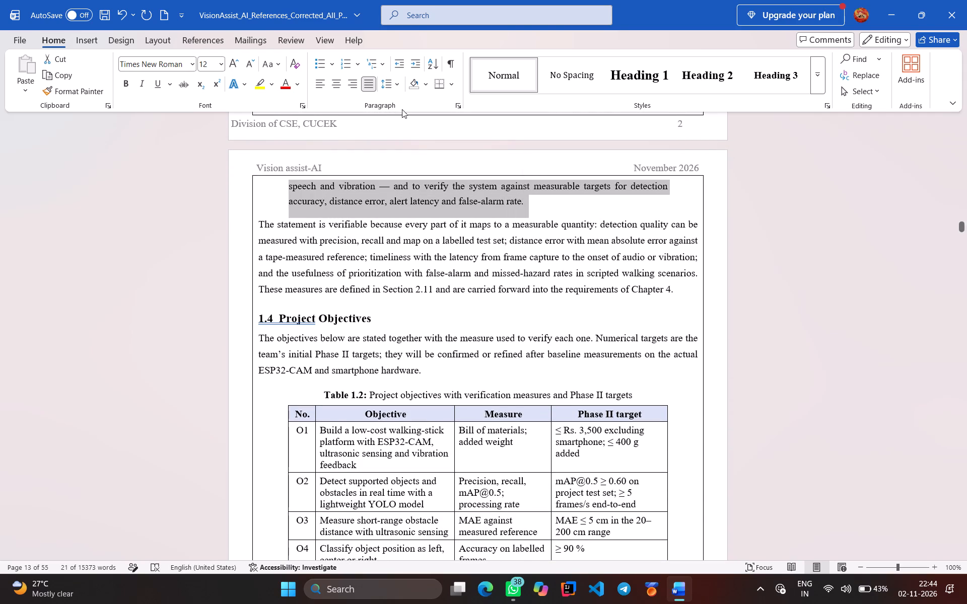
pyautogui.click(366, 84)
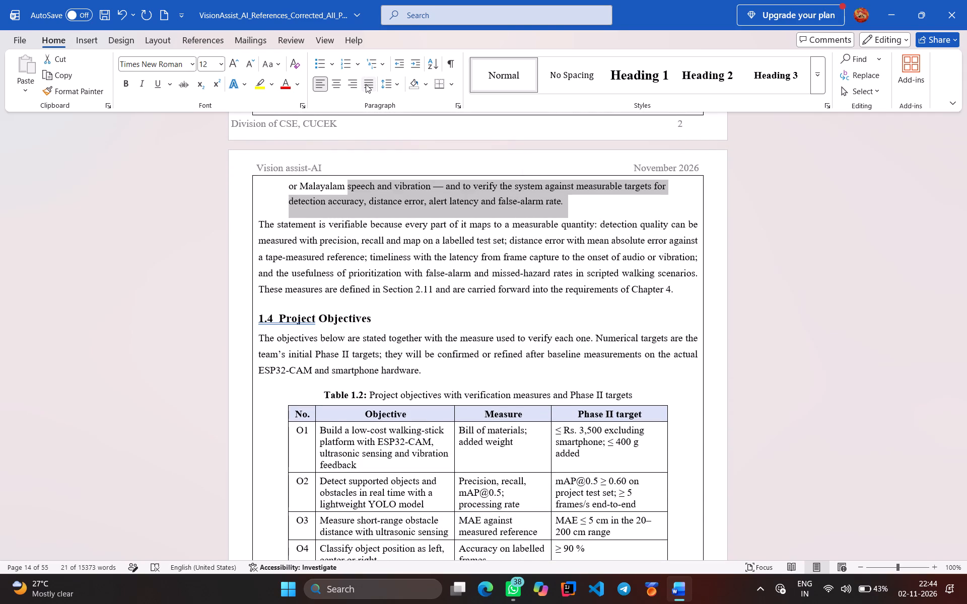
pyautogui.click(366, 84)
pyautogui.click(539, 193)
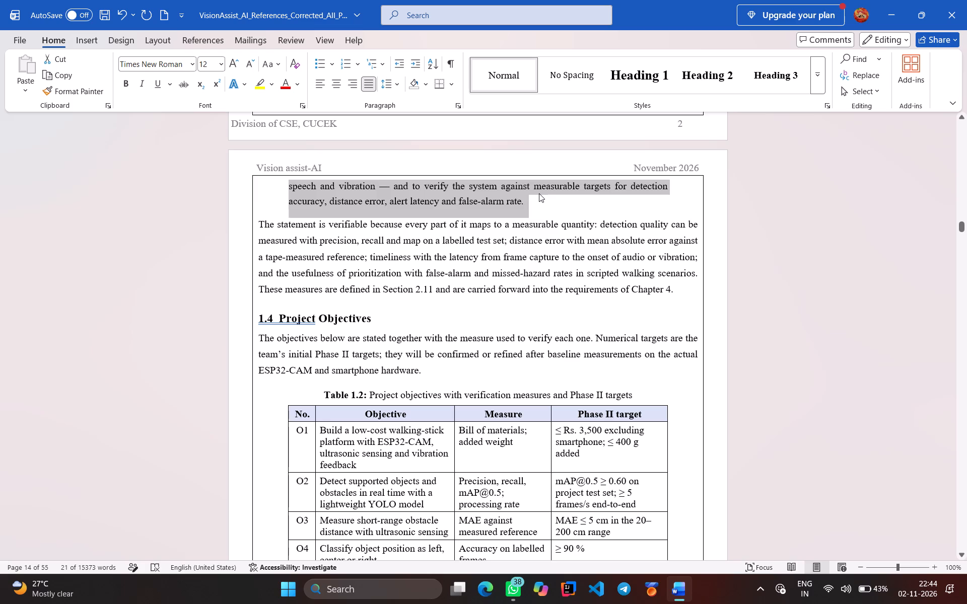
# Insert a blank line above the 1.5 Scope and Limitations heading.
pyautogui.scroll(-3, 539, 193)
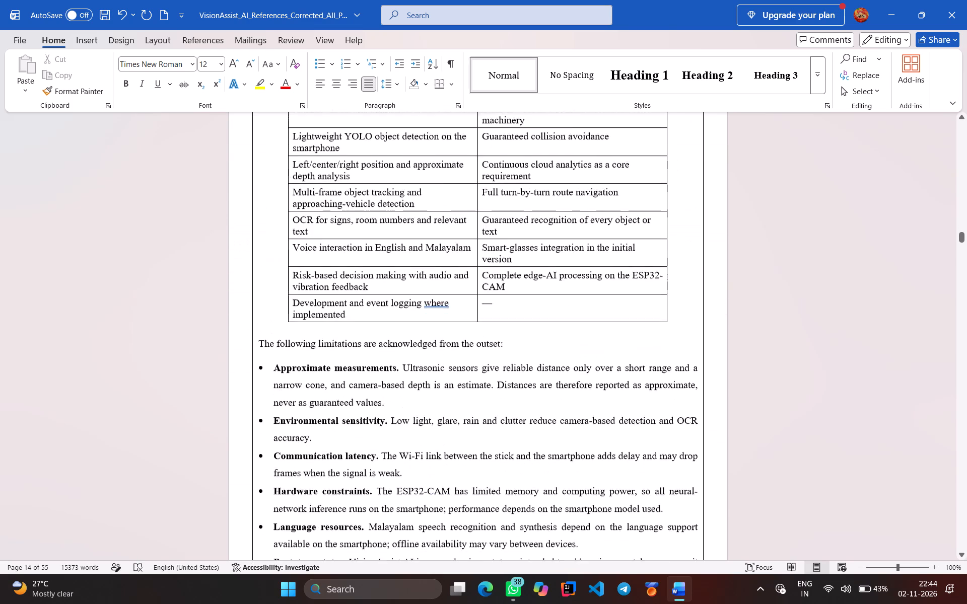
pyautogui.scroll(1, 539, 193)
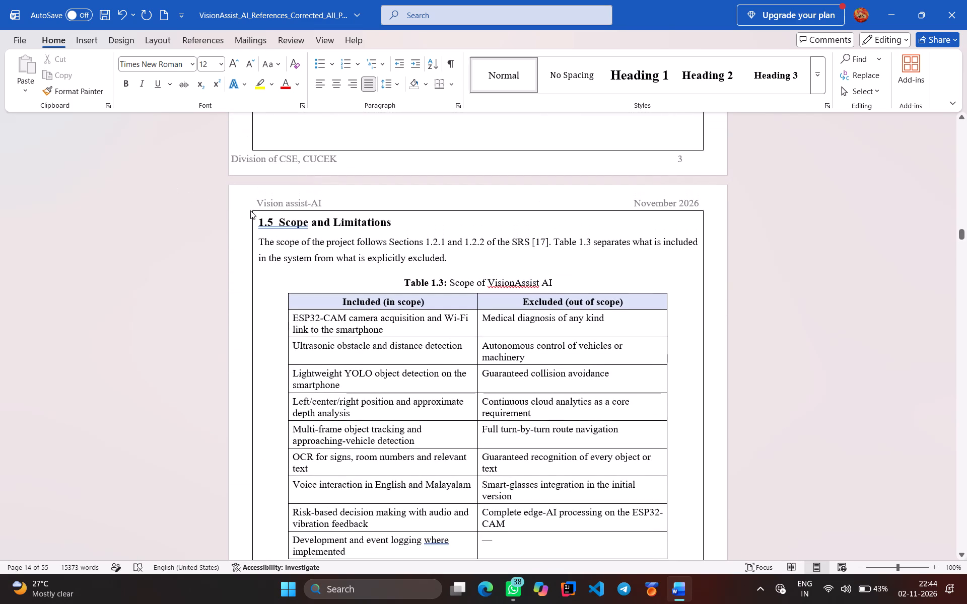
pyautogui.click(260, 222)
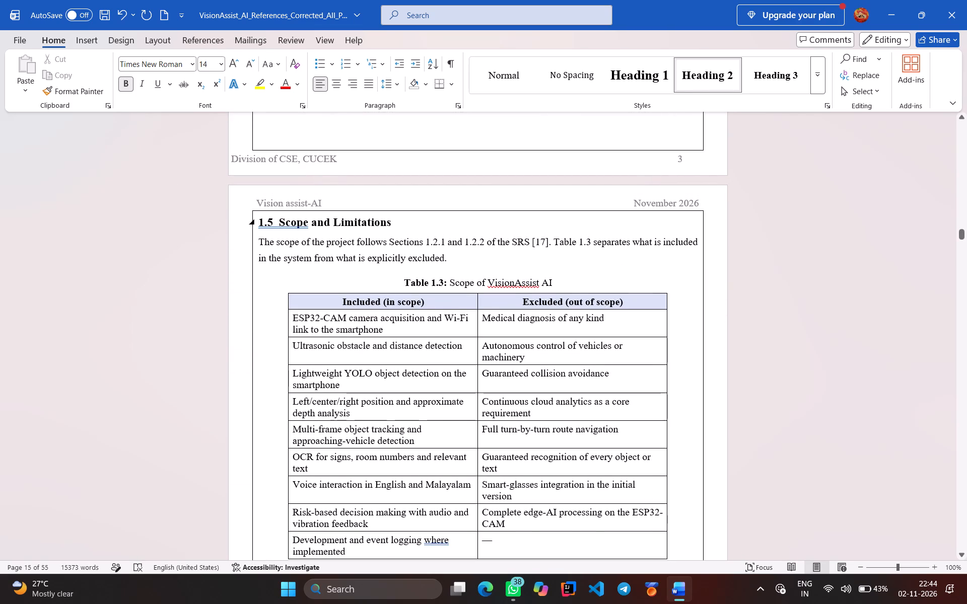
pyautogui.press('Return')
# Review the heading and paragraph spacing in Chapter 1 from 1.1 Background and Motivation through 1.3 Problem Statement.
pyautogui.scroll(2, 260, 222)
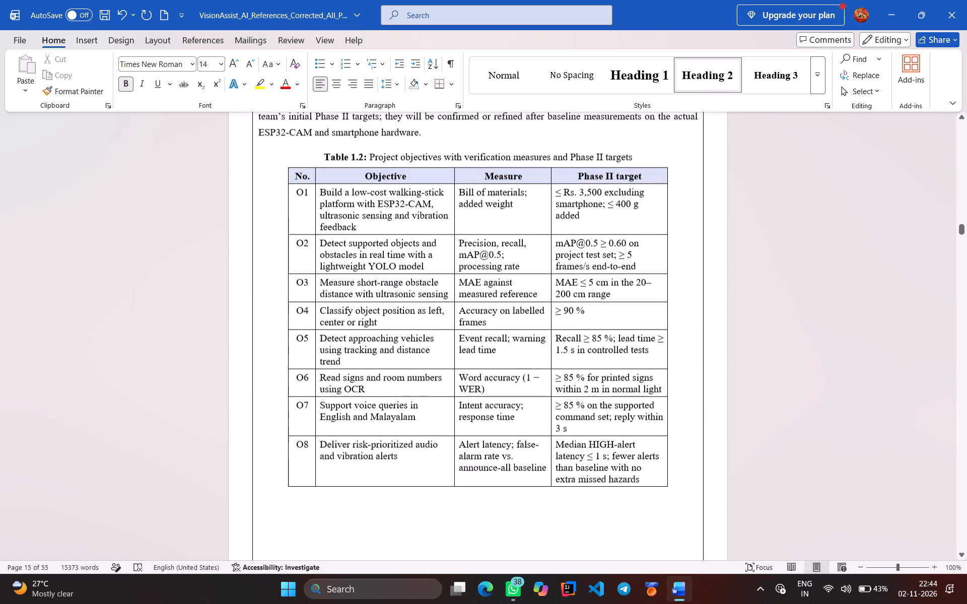
pyautogui.scroll(1, 260, 222)
pyautogui.scroll(-1, 260, 222)
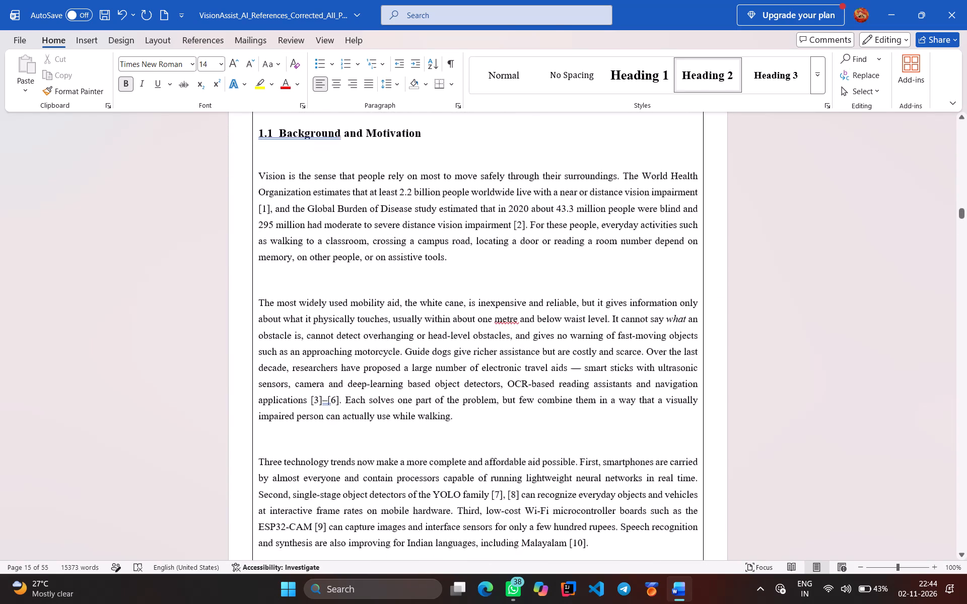
pyautogui.scroll(-3, 260, 222)
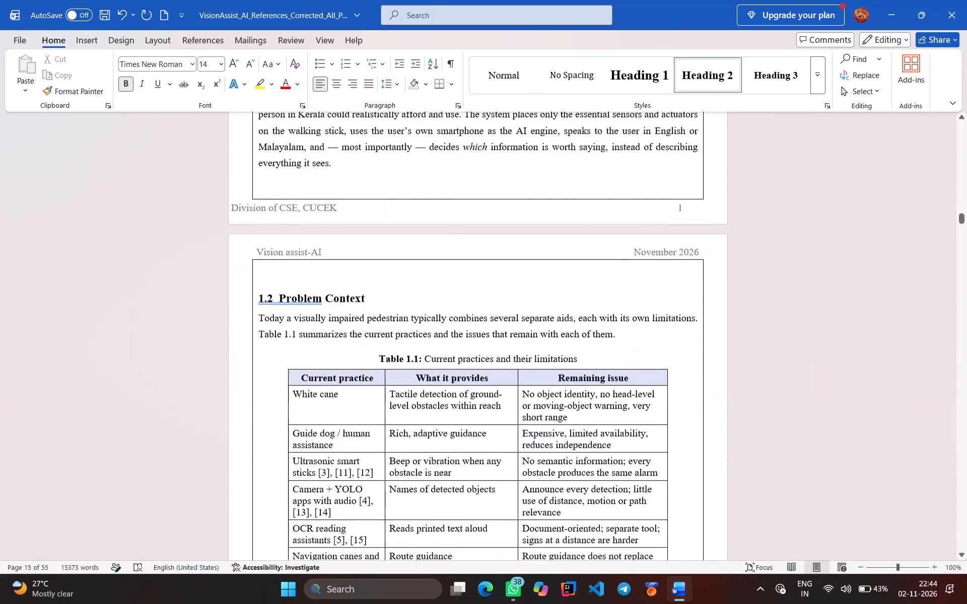
pyautogui.scroll(-2, 260, 222)
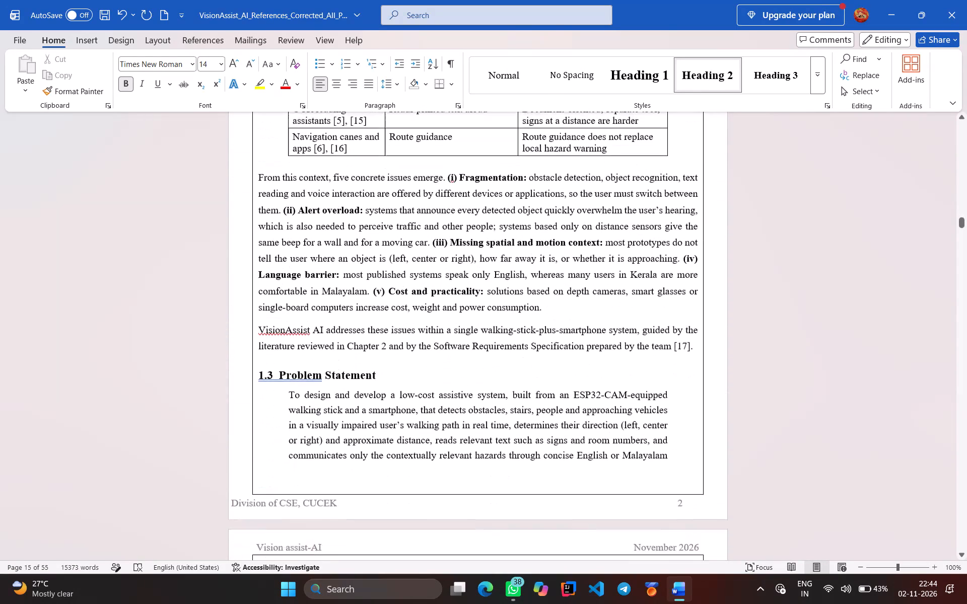
pyautogui.scroll(-1, 260, 222)
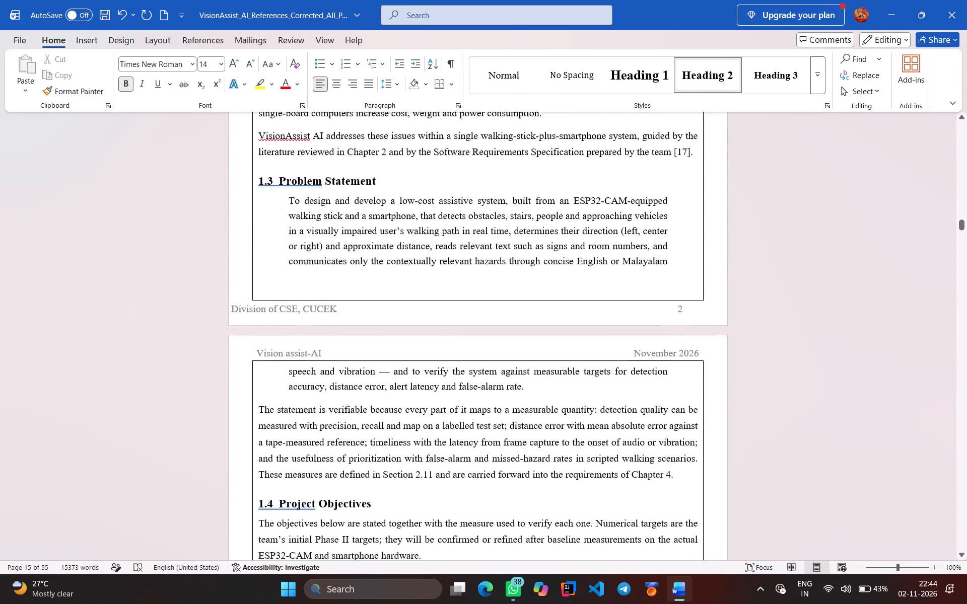
pyautogui.scroll(-1, 260, 222)
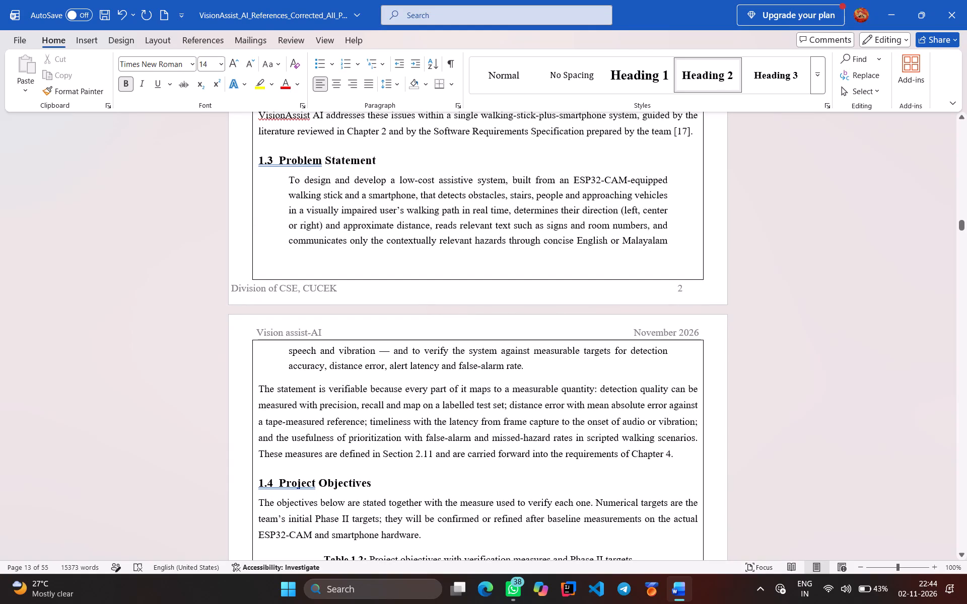
# Cut the whole 1.3 problem statement paragraph and paste it back on a new line added below its heading.
pyautogui.moveTo(288, 179); pyautogui.dragTo(574, 244)
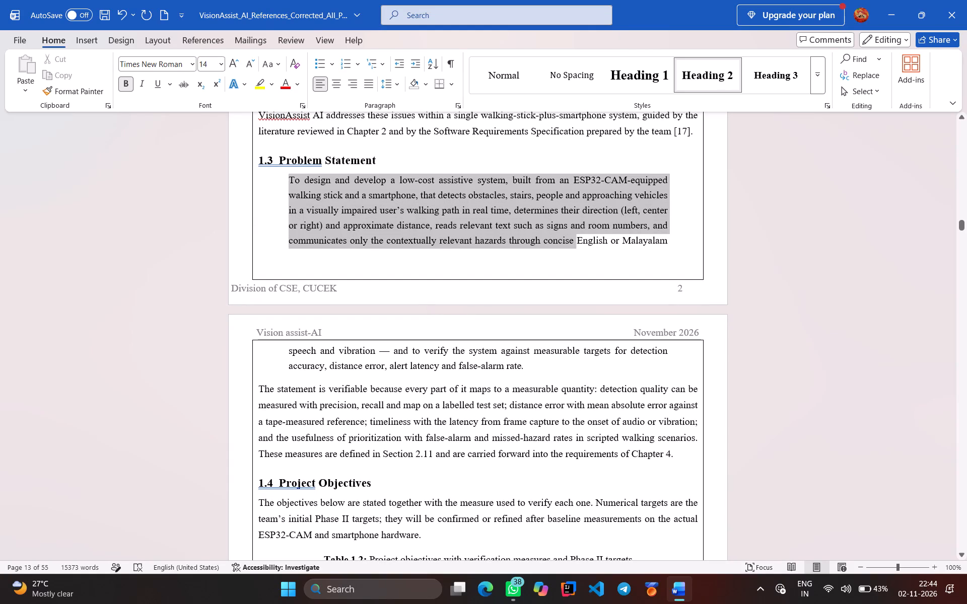
pyautogui.moveTo(574, 244); pyautogui.dragTo(526, 366)
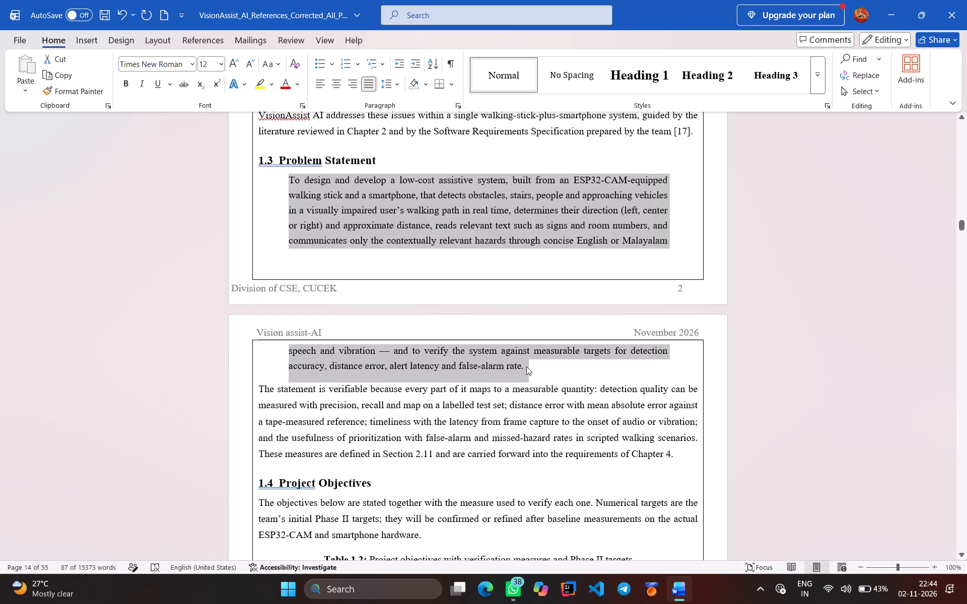
pyautogui.hotkey('ctrl', 'c')
pyautogui.hotkey('ctrl', 'x')
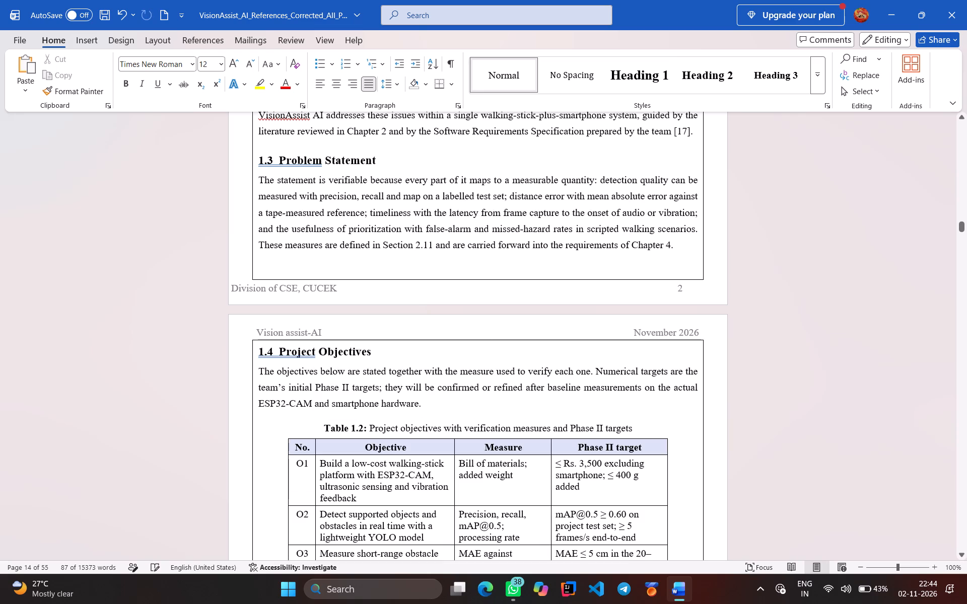
pyautogui.click(385, 163)
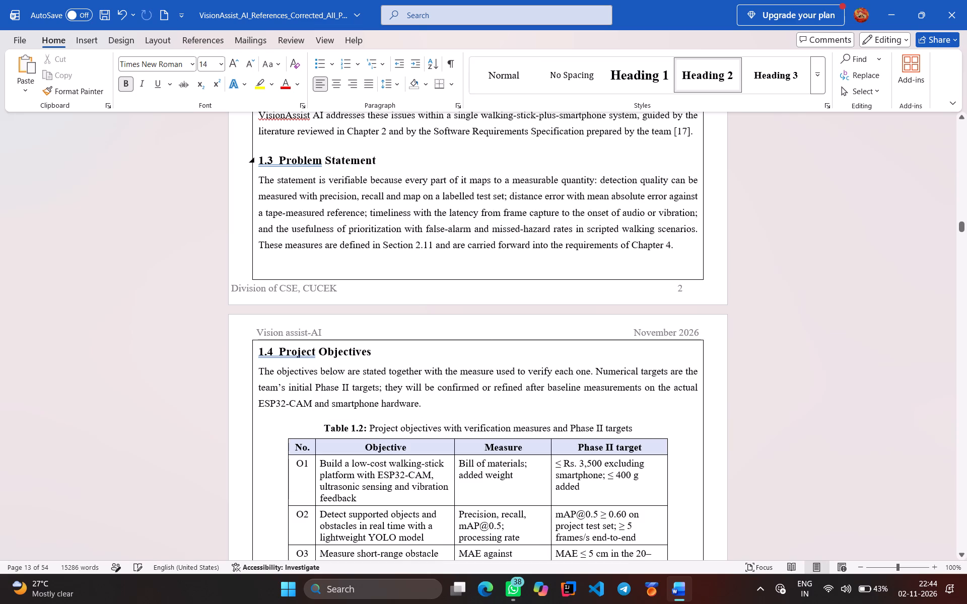
pyautogui.press('Return')
pyautogui.press('Down')
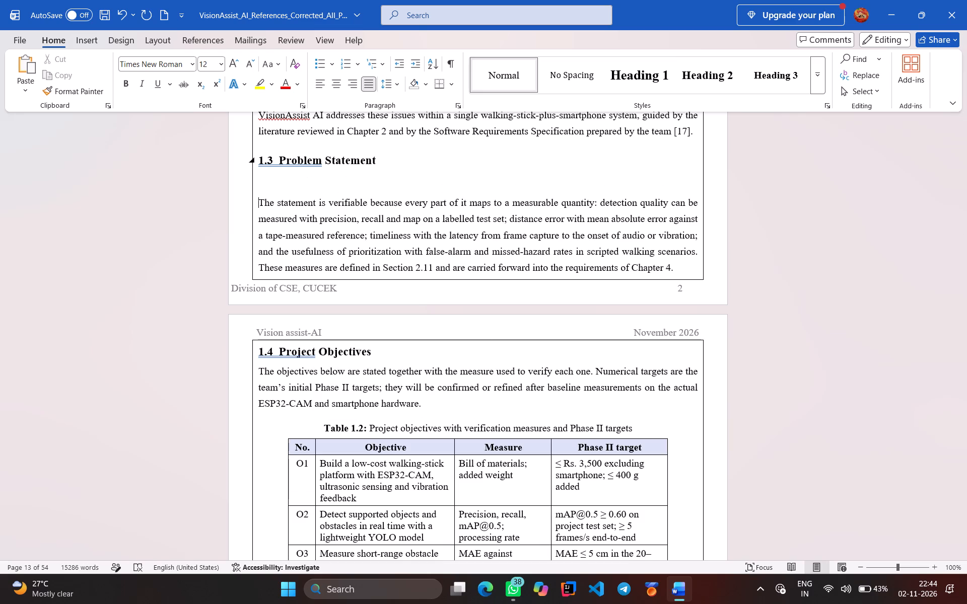
pyautogui.press('Up')
pyautogui.hotkey('ctrl', 'v')
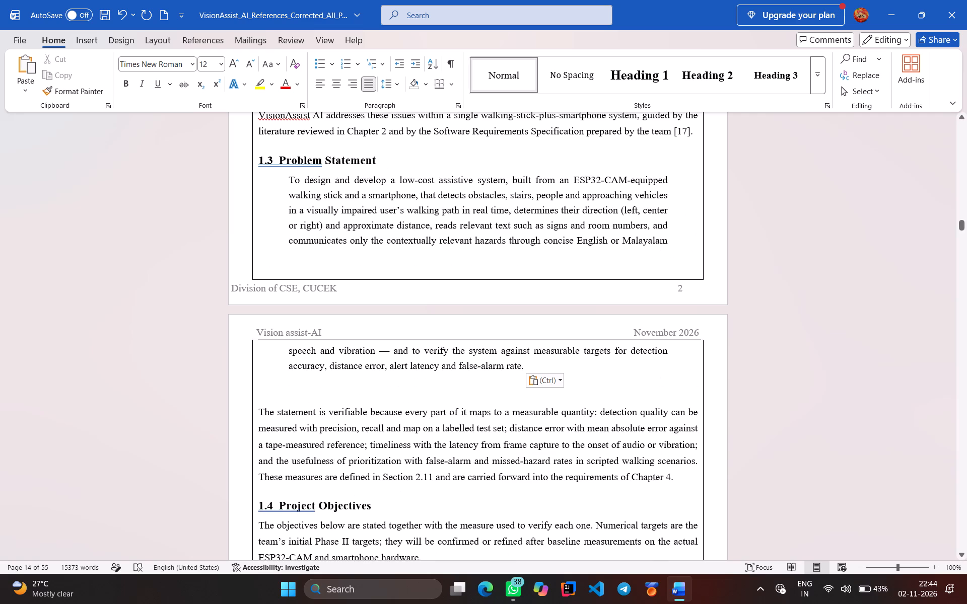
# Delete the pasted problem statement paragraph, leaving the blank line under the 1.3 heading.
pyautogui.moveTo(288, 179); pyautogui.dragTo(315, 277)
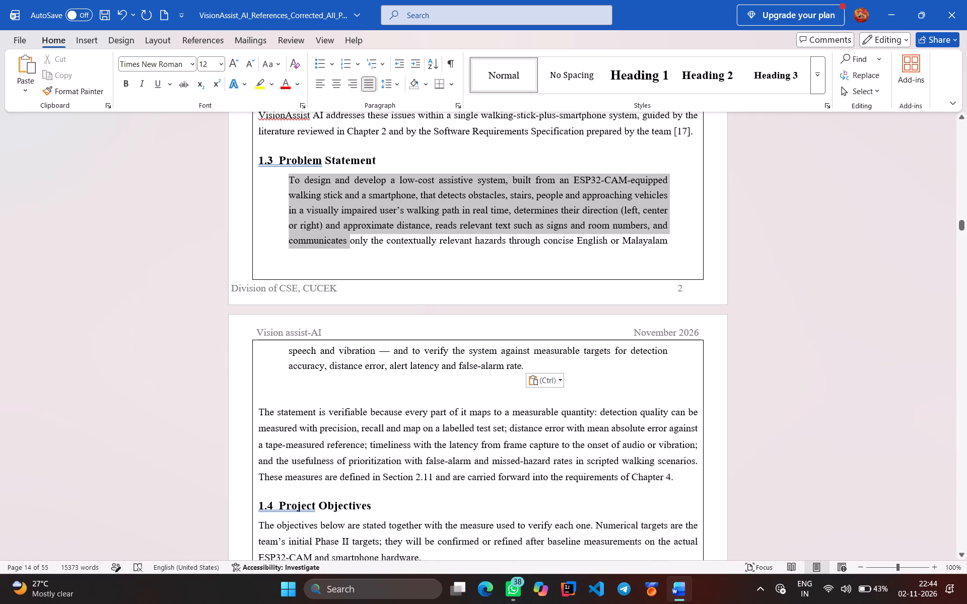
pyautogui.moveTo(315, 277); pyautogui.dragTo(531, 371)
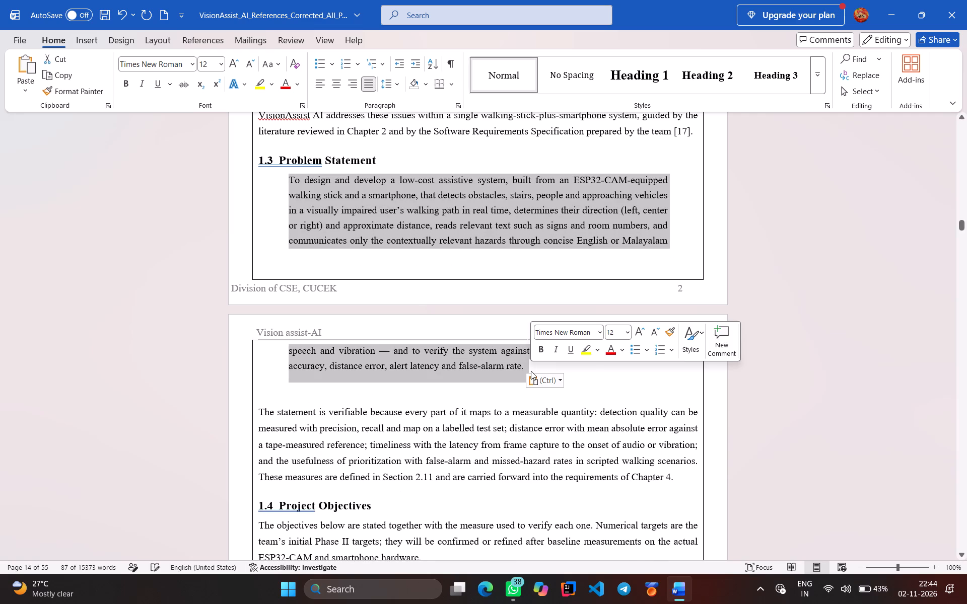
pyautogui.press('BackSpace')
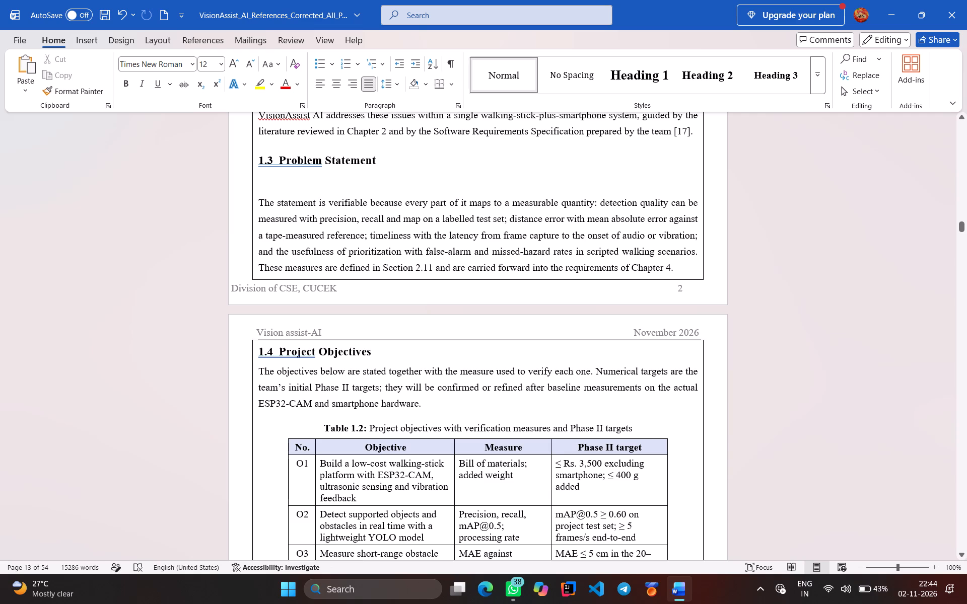
# Insert one blank line above the 1.4 Project Objectives heading.
pyautogui.click(258, 350)
pyautogui.press('Return')
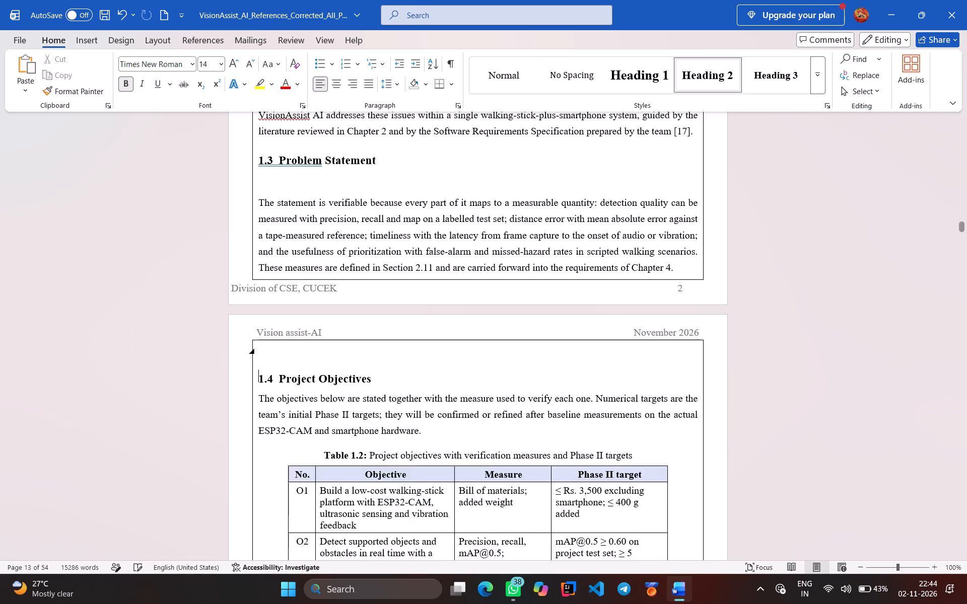
pyautogui.press('Return')
pyautogui.press('BackSpace')
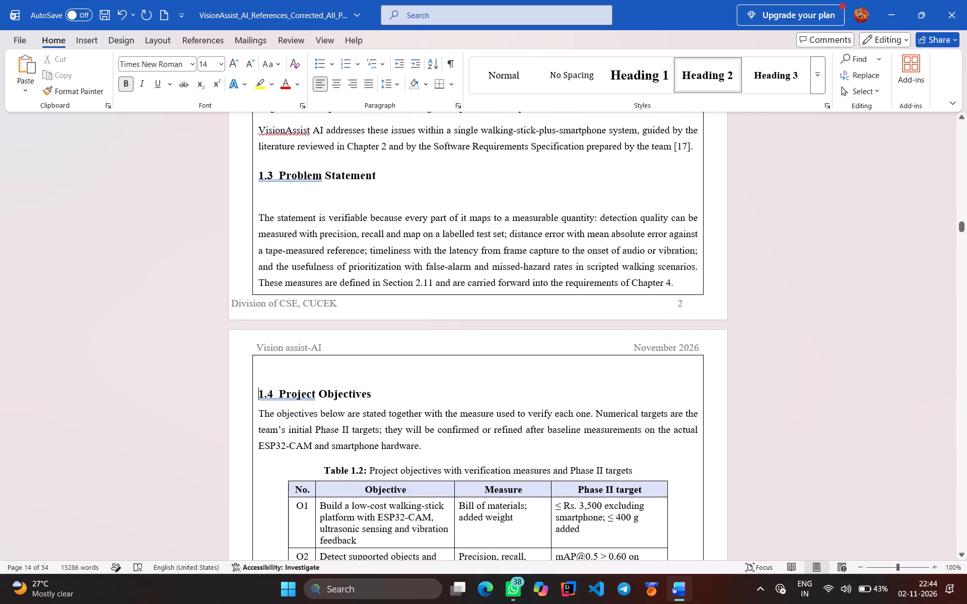
# Paste the problem statement paragraph into the blank line under the 1.3 heading again.
pyautogui.click(257, 216)
pyautogui.press('Up')
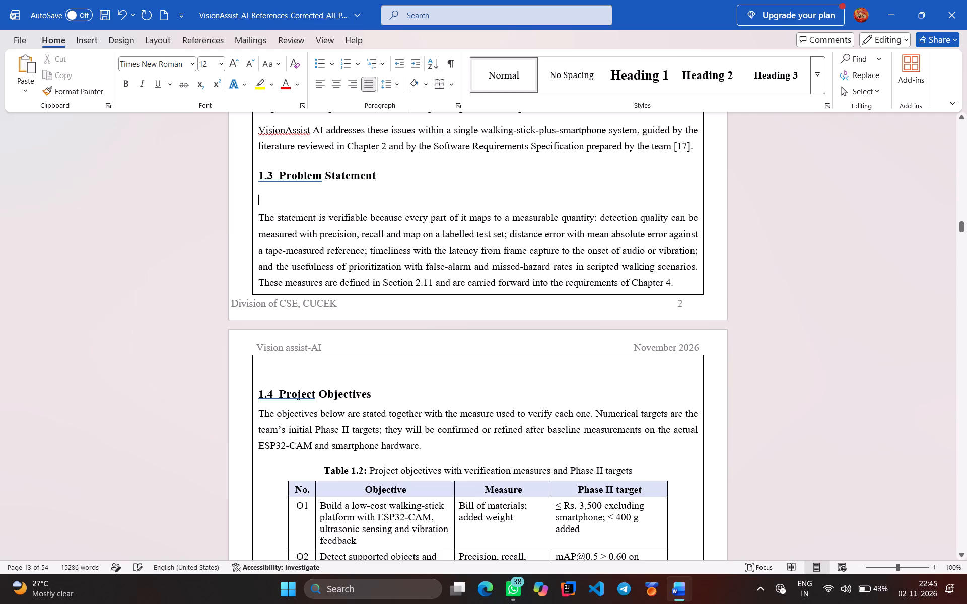
pyautogui.hotkey('ctrl', 'v')
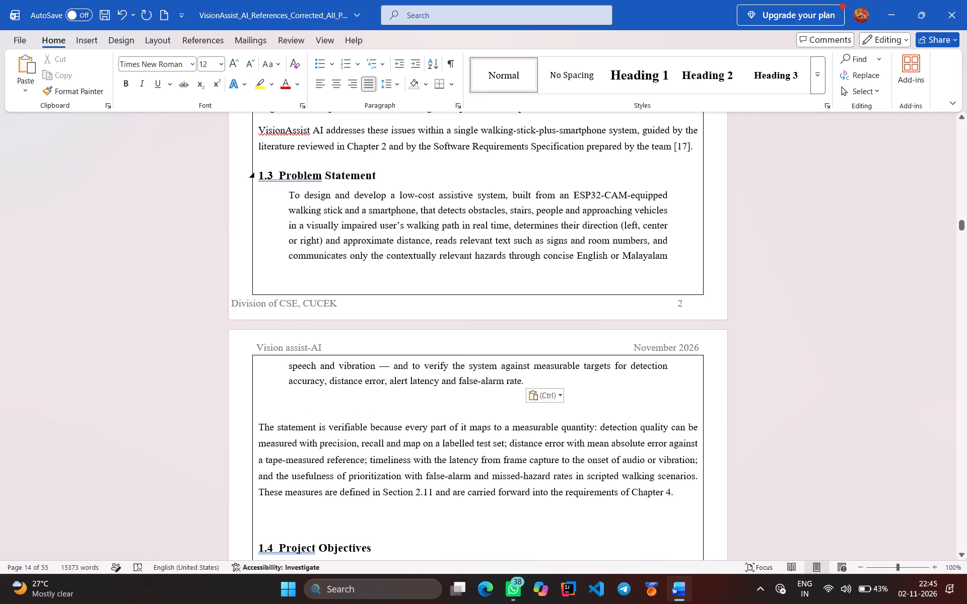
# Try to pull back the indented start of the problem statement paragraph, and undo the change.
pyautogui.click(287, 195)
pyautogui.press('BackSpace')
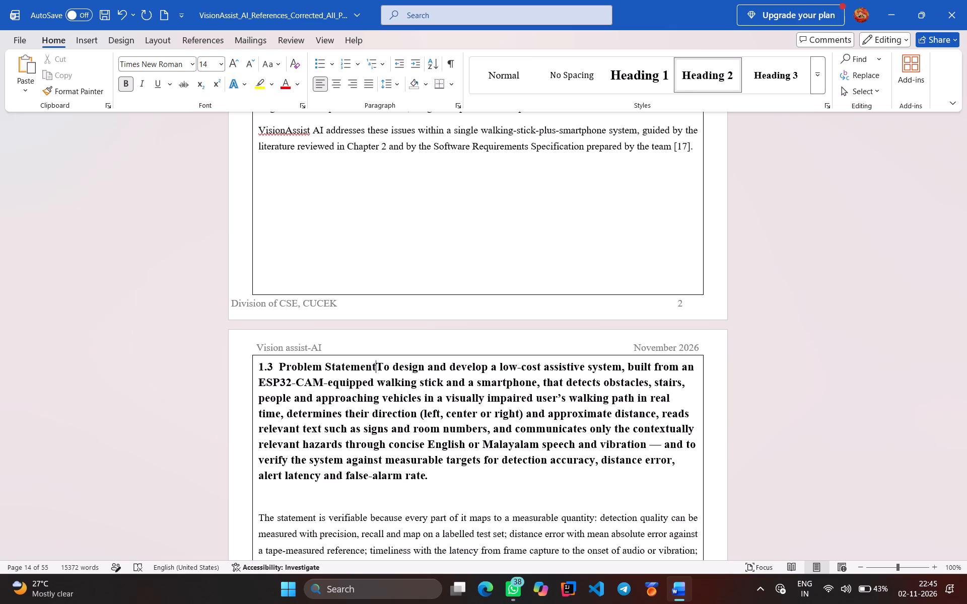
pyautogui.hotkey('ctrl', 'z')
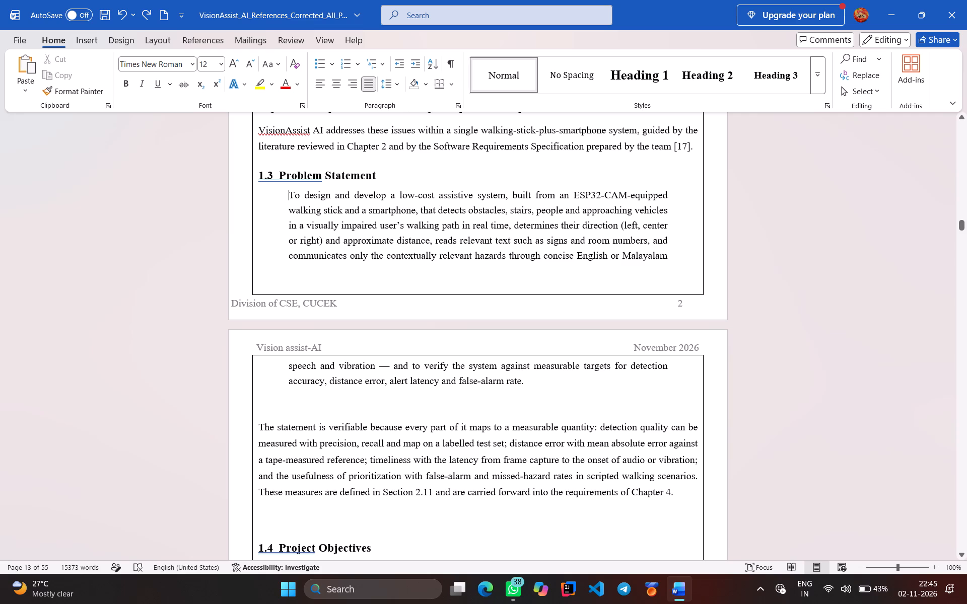
# Apply justified alignment to the "The statement is verifiable" paragraph and the blank line above the 1.4 heading.
pyautogui.moveTo(259, 427); pyautogui.dragTo(667, 520)
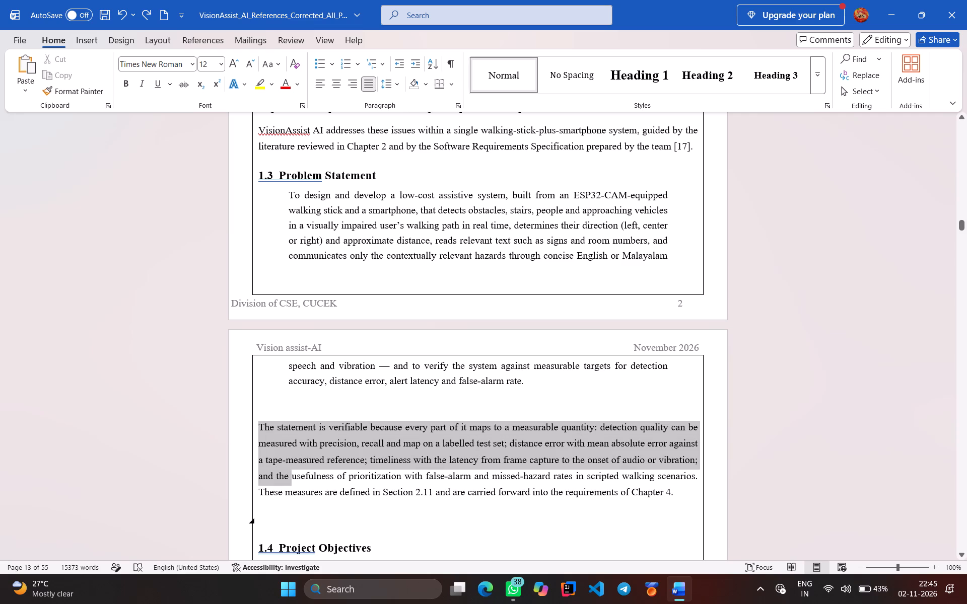
pyautogui.moveTo(667, 520); pyautogui.dragTo(662, 514)
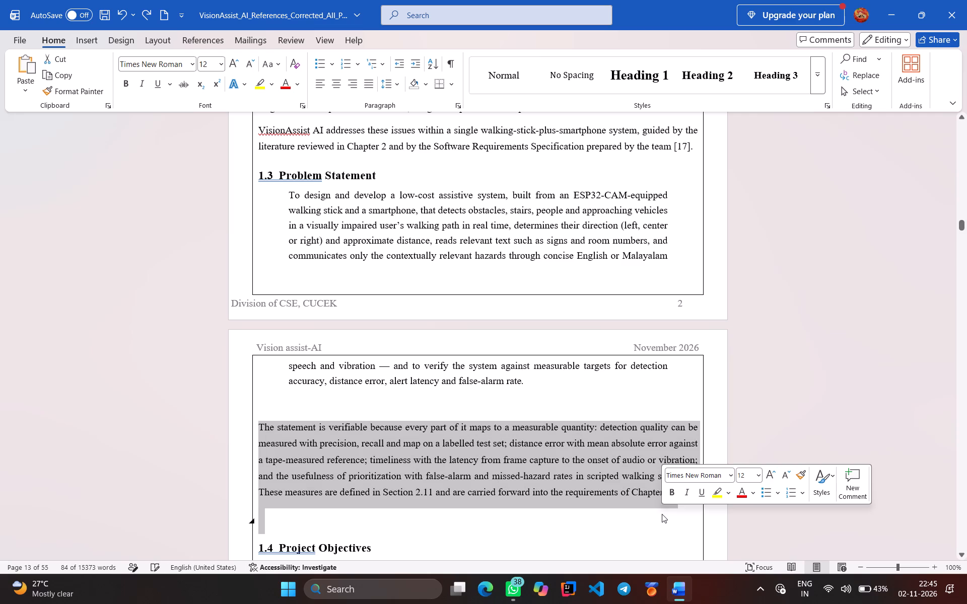
pyautogui.click(362, 88)
pyautogui.click(362, 88)
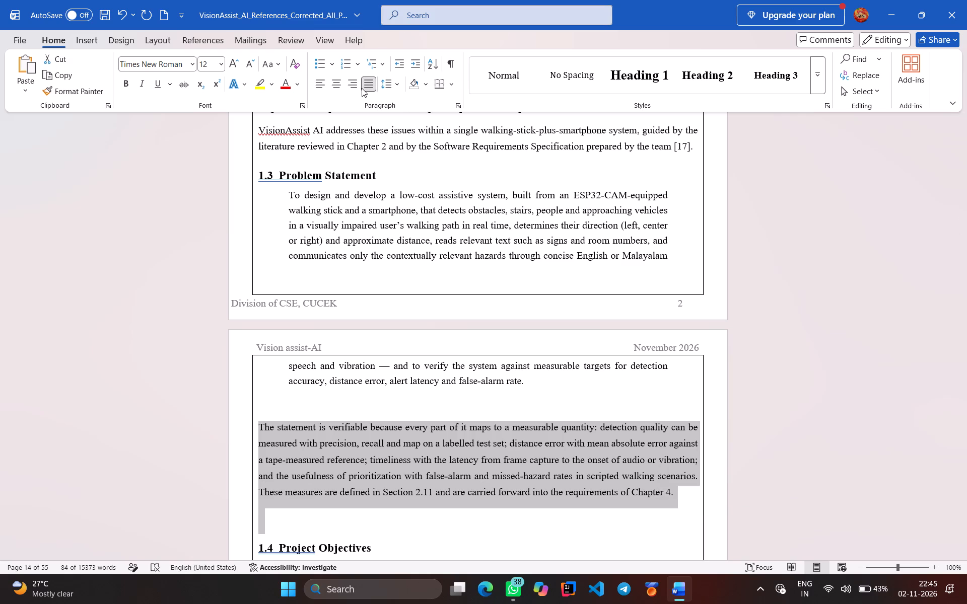
pyautogui.click(362, 88)
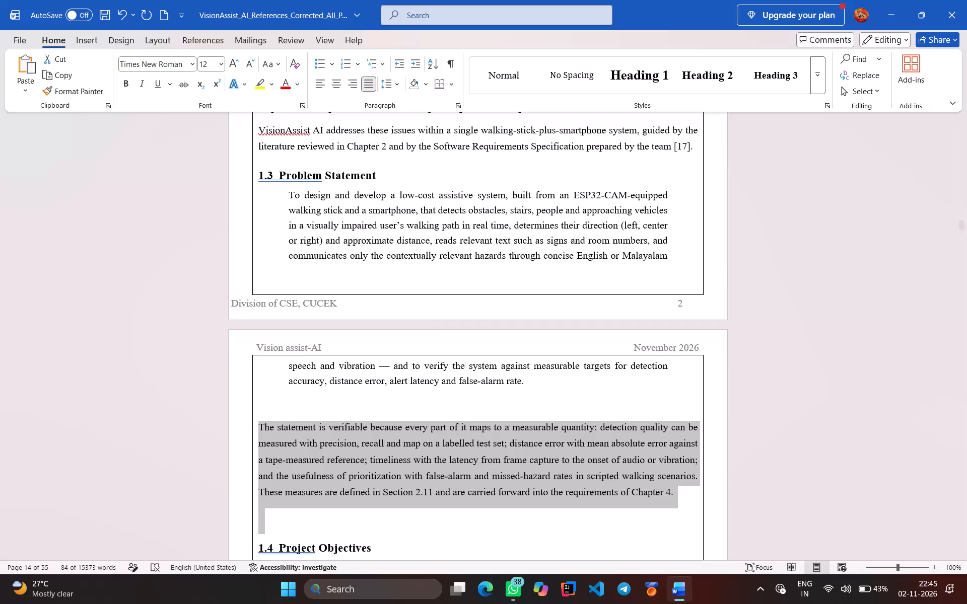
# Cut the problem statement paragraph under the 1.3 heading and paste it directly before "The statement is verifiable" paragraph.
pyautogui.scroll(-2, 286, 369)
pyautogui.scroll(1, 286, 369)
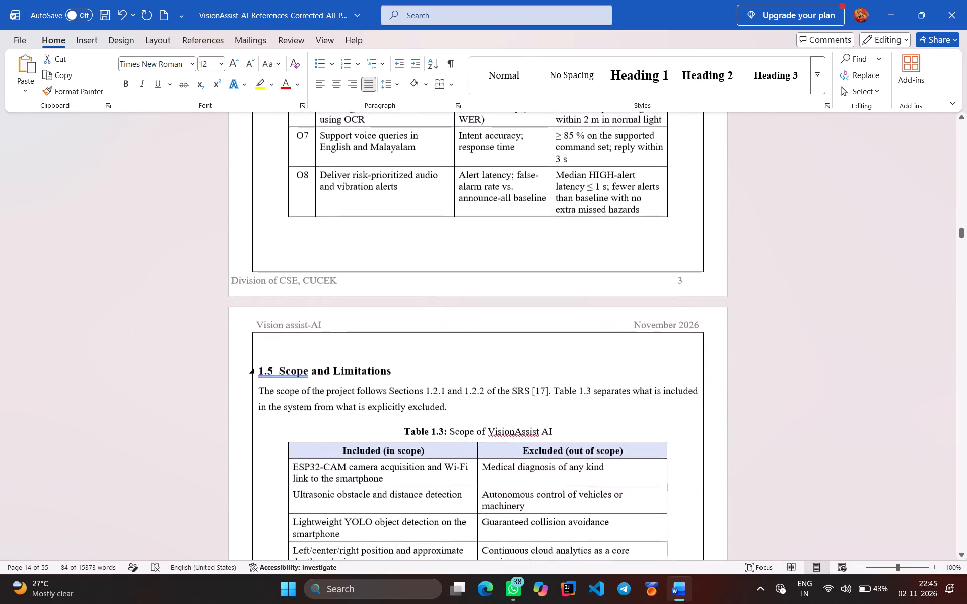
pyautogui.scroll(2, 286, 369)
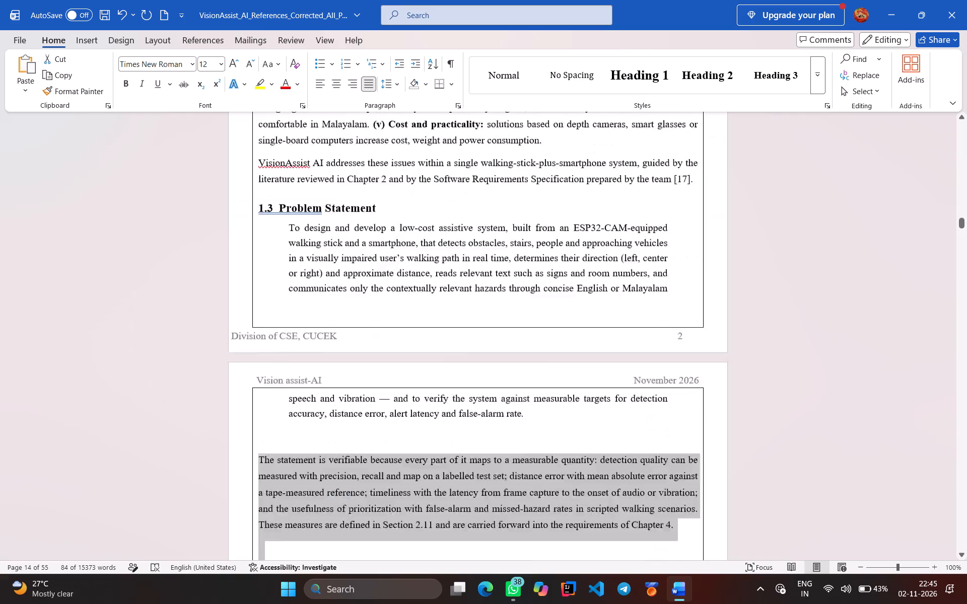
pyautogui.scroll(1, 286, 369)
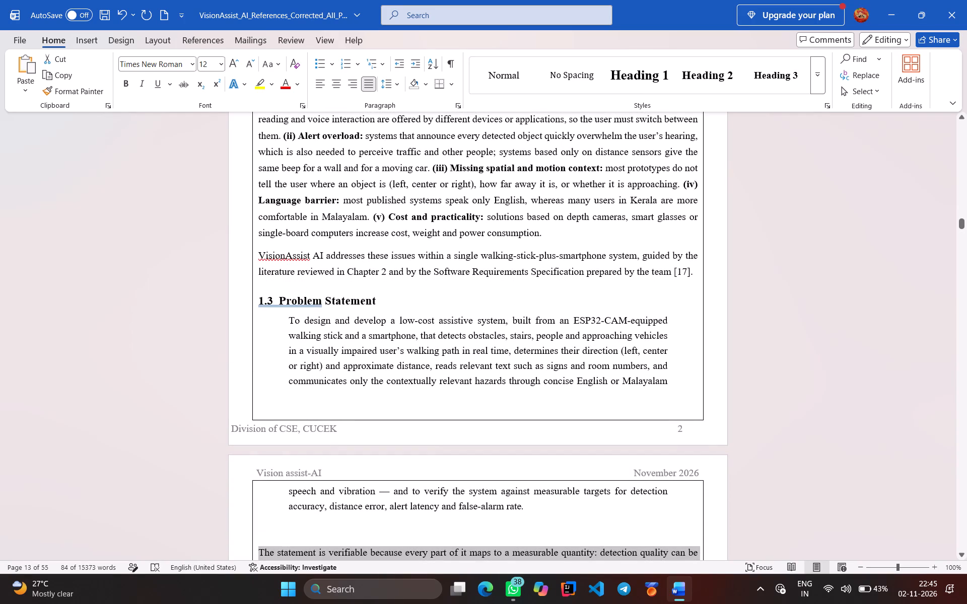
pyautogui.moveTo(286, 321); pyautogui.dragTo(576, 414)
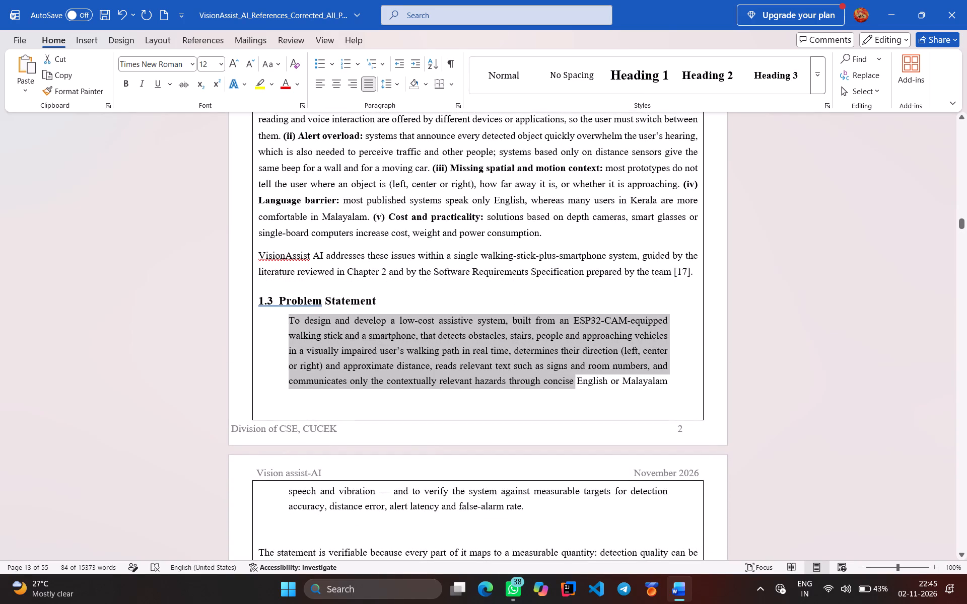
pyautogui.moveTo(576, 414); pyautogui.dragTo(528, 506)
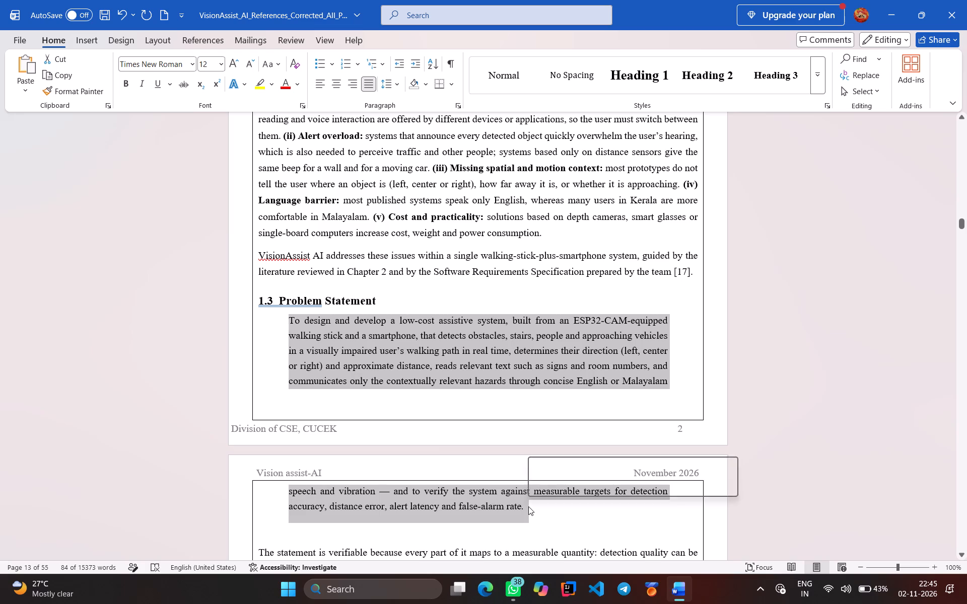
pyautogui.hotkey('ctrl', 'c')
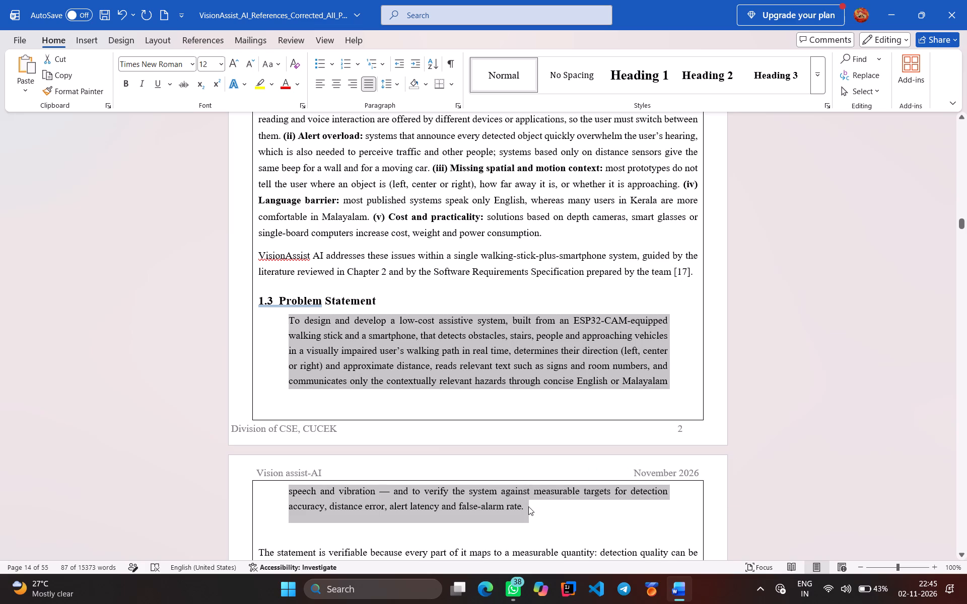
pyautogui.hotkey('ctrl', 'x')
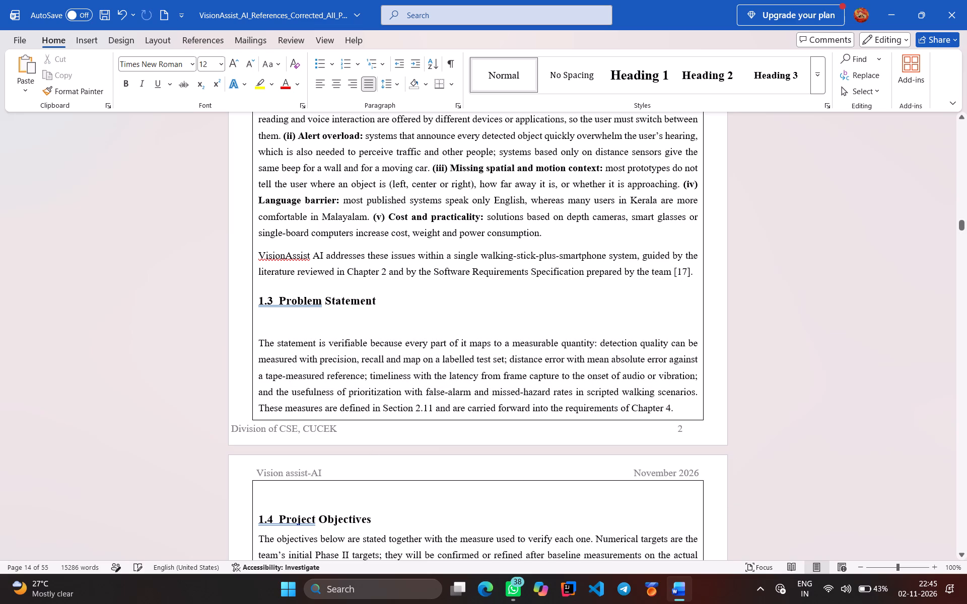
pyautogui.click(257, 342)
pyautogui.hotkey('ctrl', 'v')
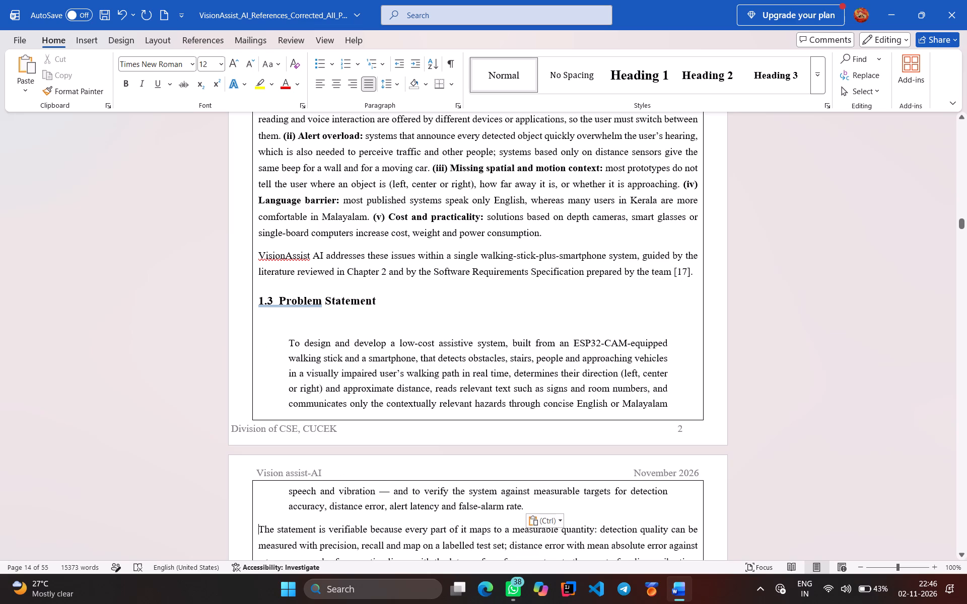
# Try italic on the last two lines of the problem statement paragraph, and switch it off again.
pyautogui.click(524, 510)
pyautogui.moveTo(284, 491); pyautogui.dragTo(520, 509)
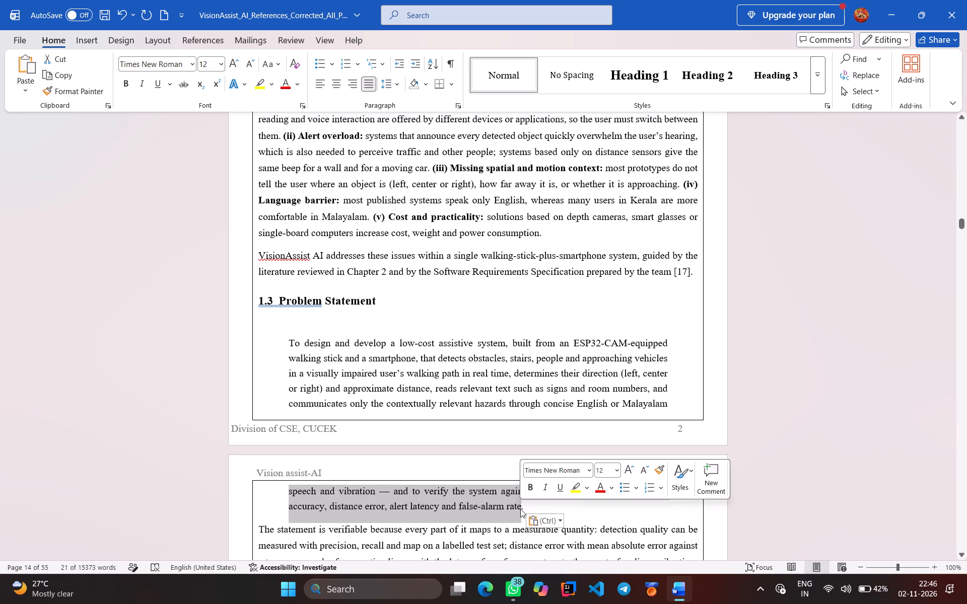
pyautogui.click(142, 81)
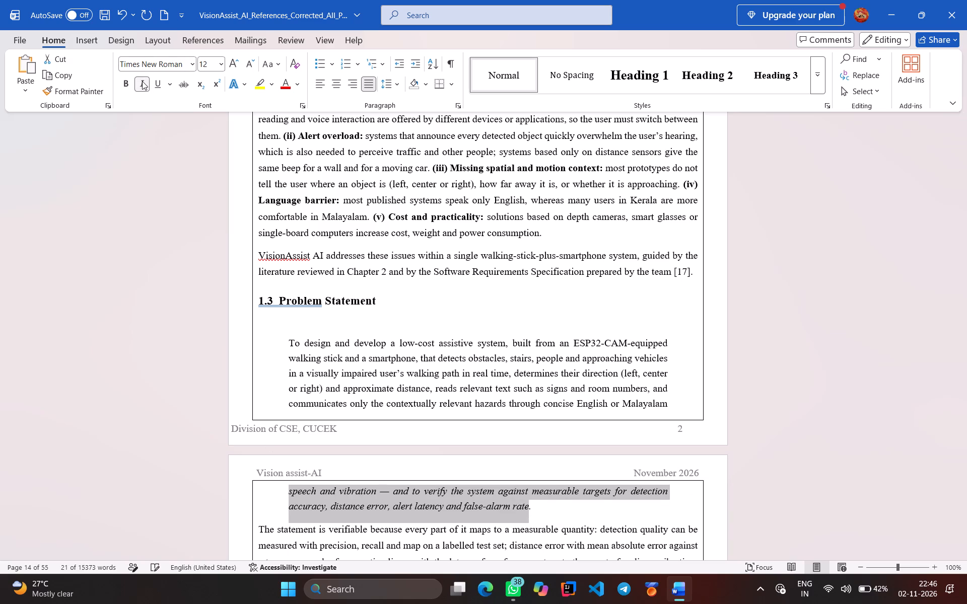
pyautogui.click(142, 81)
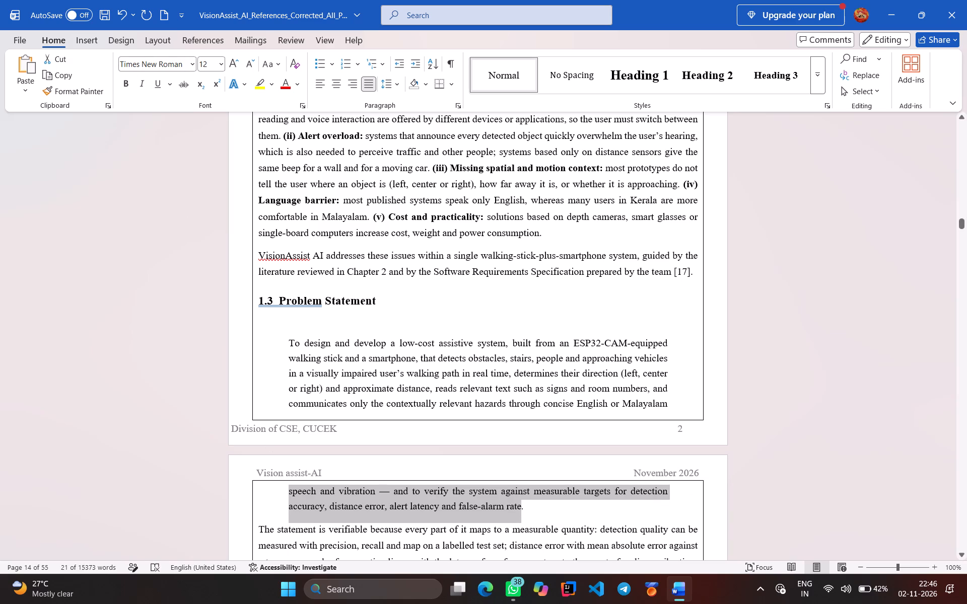
# Copy the whole problem statement paragraph beginning "To design and develop" and delete it from section 1.3.
pyautogui.click(274, 348)
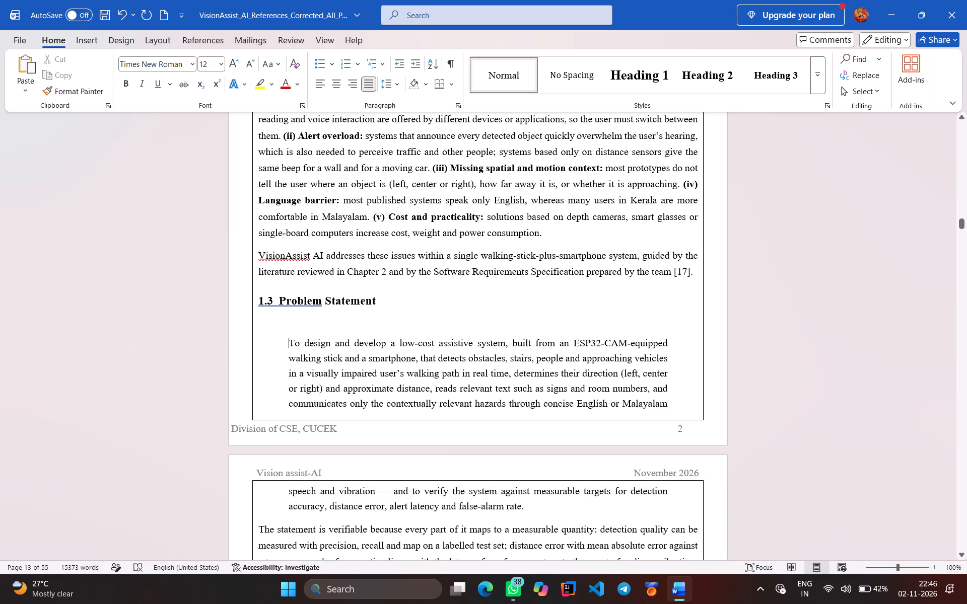
pyautogui.click(524, 507)
pyautogui.moveTo(524, 507); pyautogui.dragTo(292, 360)
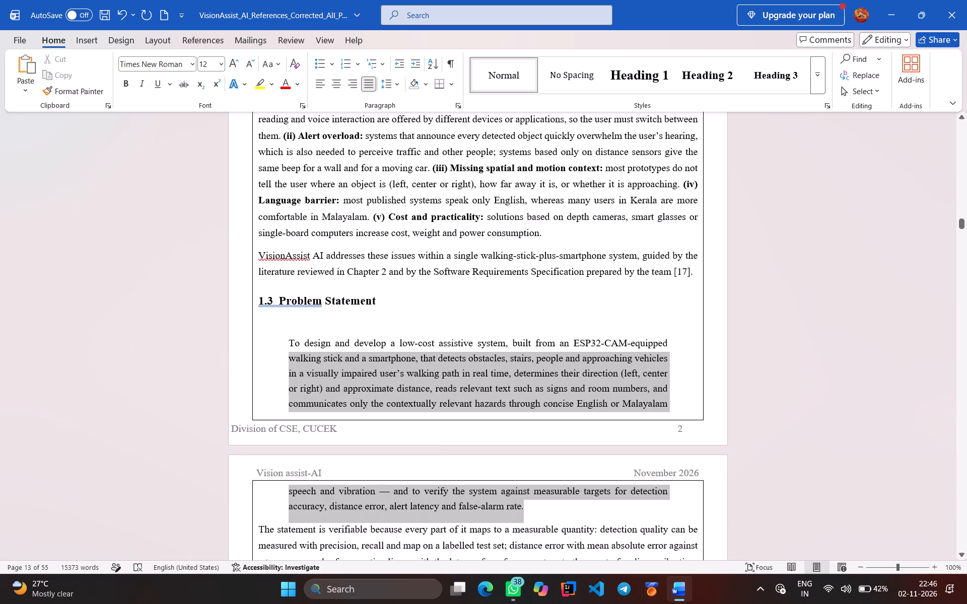
pyautogui.moveTo(292, 360); pyautogui.dragTo(291, 349)
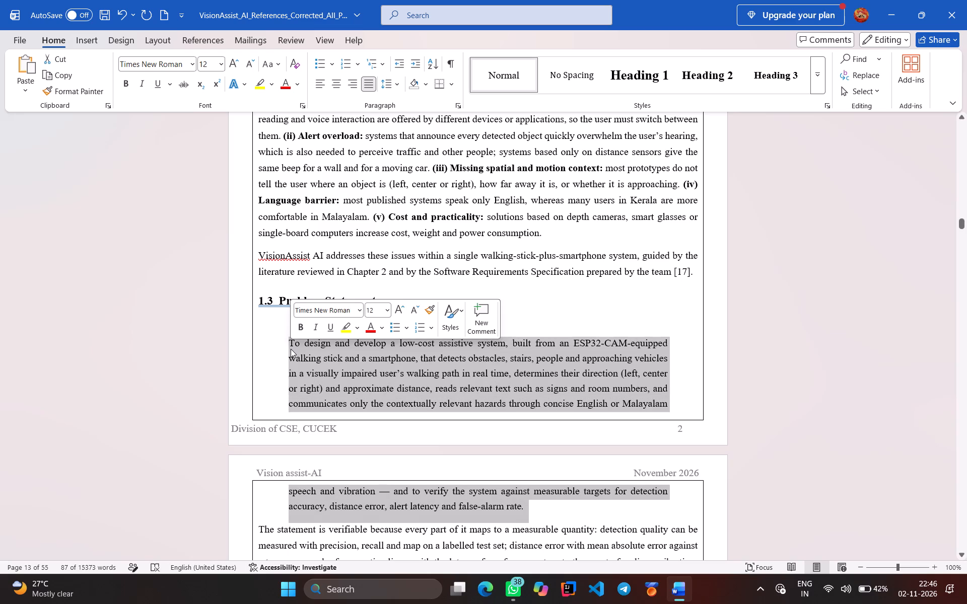
pyautogui.hotkey('ctrl', 'c')
pyautogui.press('Delete')
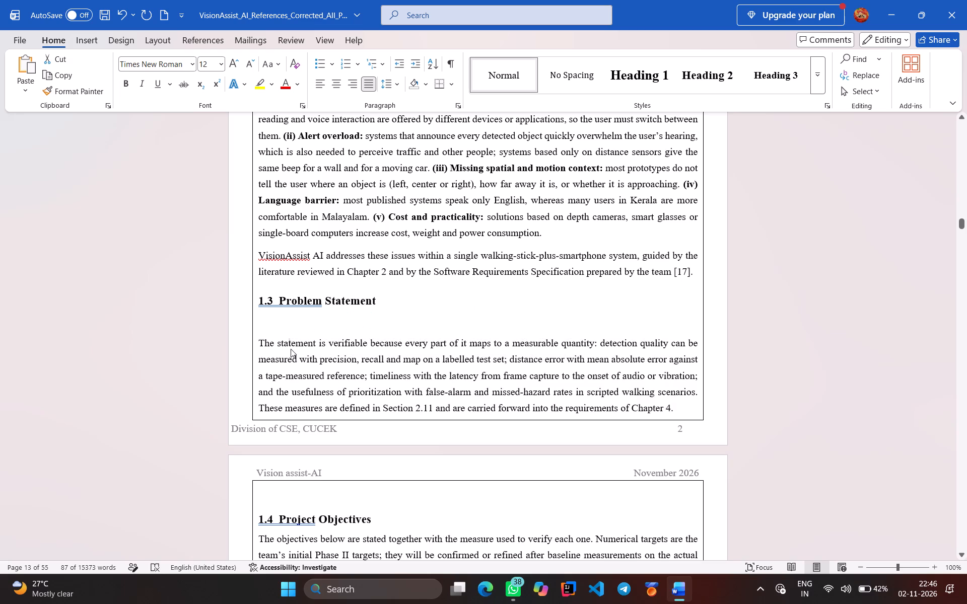
# Remove the blank line between the 1.3 Problem Statement heading and "The statement is verifiable" paragraph.
pyautogui.scroll(-2, 291, 349)
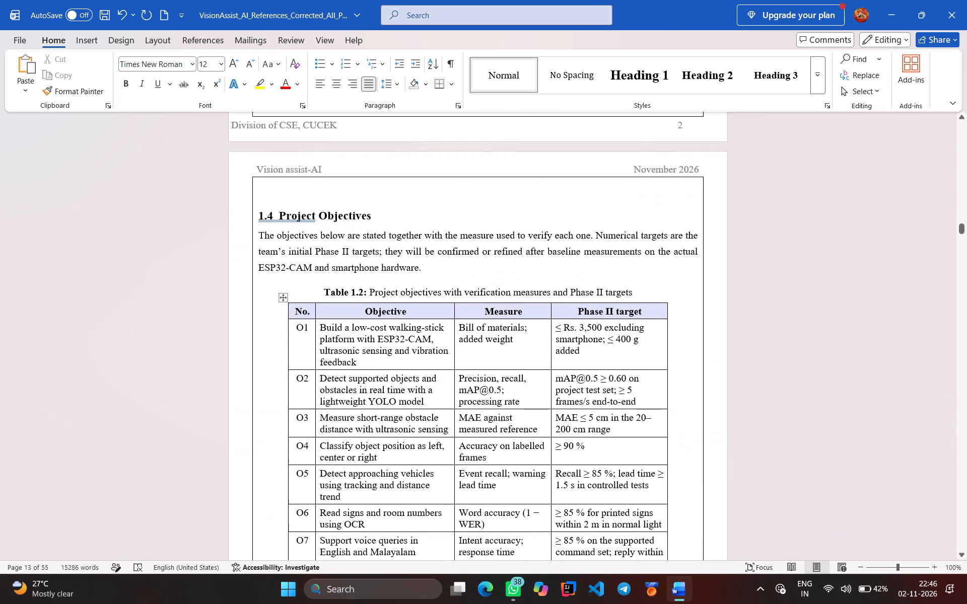
pyautogui.scroll(1, 291, 349)
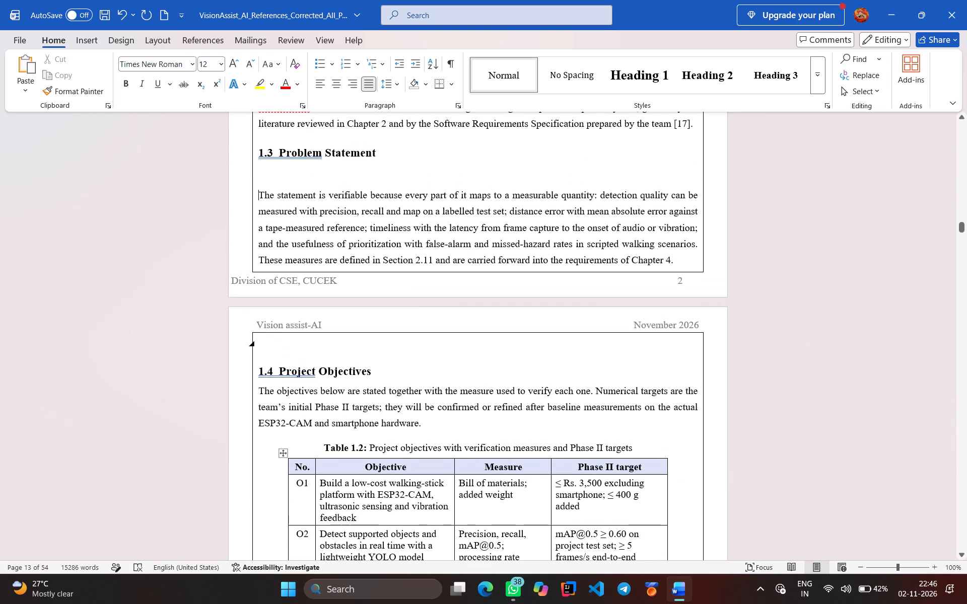
pyautogui.scroll(2, 291, 349)
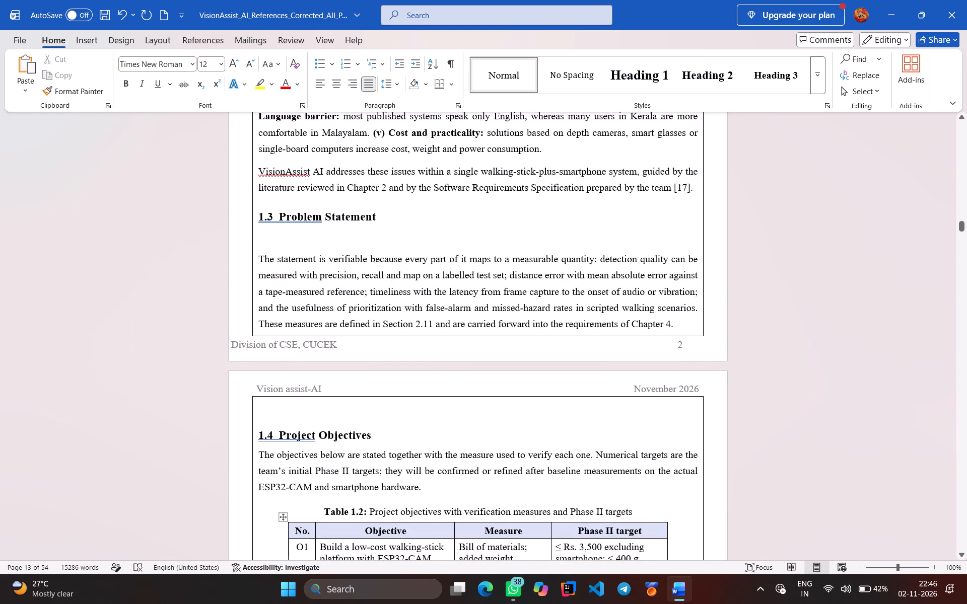
pyautogui.click(263, 249)
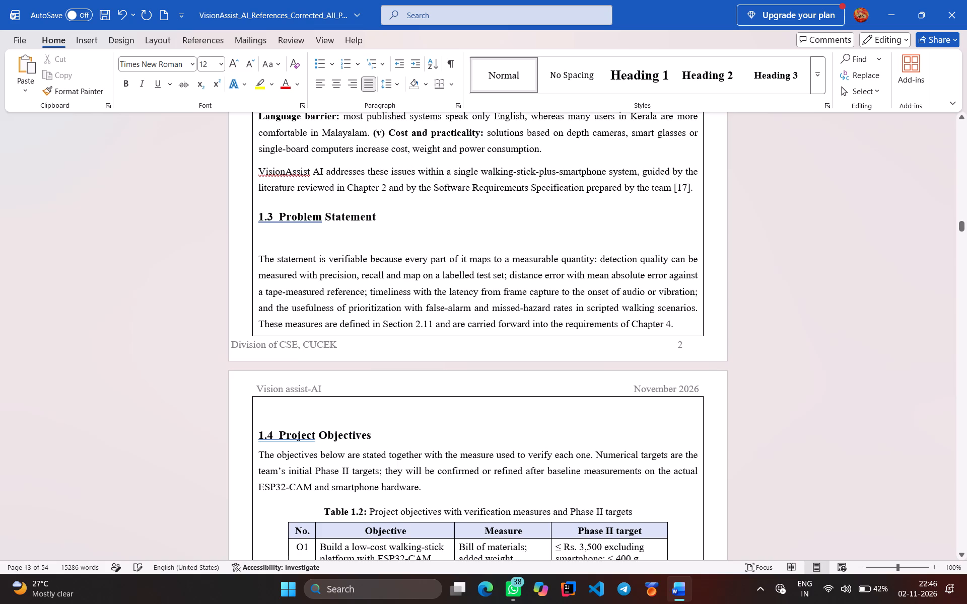
pyautogui.click(260, 256)
pyautogui.press('BackSpace')
# Indent the footer text "Division of CSE, CUCEK" with nine leading spaces to line up with the page border, and close the footer.
pyautogui.hscroll(1, 260, 256)
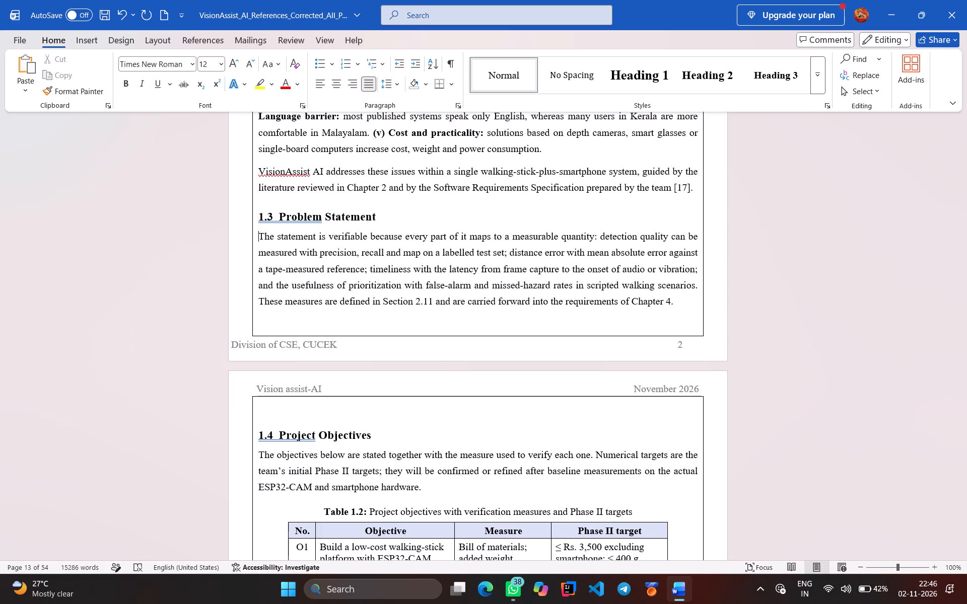
pyautogui.hscroll(1, 260, 256)
pyautogui.scroll(-2, 260, 256)
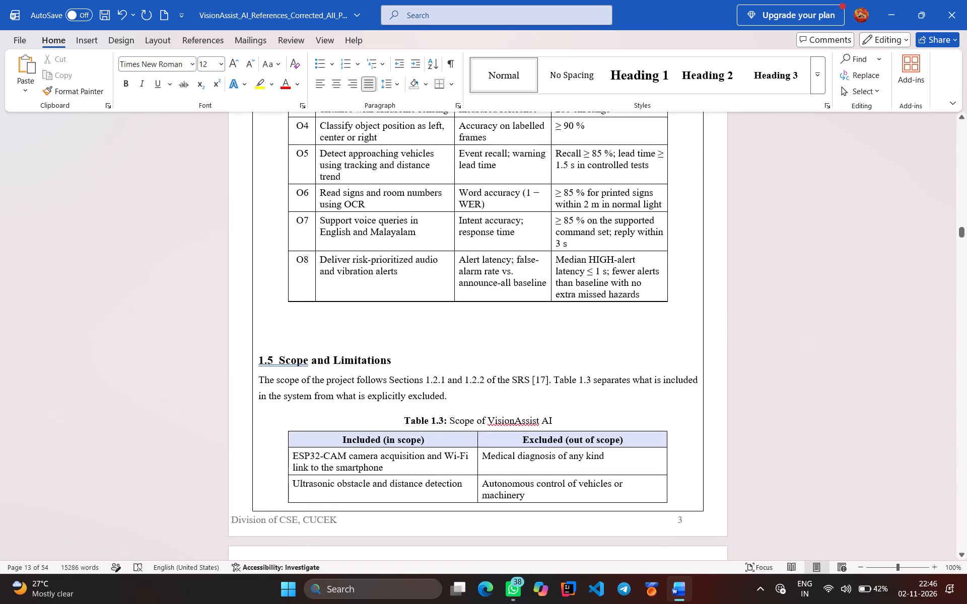
pyautogui.scroll(-1, 260, 256)
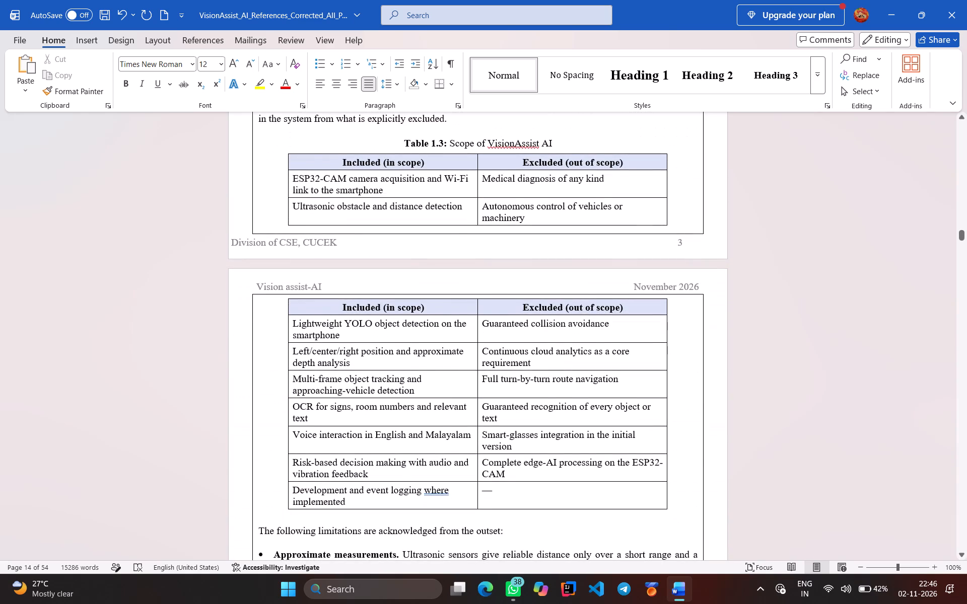
pyautogui.scroll(-2, 260, 256)
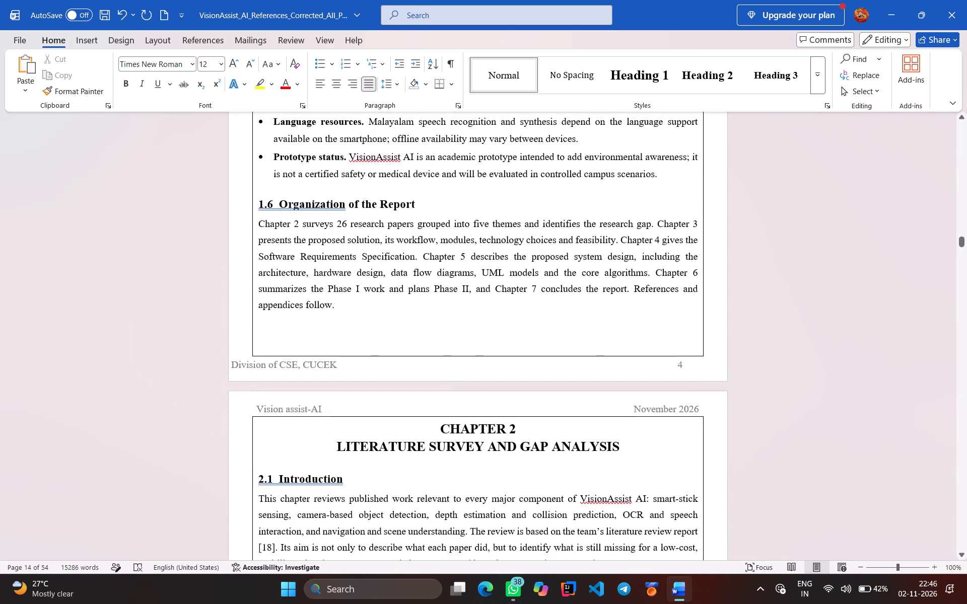
pyautogui.scroll(-2, 260, 256)
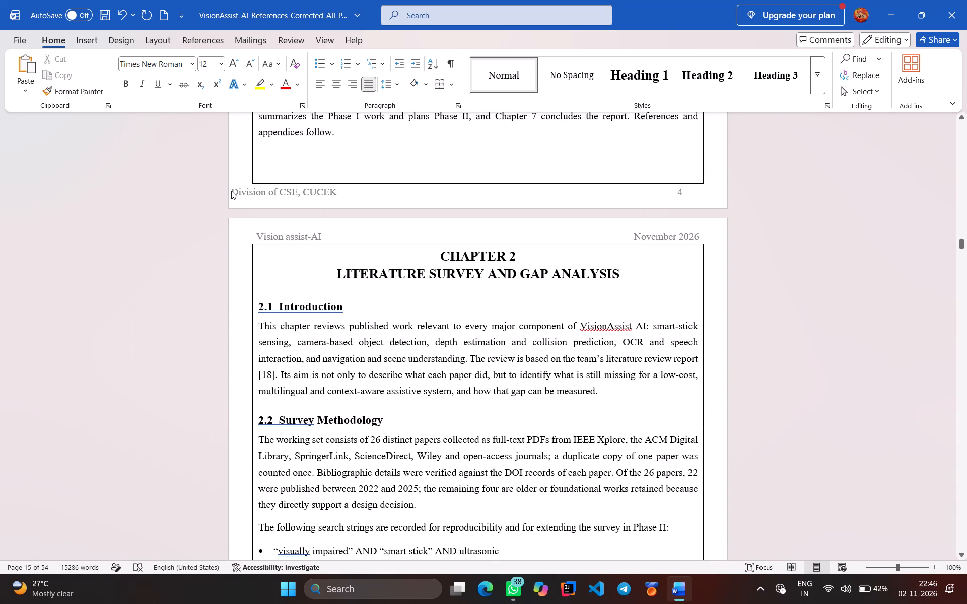
pyautogui.doubleClick(249, 192)
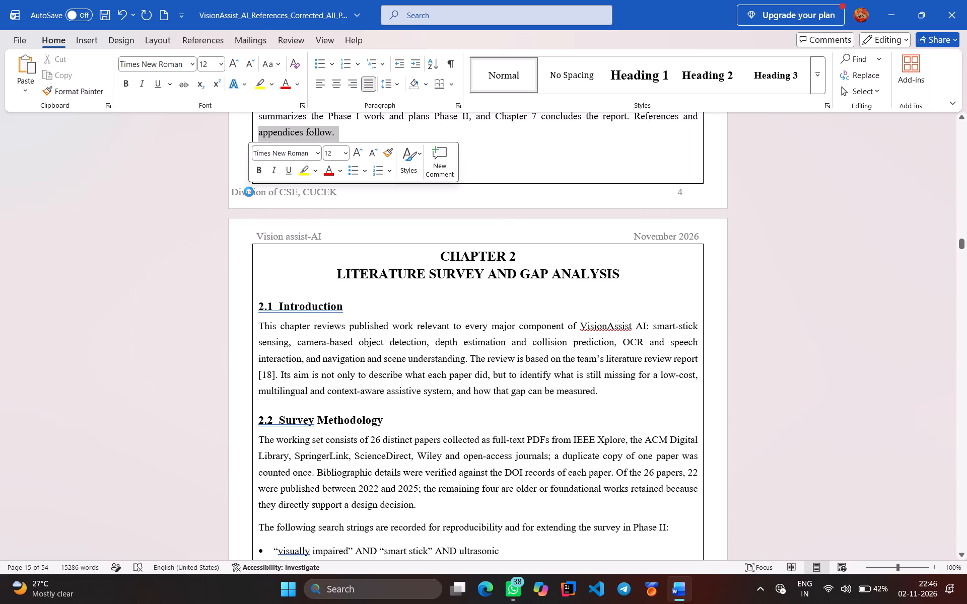
pyautogui.doubleClick(249, 192)
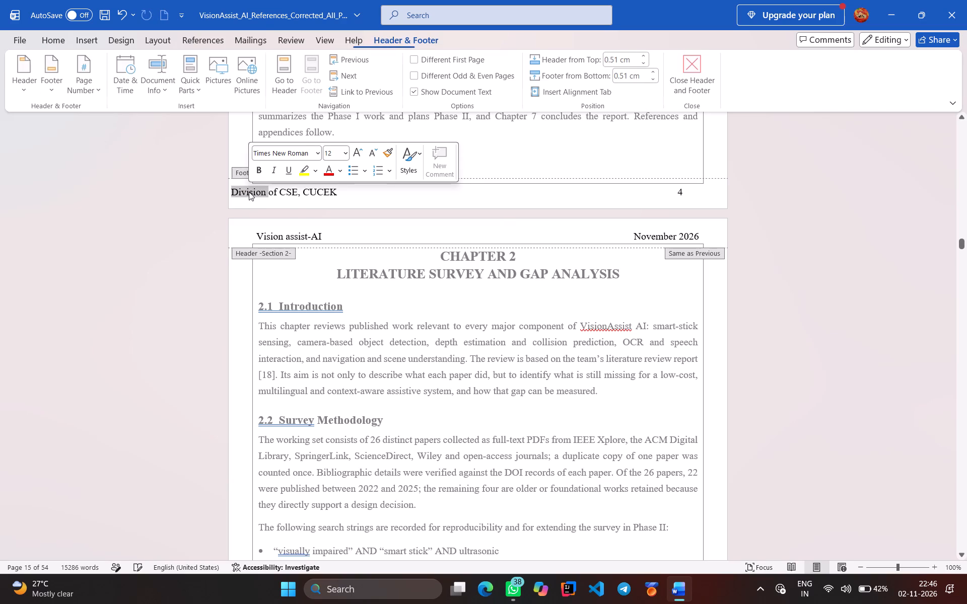
pyautogui.click(252, 192)
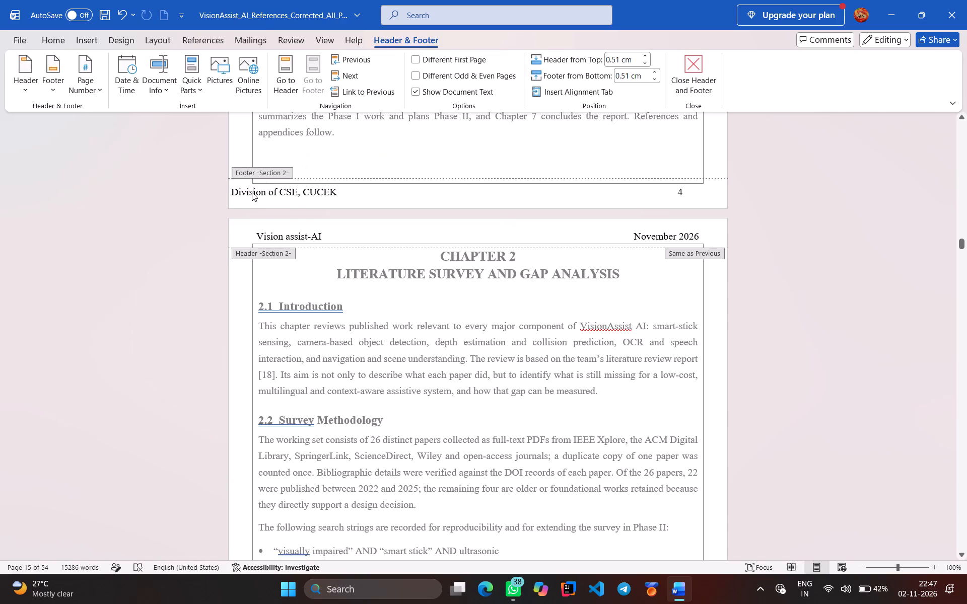
pyautogui.press('Left')
pyautogui.press('Left')
pyautogui.press('Left')
pyautogui.press('Left')
pyautogui.press('Left')
pyautogui.press('space')
pyautogui.press('space')
pyautogui.press('space')
pyautogui.press('space')
pyautogui.press('space')
pyautogui.press('space')
pyautogui.press('space')
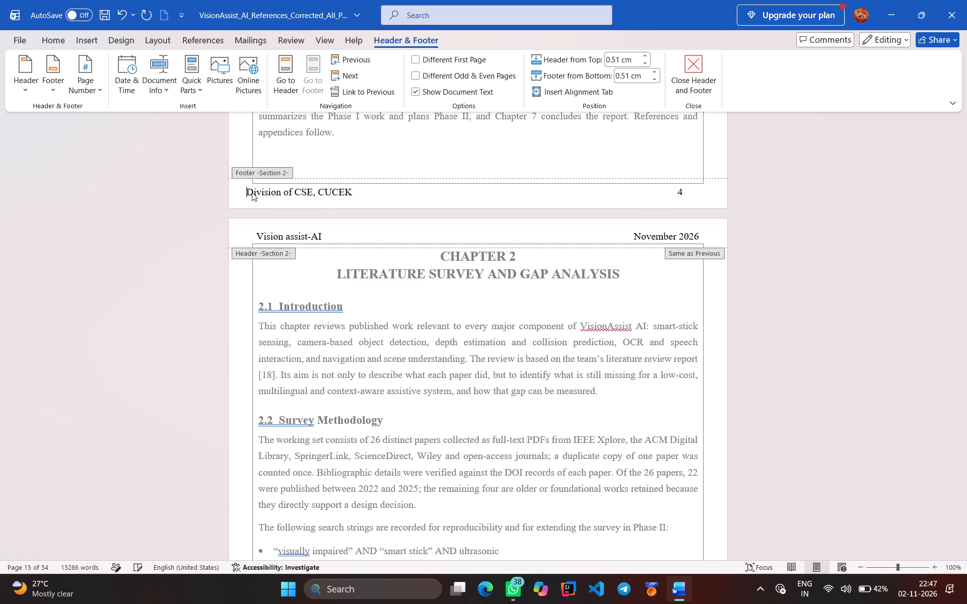
pyautogui.press('space')
pyautogui.press('space')
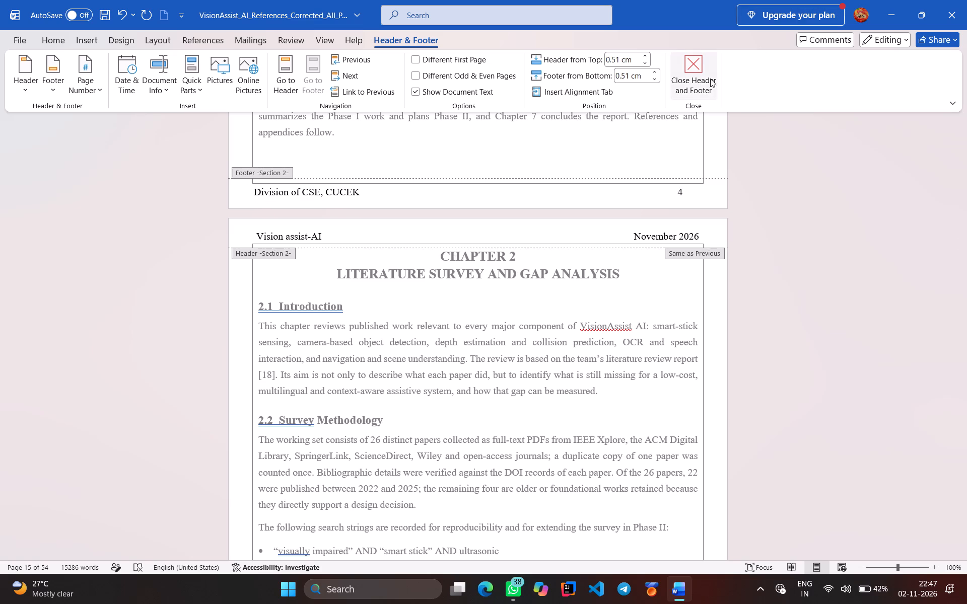
pyautogui.click(698, 62)
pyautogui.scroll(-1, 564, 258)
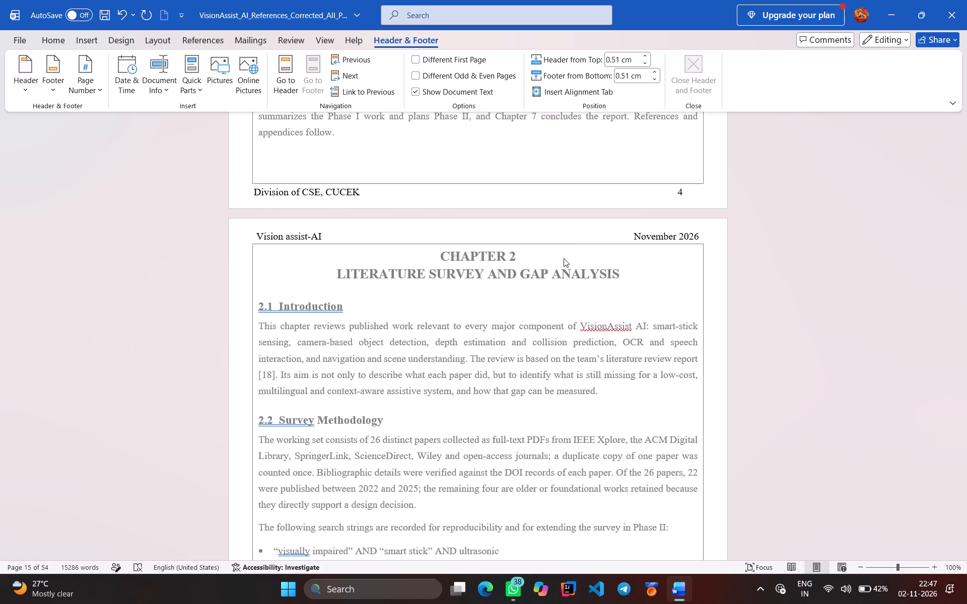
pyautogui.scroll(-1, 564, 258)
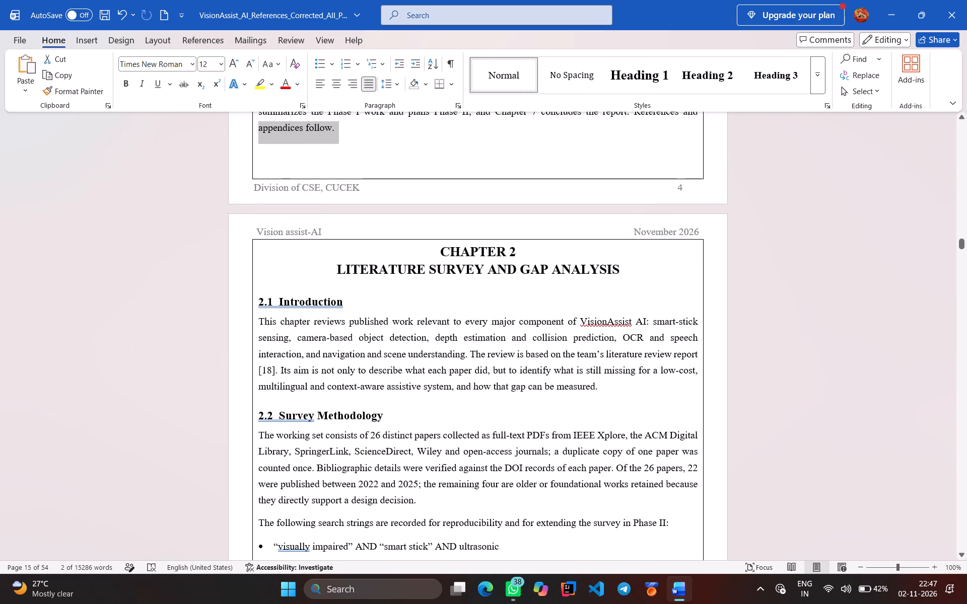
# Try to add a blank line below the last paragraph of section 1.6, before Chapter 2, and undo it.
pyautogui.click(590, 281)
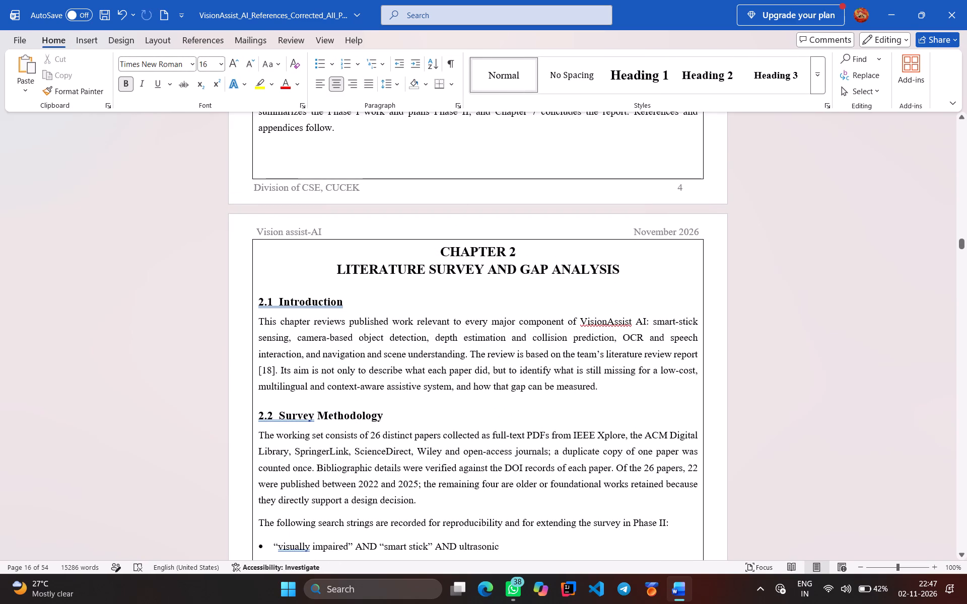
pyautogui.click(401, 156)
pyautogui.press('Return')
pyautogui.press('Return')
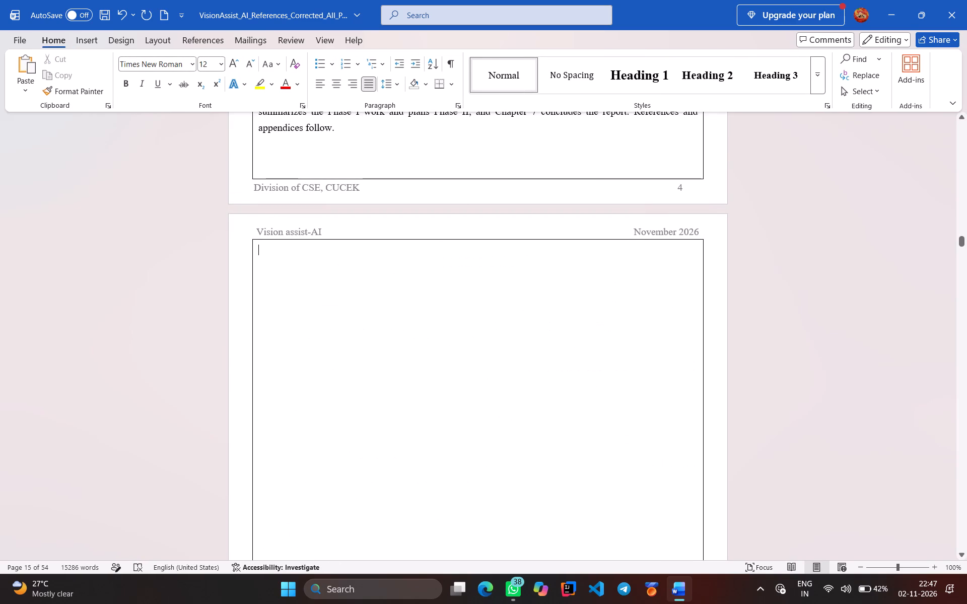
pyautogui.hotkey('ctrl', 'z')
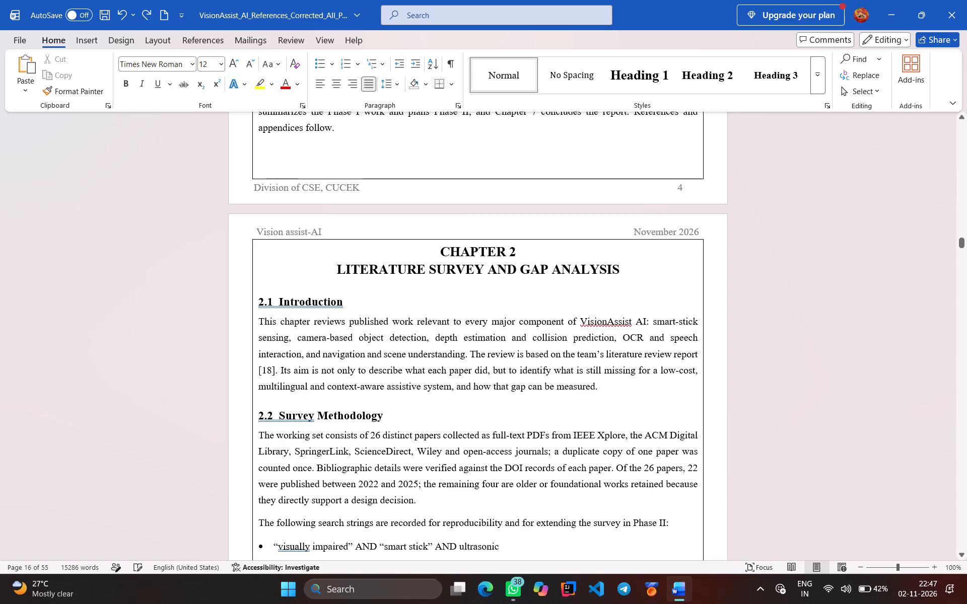
# Insert a blank line between the title LITERATURE SURVEY AND GAP ANALYSIS and the 2.1 Introduction heading.
pyautogui.click(278, 286)
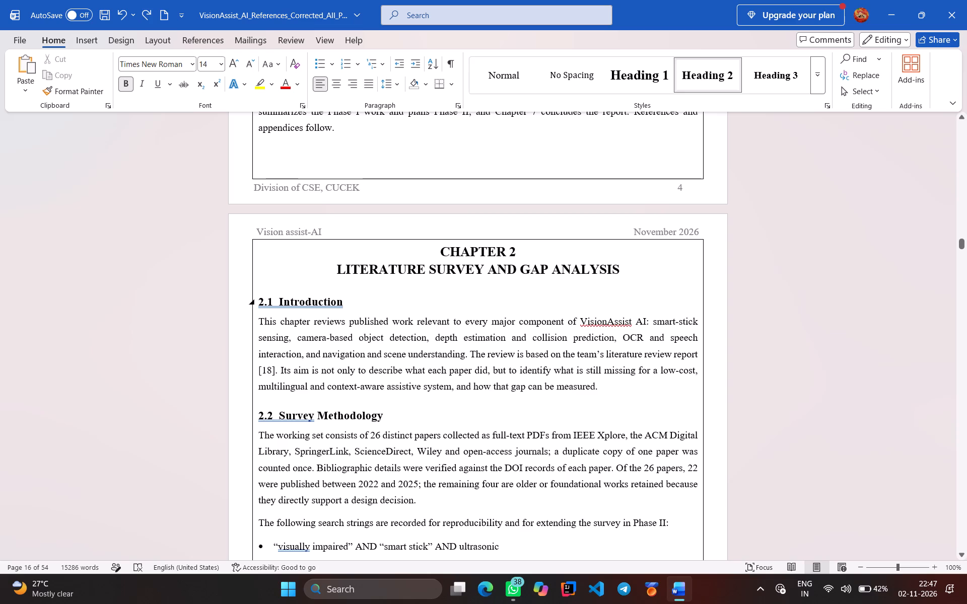
pyautogui.press('Left')
pyautogui.press('Left')
pyautogui.press('Left')
pyautogui.press('Left')
pyautogui.press('Left')
pyautogui.press('Left')
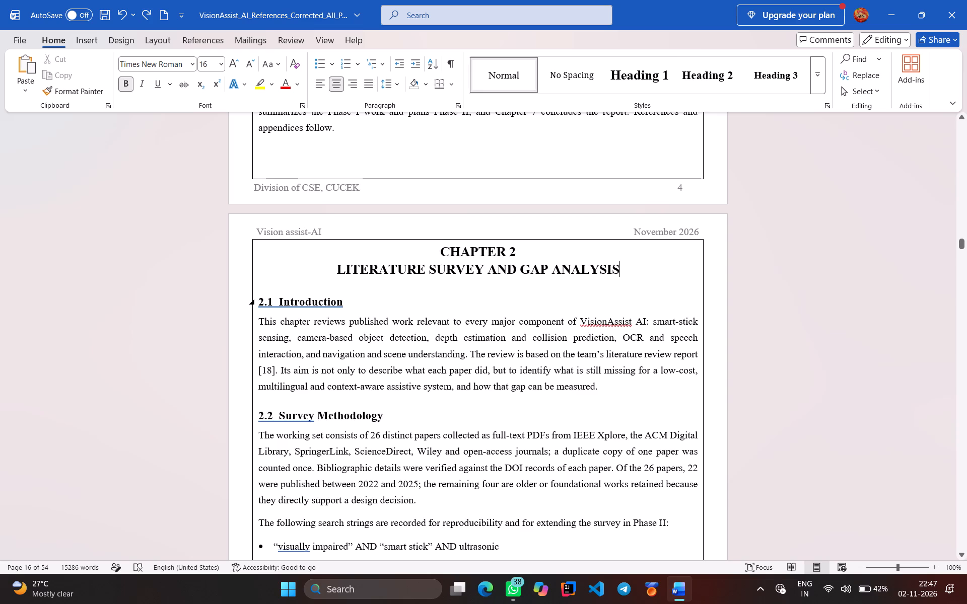
pyautogui.press('Right')
pyautogui.press('Return')
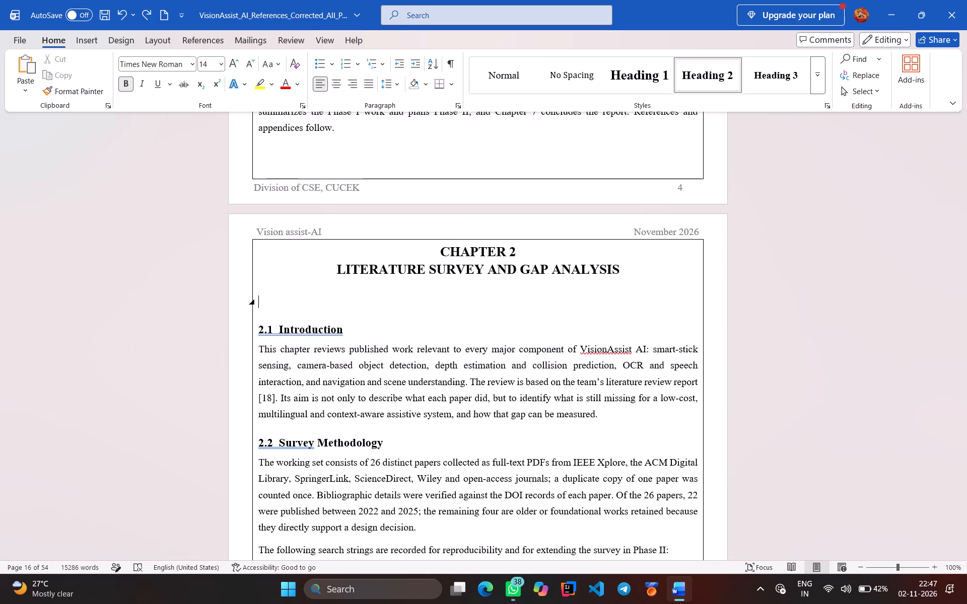
# Insert a blank line between CHAPTER 2 and the title LITERATURE SURVEY AND GAP ANALYSIS.
pyautogui.press('Up')
pyautogui.press('Up')
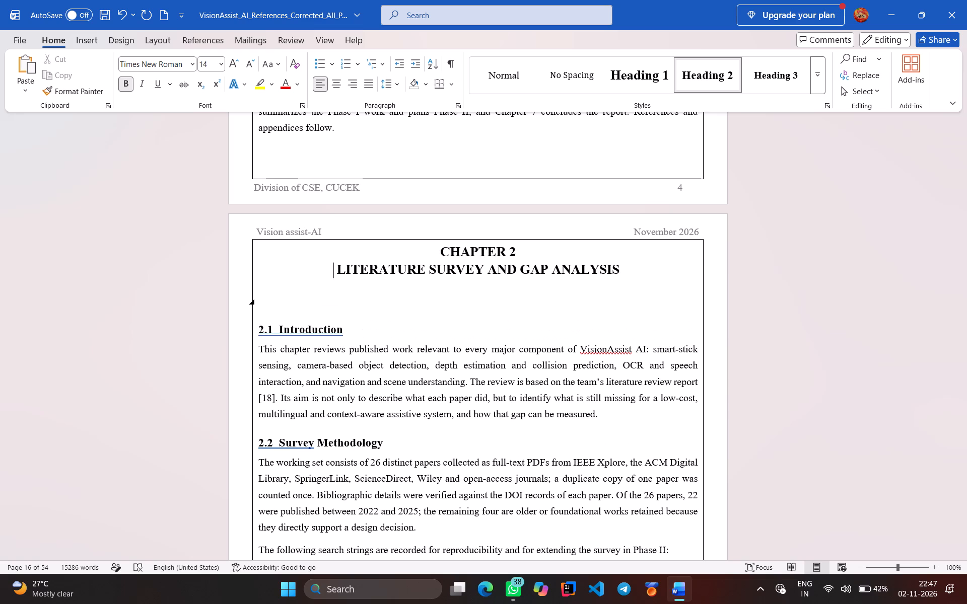
pyautogui.press('Return')
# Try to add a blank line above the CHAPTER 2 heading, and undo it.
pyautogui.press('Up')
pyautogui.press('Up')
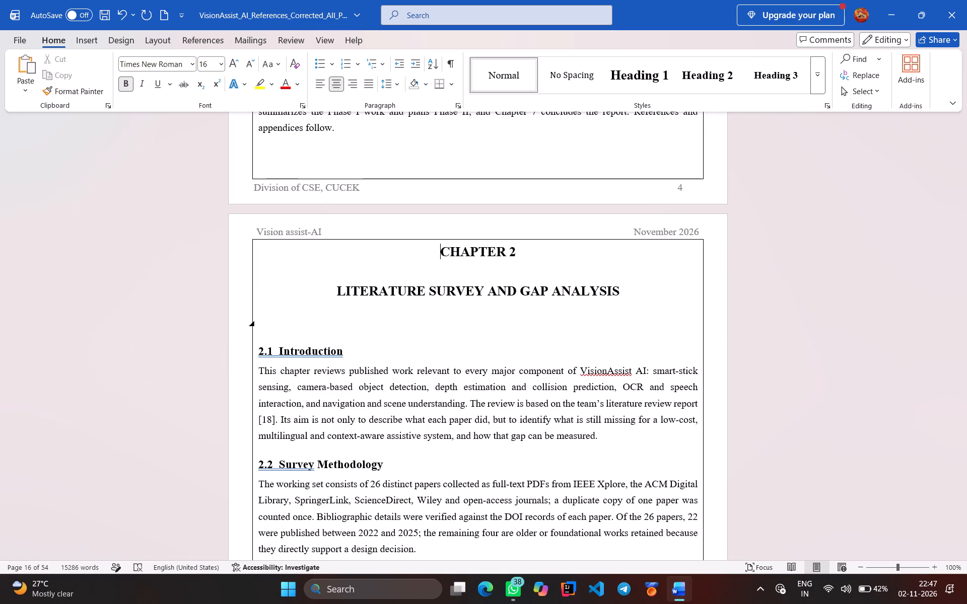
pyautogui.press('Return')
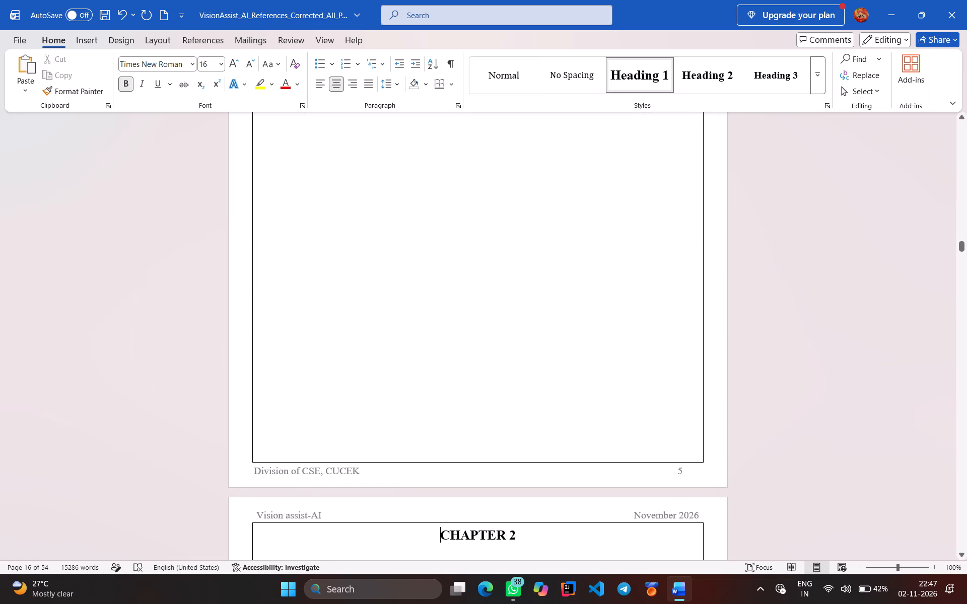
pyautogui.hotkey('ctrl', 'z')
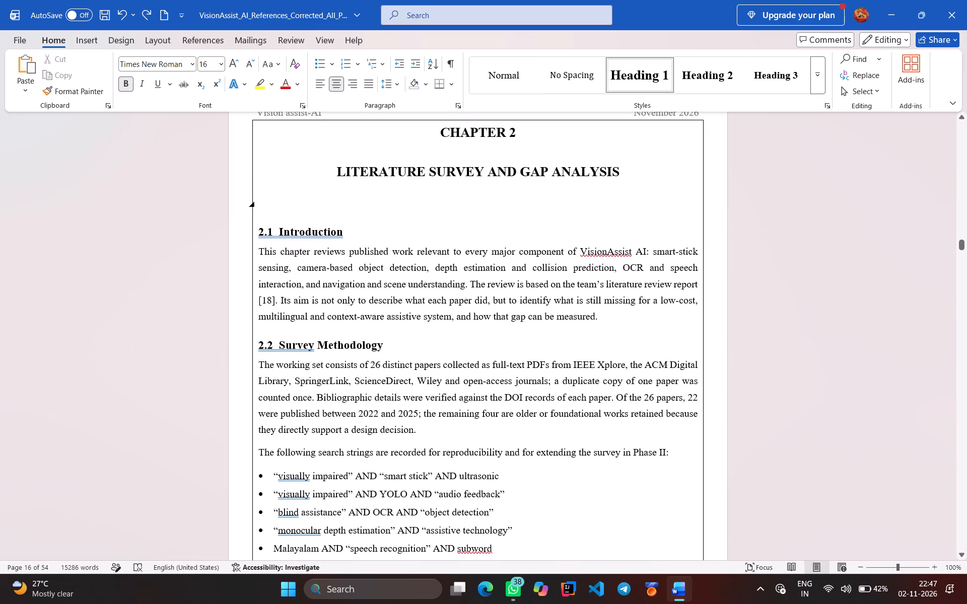
# Cut the CHAPTER 2 heading line and insert an extra blank line in its place above the chapter title.
pyautogui.scroll(1, 359, 248)
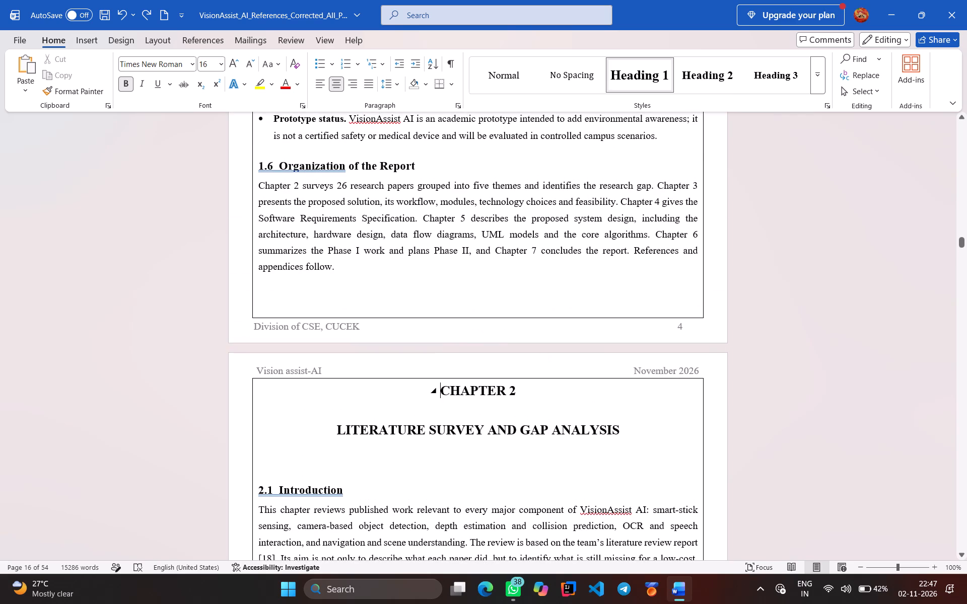
pyautogui.moveTo(517, 392); pyautogui.dragTo(438, 382)
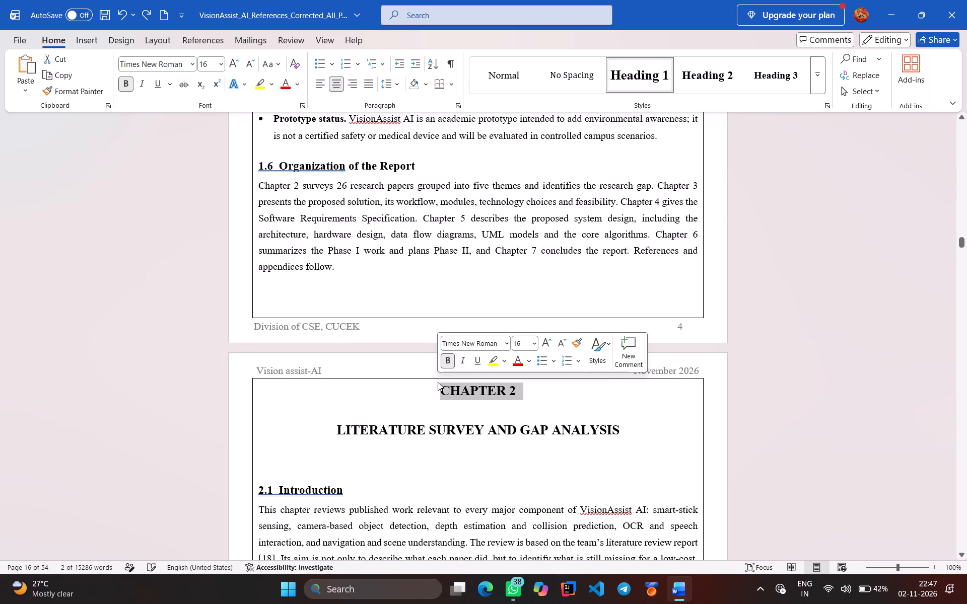
pyautogui.hotkey('ctrl', 'c')
pyautogui.hotkey('ctrl', 'x')
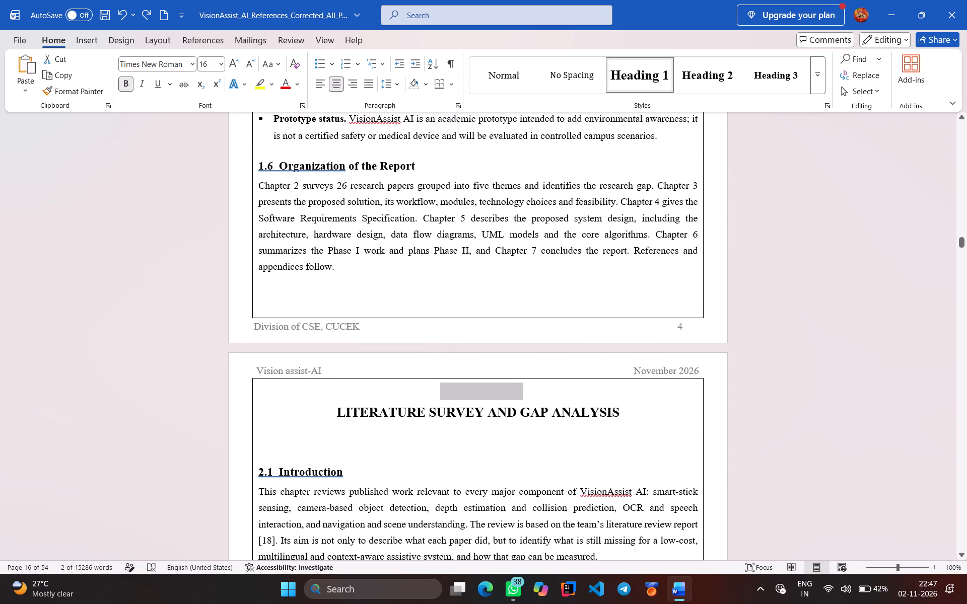
pyautogui.press('Return')
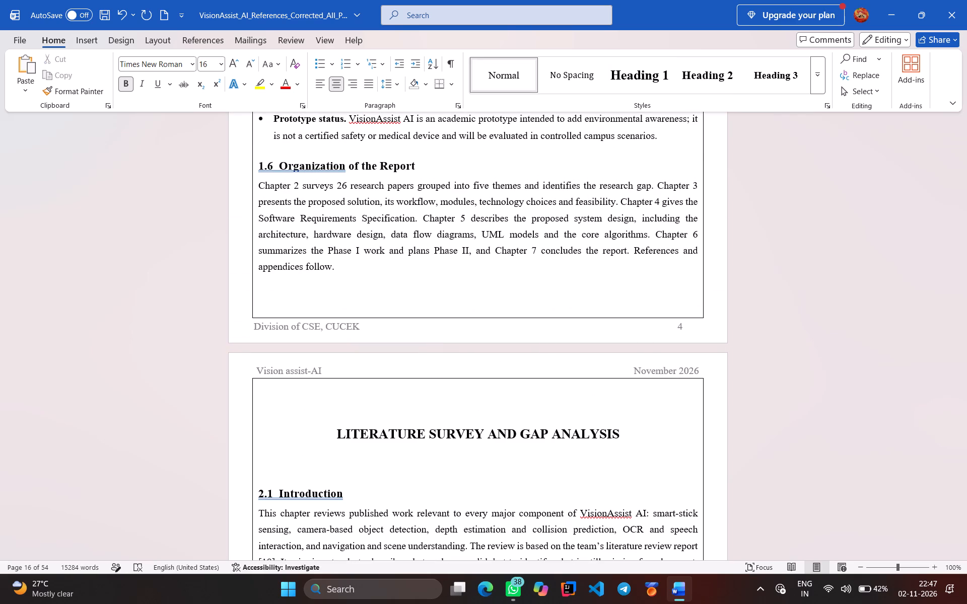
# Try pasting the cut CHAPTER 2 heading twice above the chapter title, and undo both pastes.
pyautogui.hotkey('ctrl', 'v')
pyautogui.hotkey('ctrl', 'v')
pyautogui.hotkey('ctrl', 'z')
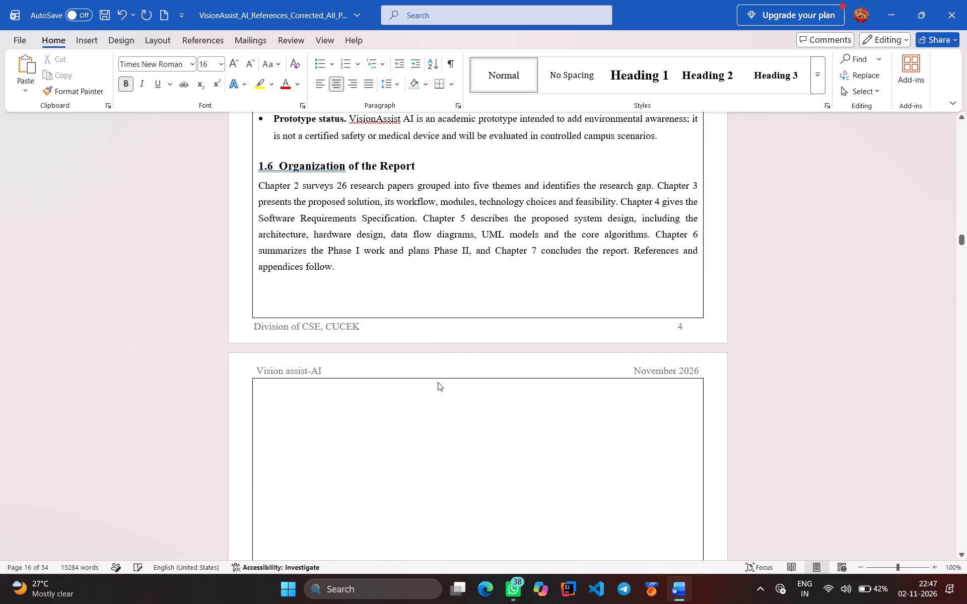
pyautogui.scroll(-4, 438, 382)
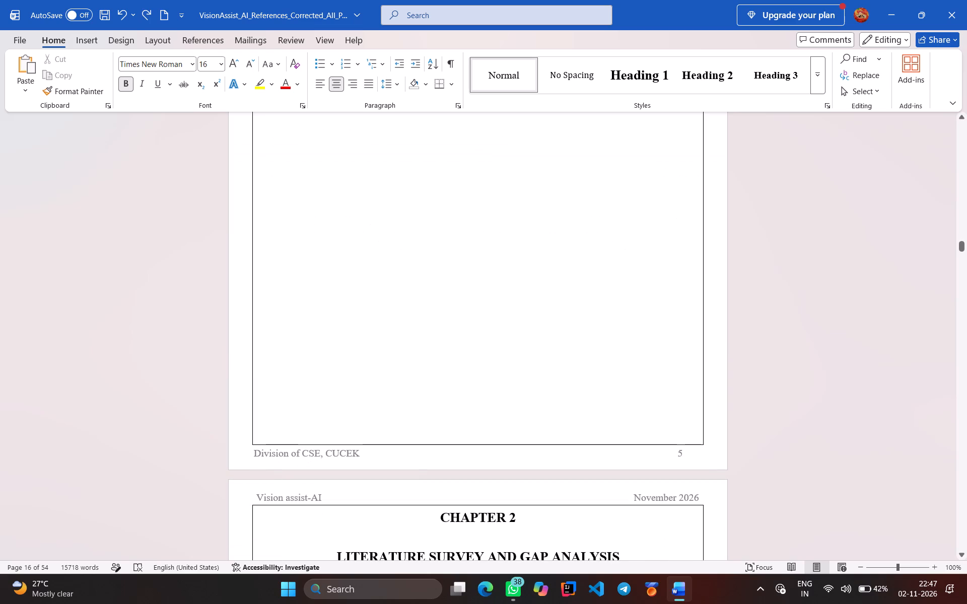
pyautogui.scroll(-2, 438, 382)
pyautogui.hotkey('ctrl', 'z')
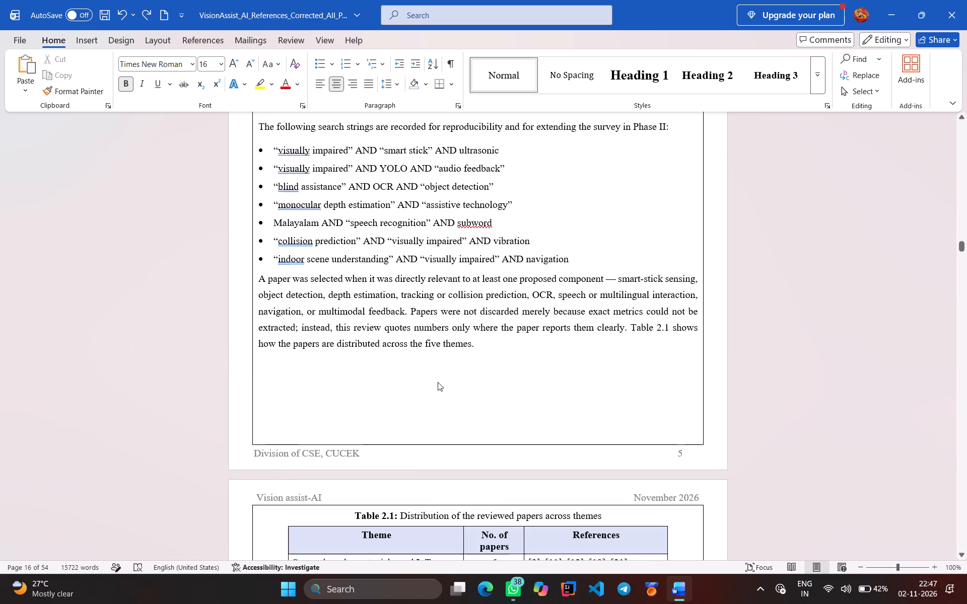
# Retype the heading CHAPTER 2 on the blank line directly above LITERATURE SURVEY AND GAP ANALYSIS.
pyautogui.scroll(2, 438, 382)
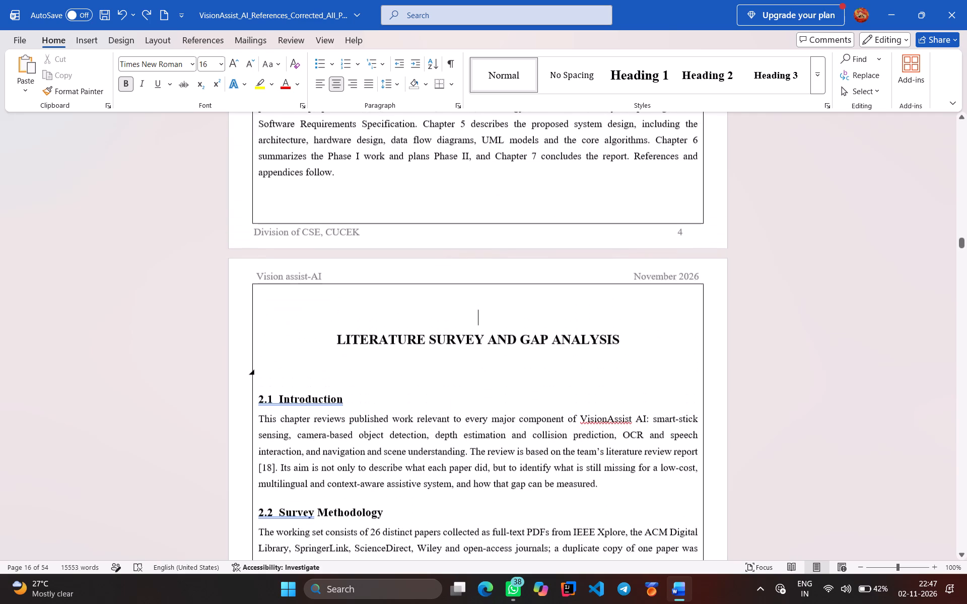
pyautogui.write('CH')
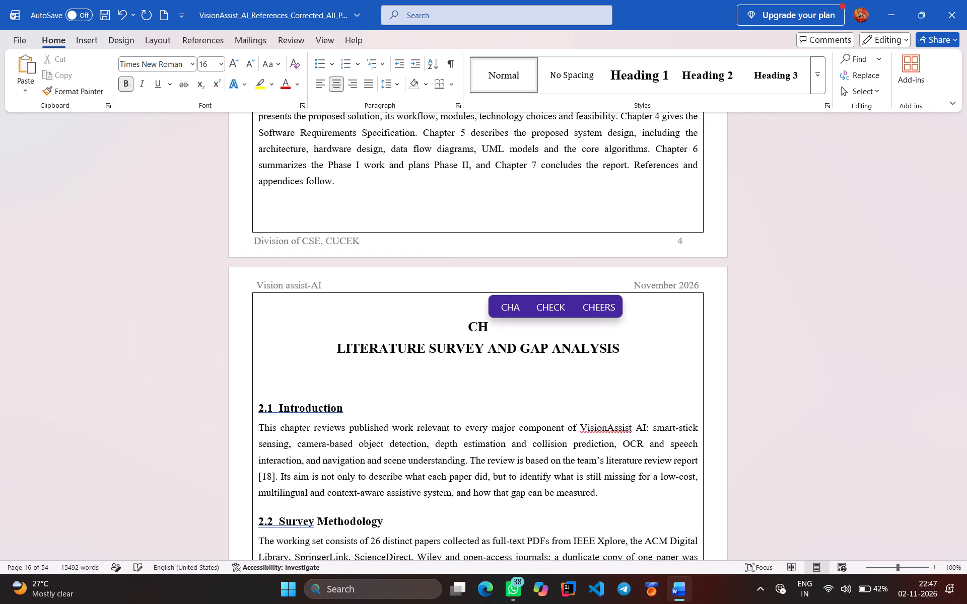
pyautogui.write('APTER')
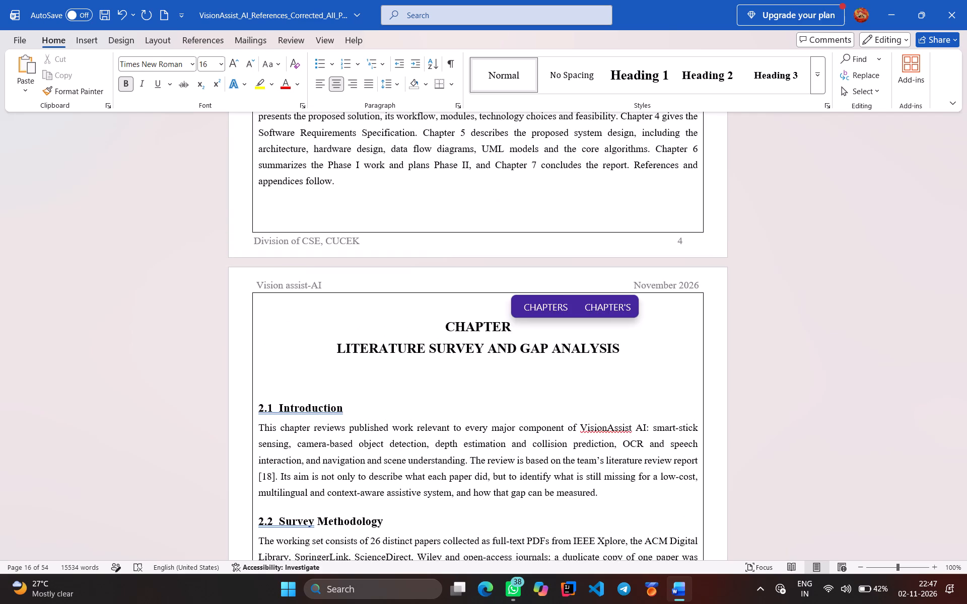
pyautogui.press('space')
pyautogui.write('2')
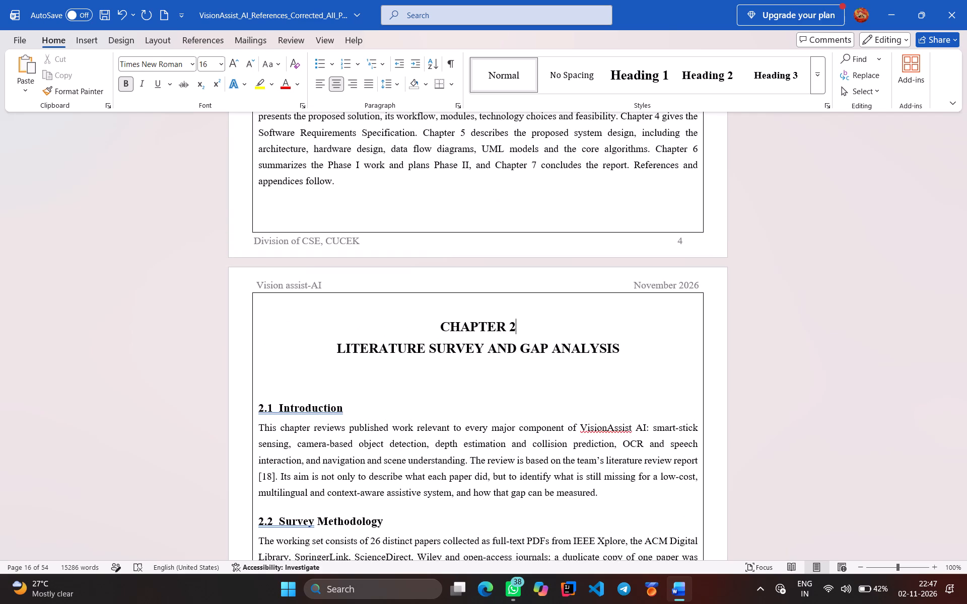
# Insert a blank line above the heading 2.6 OCR, Speech and Multilingual Interaction at the start of its page.
pyautogui.scroll(-3, 441, 330)
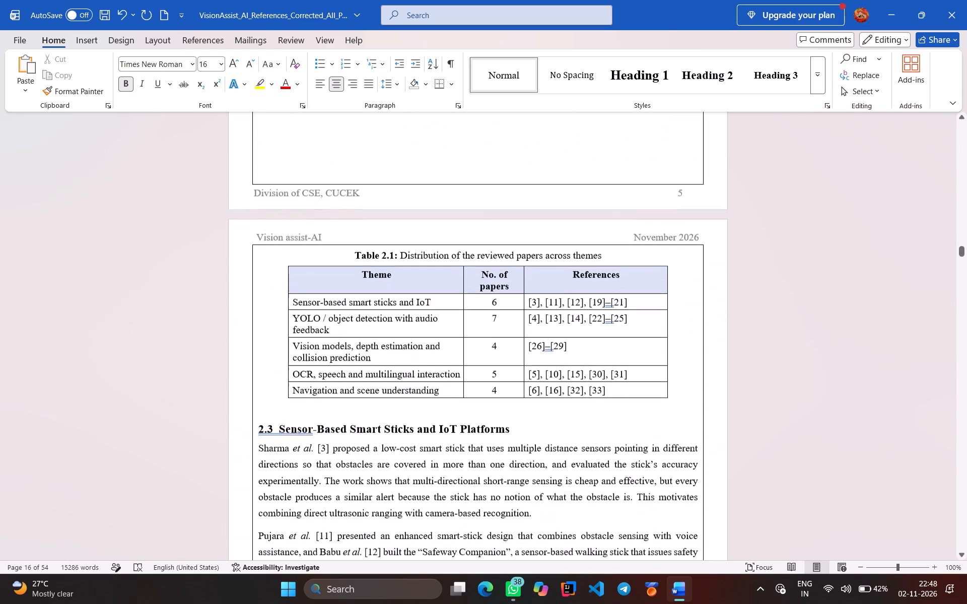
pyautogui.scroll(-2, 441, 330)
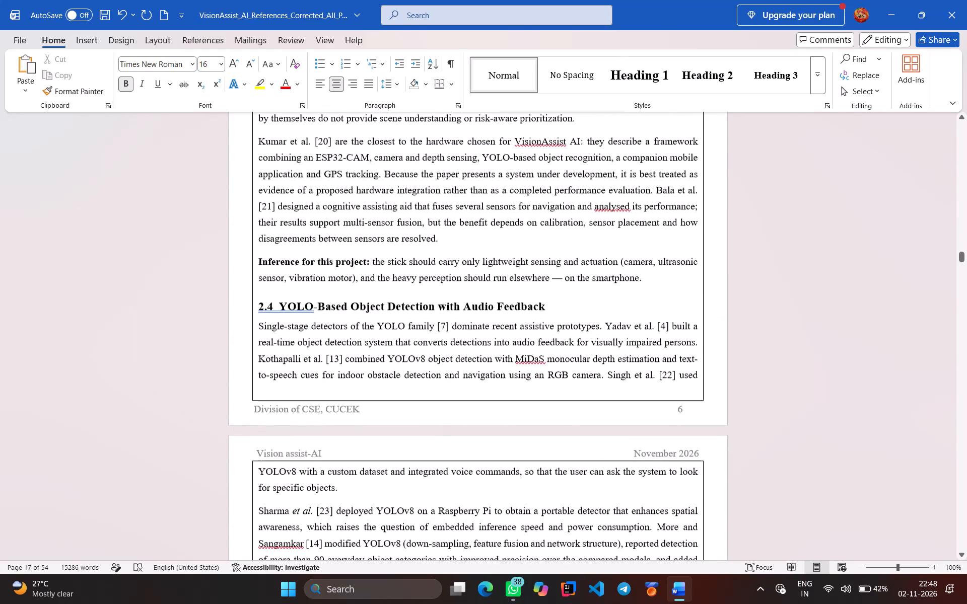
pyautogui.scroll(-3, 441, 330)
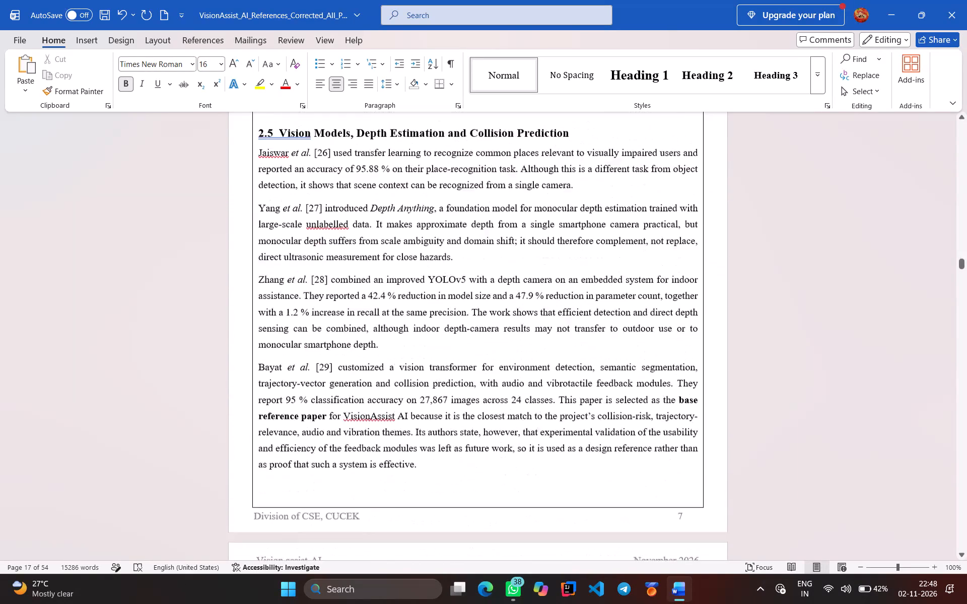
pyautogui.scroll(-2, 441, 330)
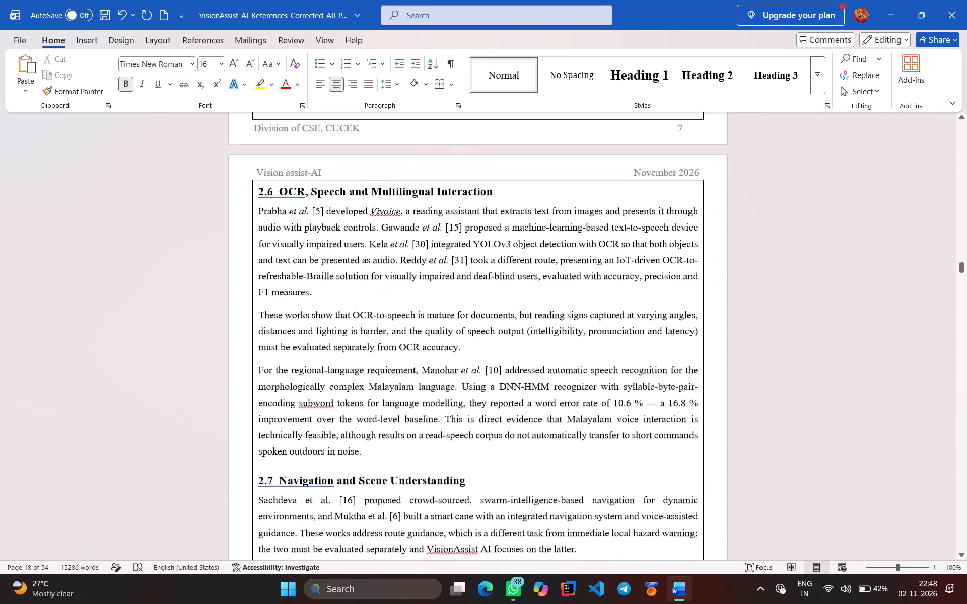
pyautogui.click(258, 190)
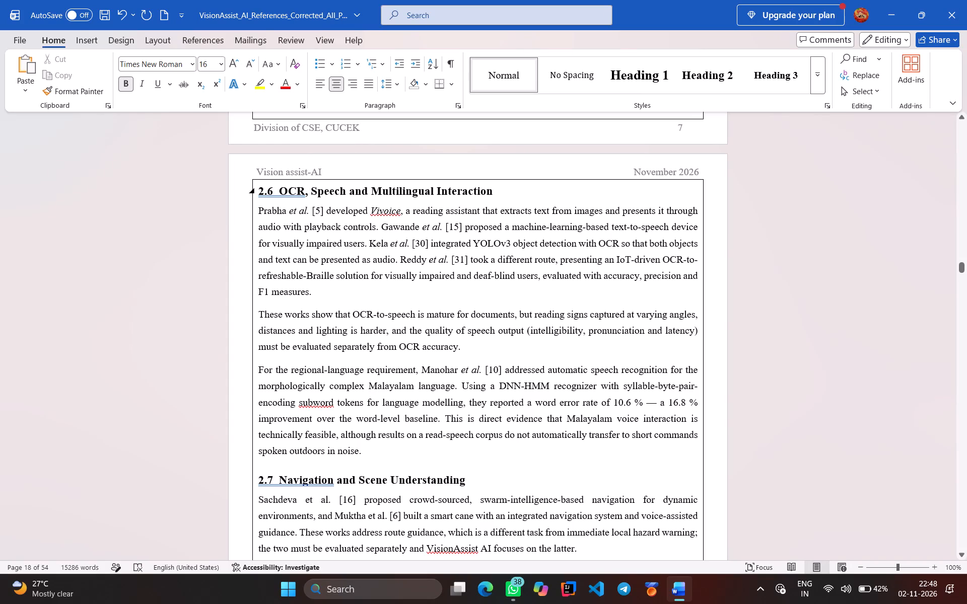
pyautogui.press('Return')
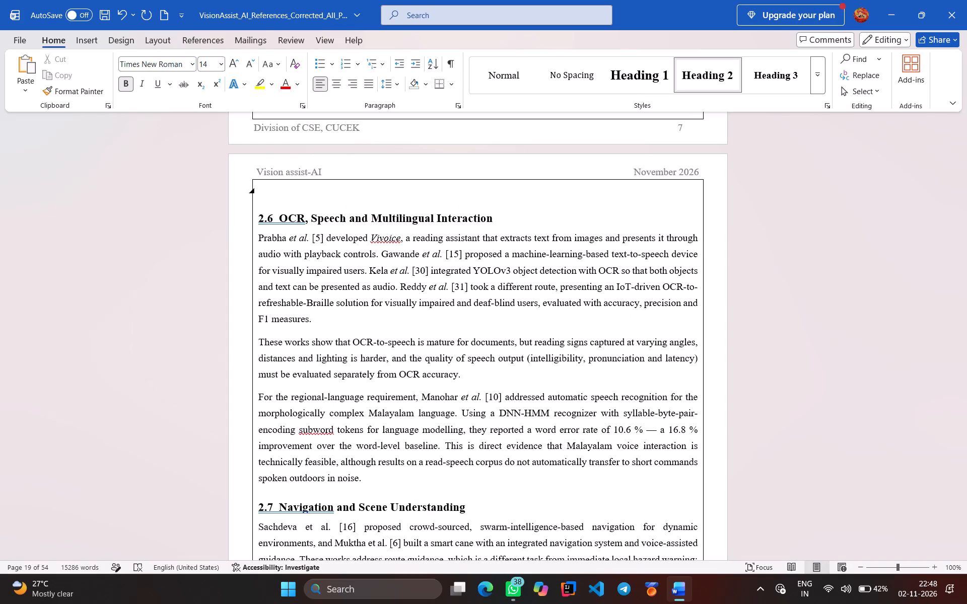
# Insert a blank line above the heading 4.5 External Interface Requirements at the start of its page.
pyautogui.scroll(2, 258, 190)
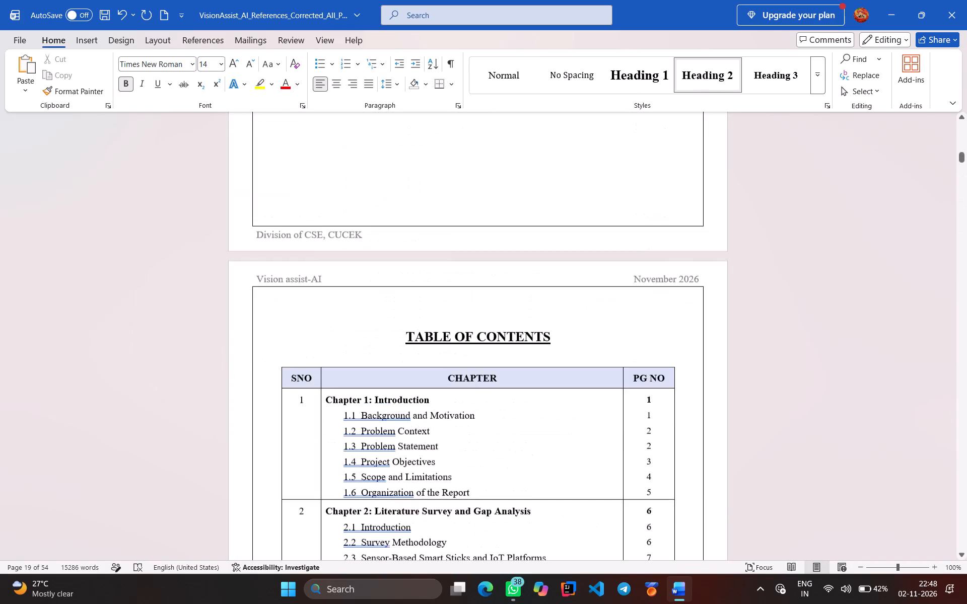
pyautogui.scroll(-13, 440, 270)
pyautogui.scroll(-9, 440, 270)
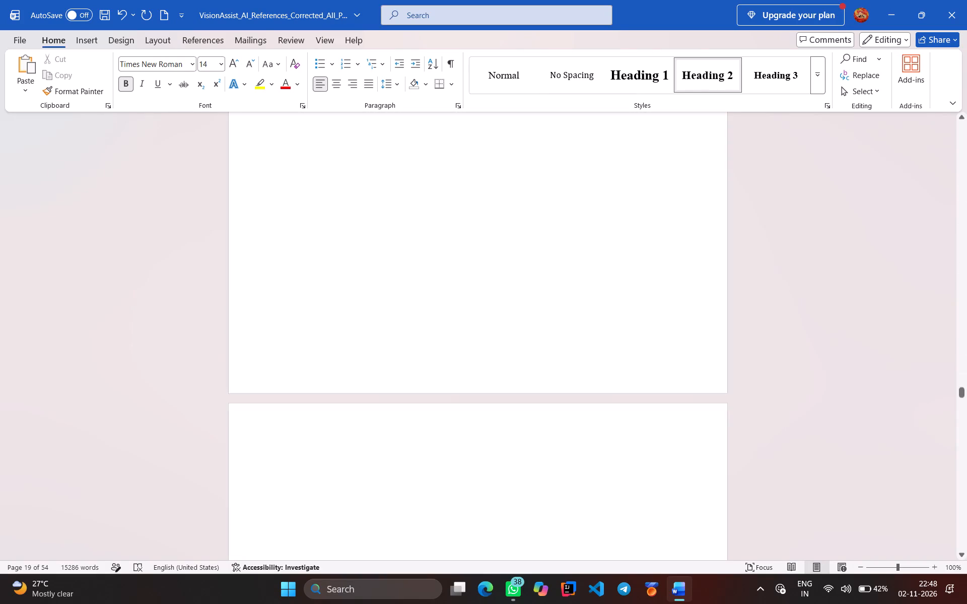
pyautogui.scroll(-2, 440, 270)
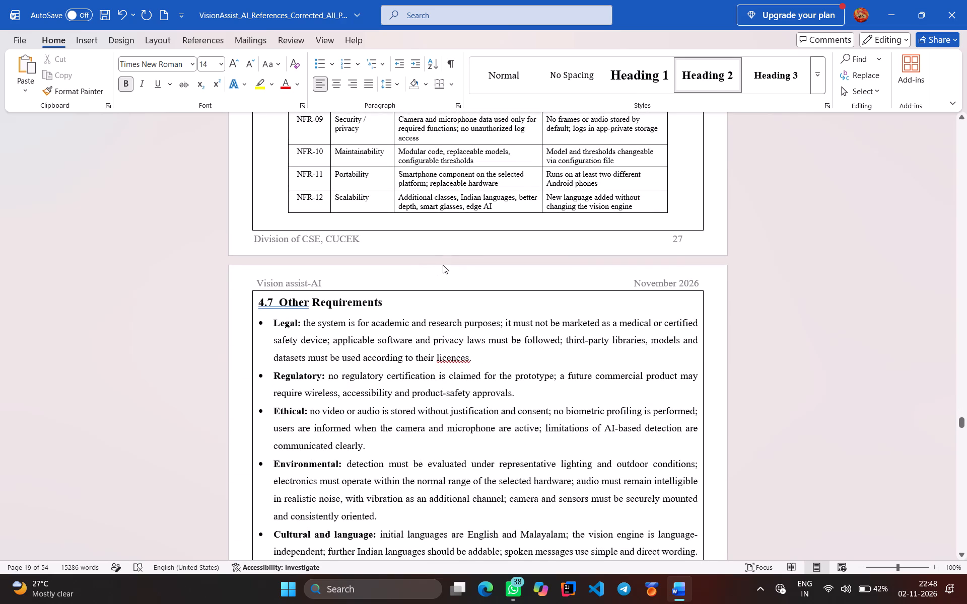
pyautogui.click(443, 265)
pyautogui.scroll(1, 332, 305)
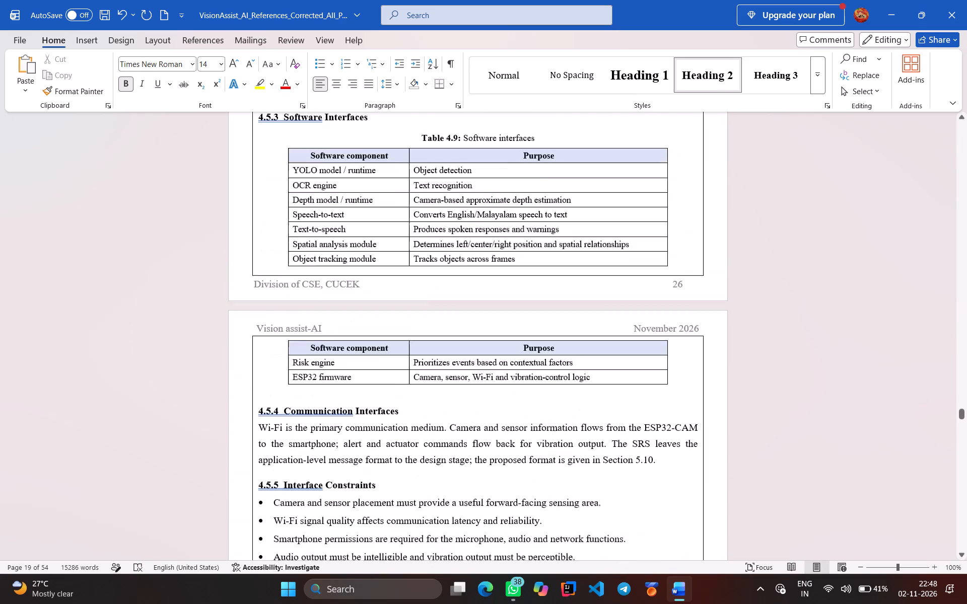
pyautogui.scroll(3, 332, 305)
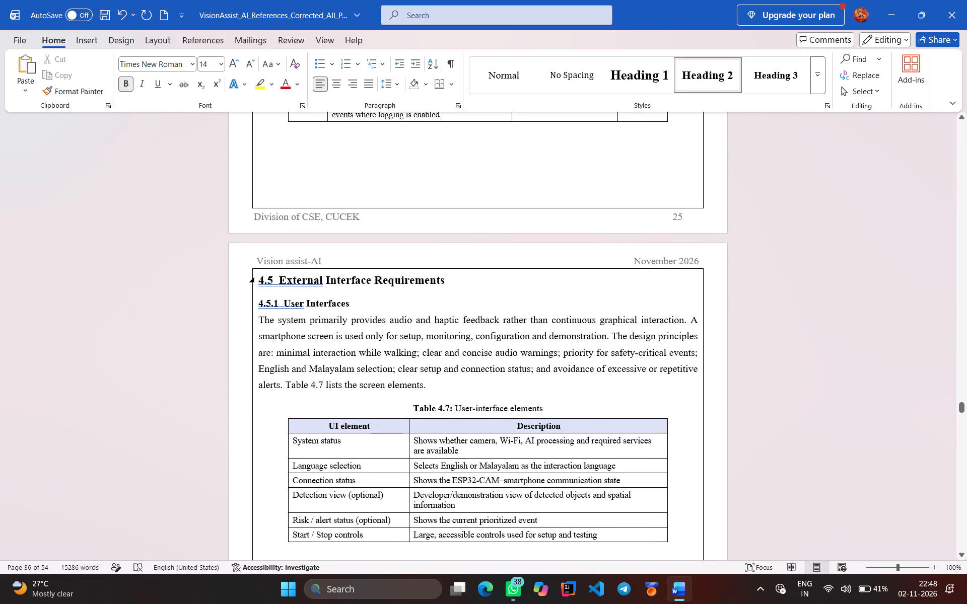
pyautogui.click(257, 278)
pyautogui.press('Return')
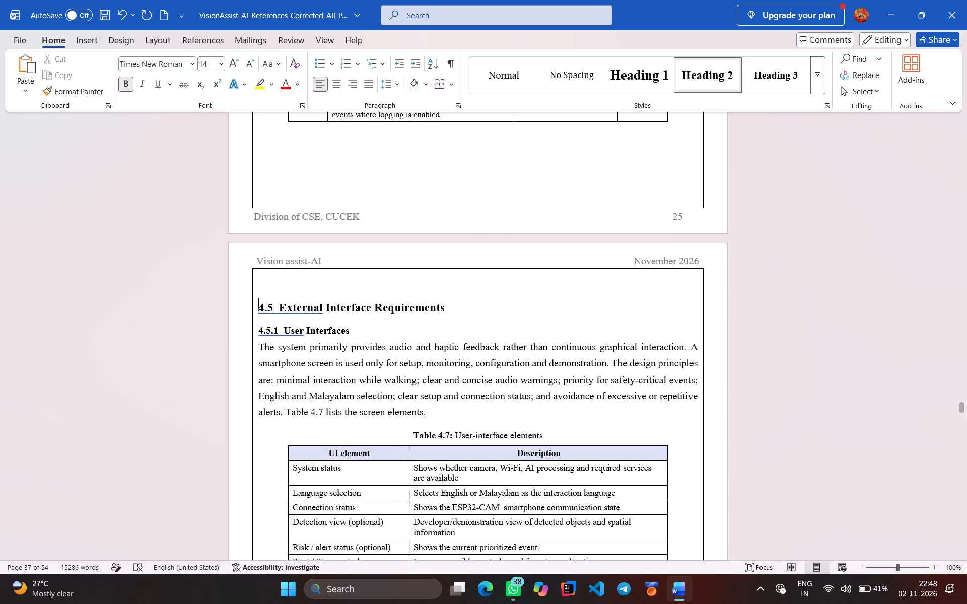
# Insert a blank line above the heading 3.5.4 Schedule Feasibility at the start of its page.
pyautogui.scroll(2, 257, 278)
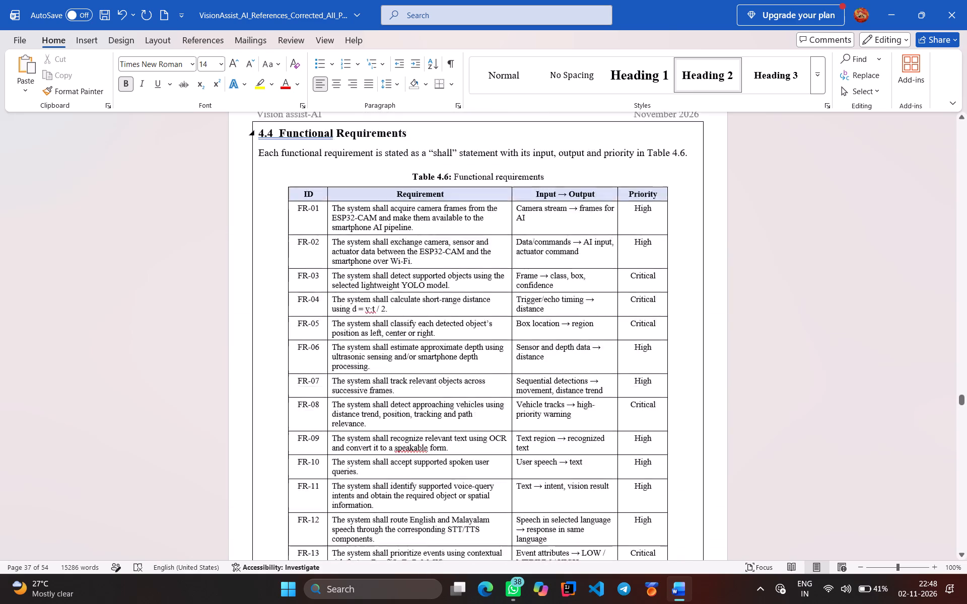
pyautogui.scroll(2, 257, 278)
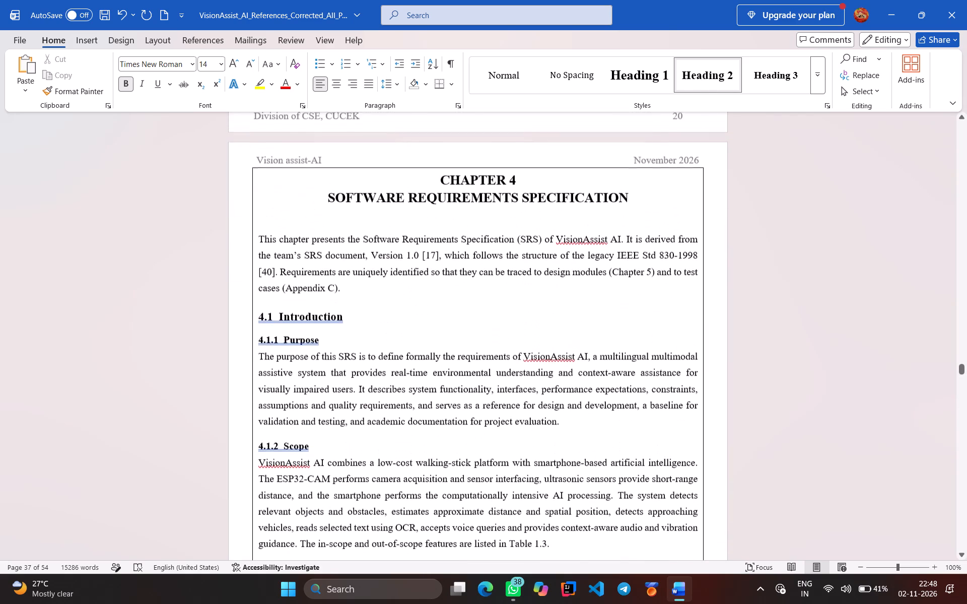
pyautogui.scroll(1, 257, 278)
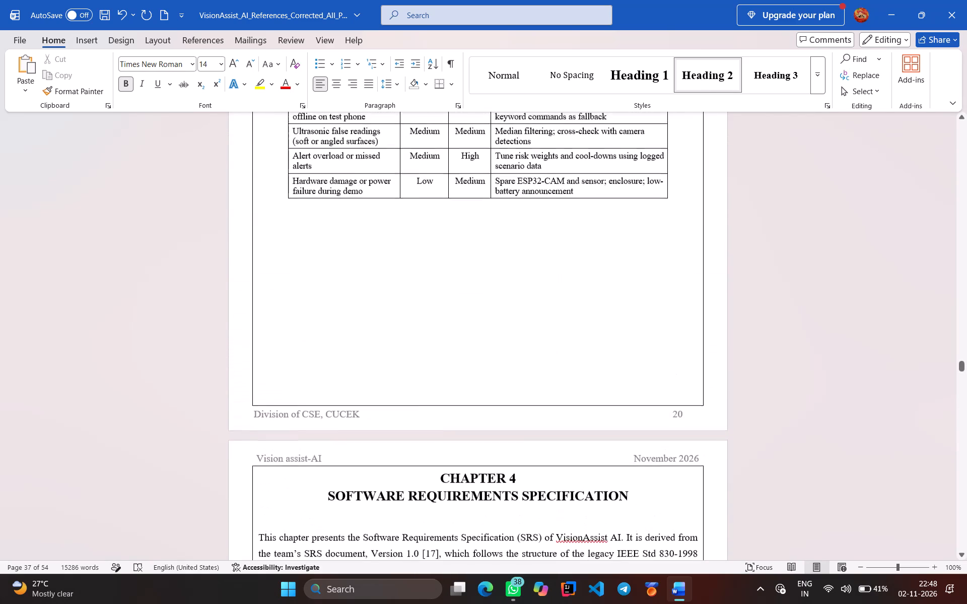
pyautogui.scroll(3, 257, 278)
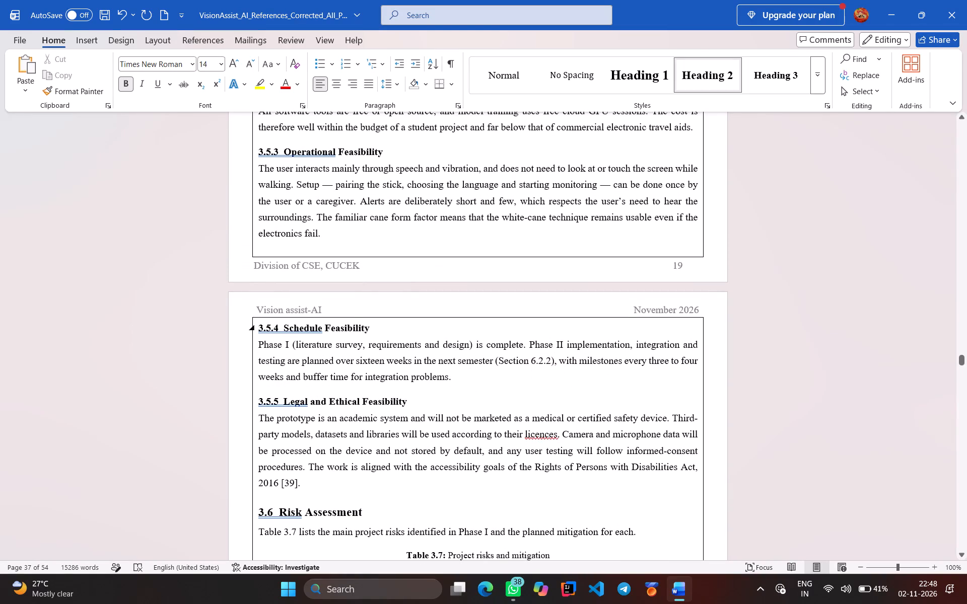
pyautogui.click(257, 328)
pyautogui.press('Return')
# Insert a blank line above the paragraph "Why Wi-Fi rather than Bluetooth?" at the start of its page.
pyautogui.scroll(1, 257, 328)
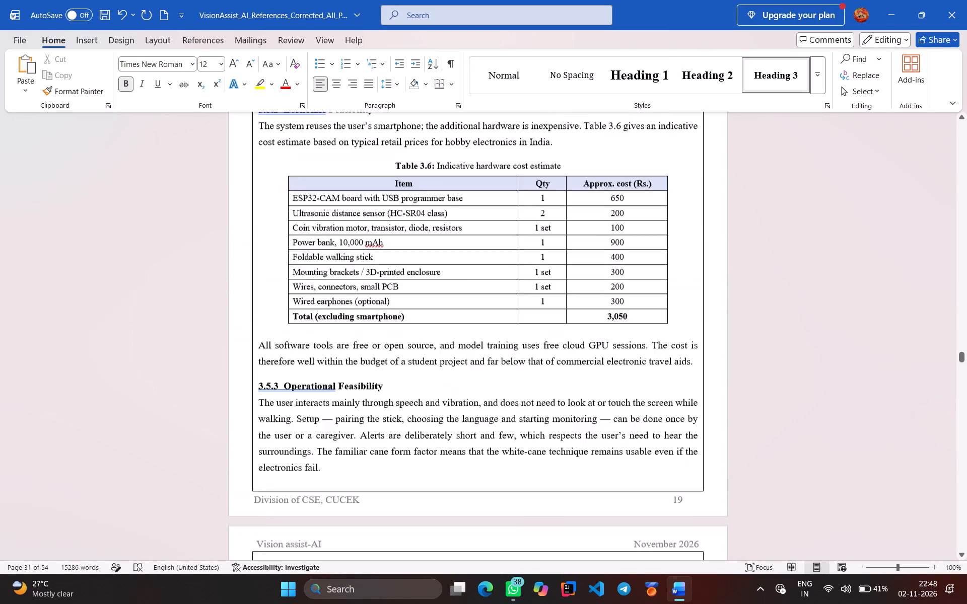
pyautogui.scroll(2, 257, 328)
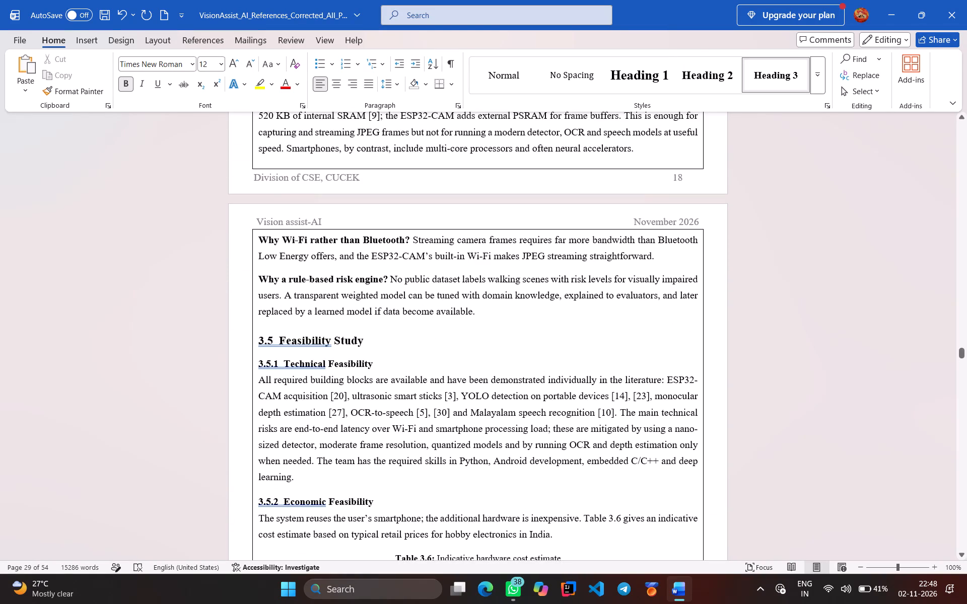
pyautogui.click(259, 239)
pyautogui.press('Return')
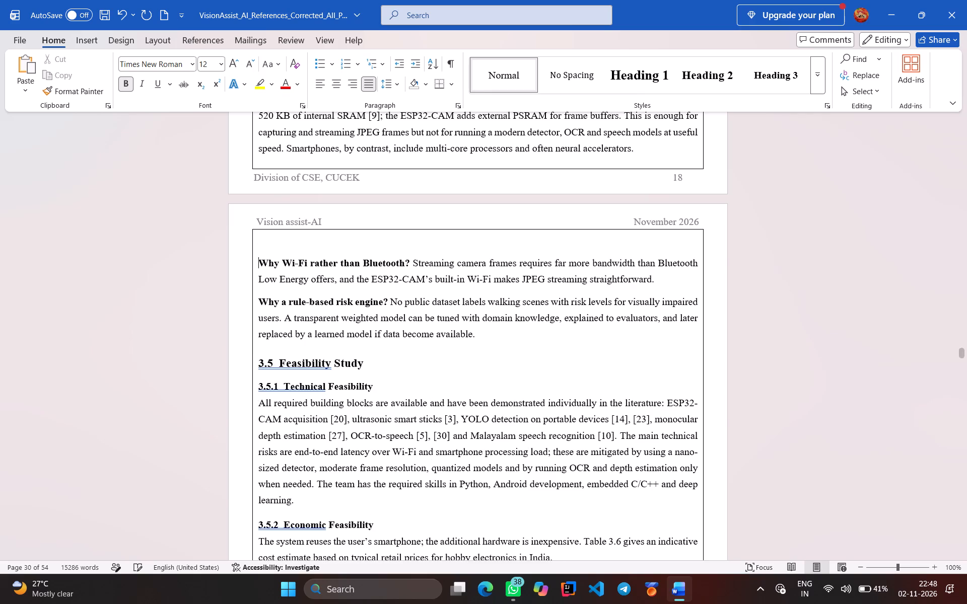
# Review the spacing at the page starts from the contents, figure and table lists through Chapter 1.
pyautogui.scroll(1, 259, 239)
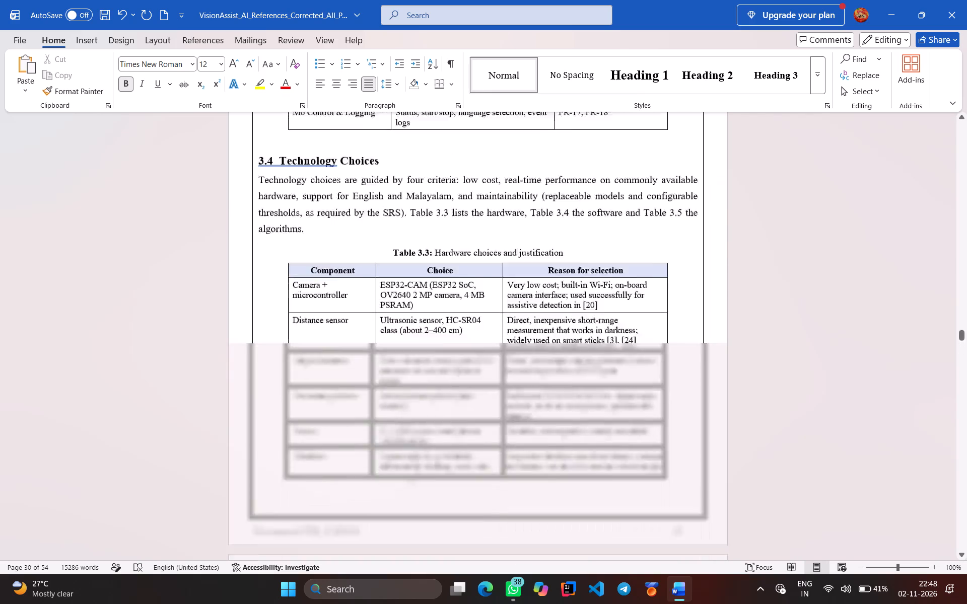
pyautogui.scroll(1, 259, 239)
pyautogui.scroll(-3, 259, 239)
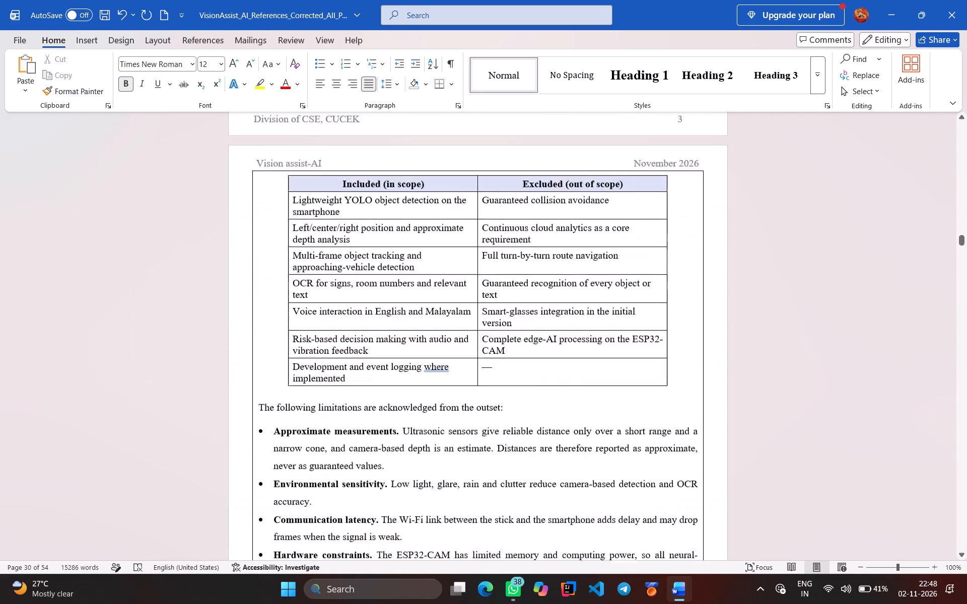
pyautogui.scroll(-1, 259, 239)
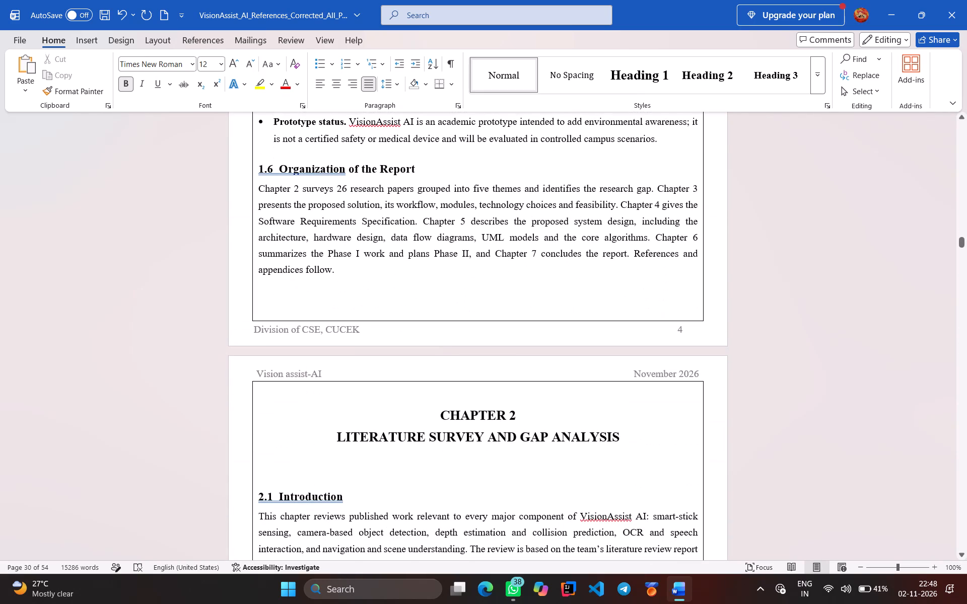
pyautogui.scroll(5, 259, 239)
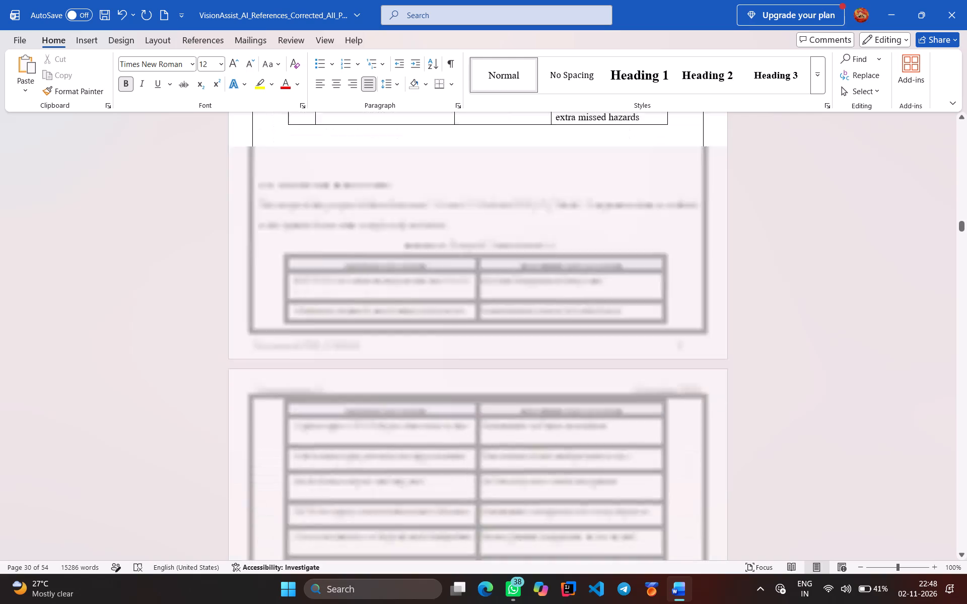
pyautogui.scroll(3, 259, 239)
pyautogui.scroll(-2, 259, 239)
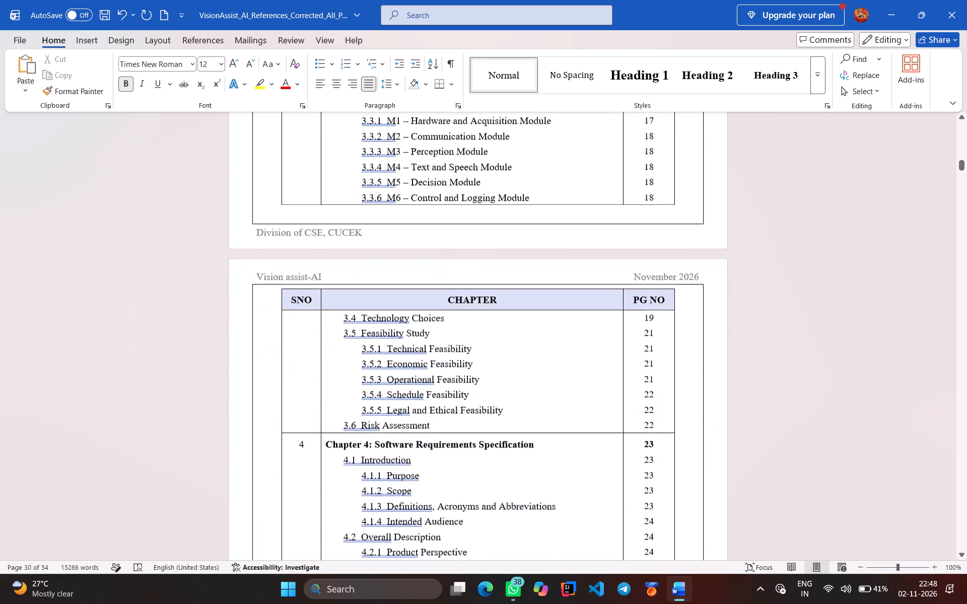
pyautogui.scroll(-5, 259, 239)
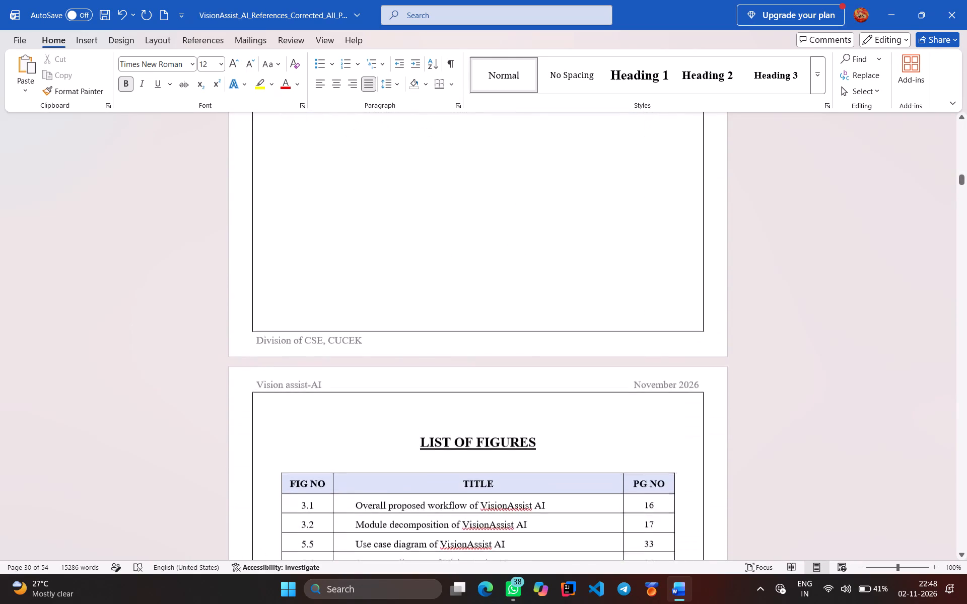
pyautogui.scroll(-4, 259, 239)
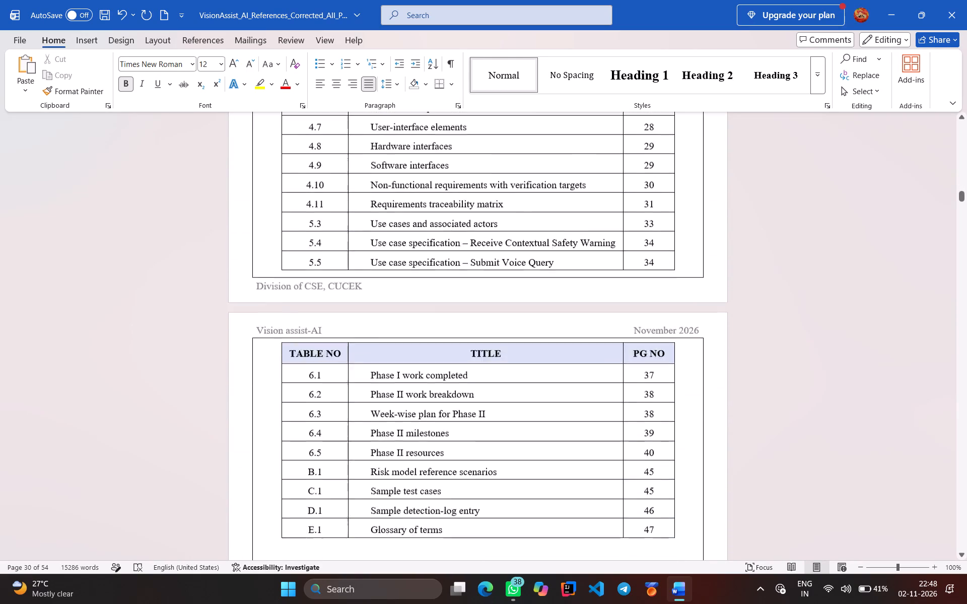
pyautogui.scroll(-4, 259, 239)
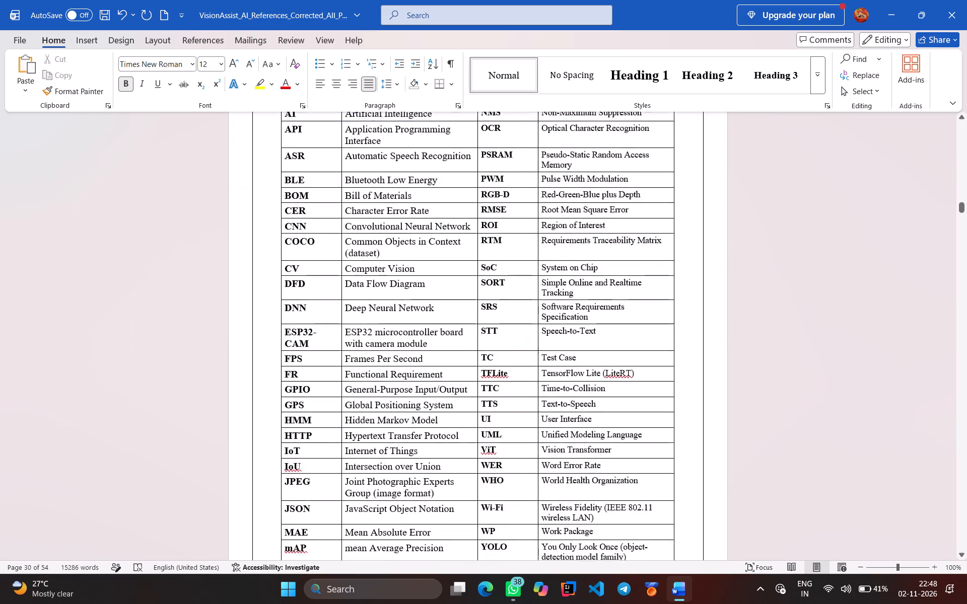
pyautogui.scroll(-4, 259, 239)
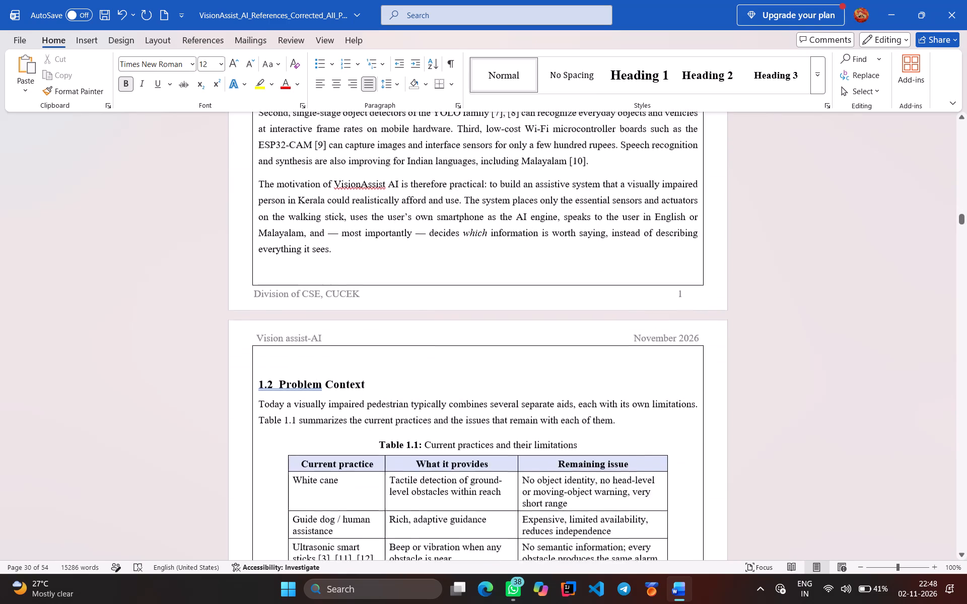
pyautogui.scroll(-3, 259, 239)
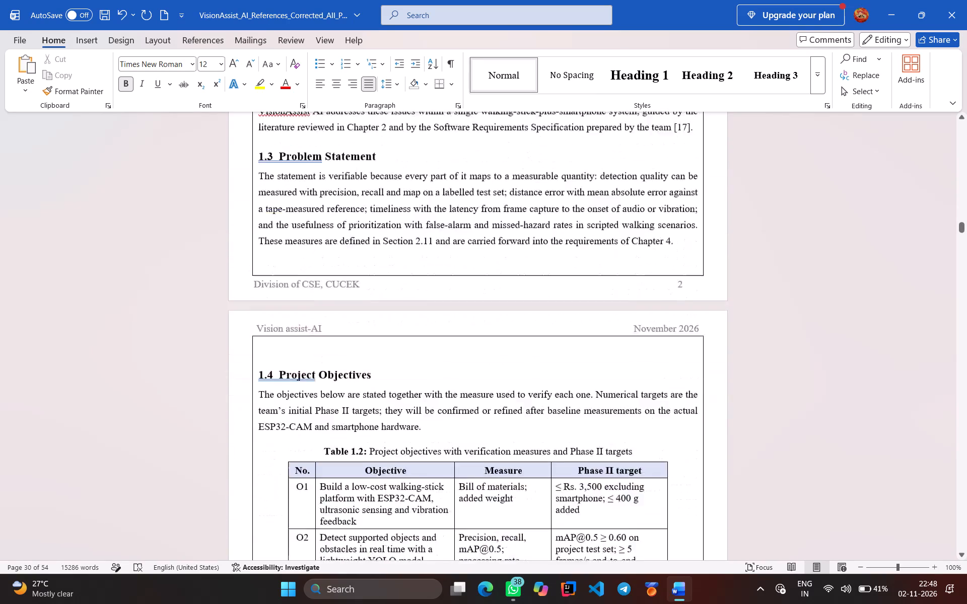
pyautogui.scroll(-3, 259, 239)
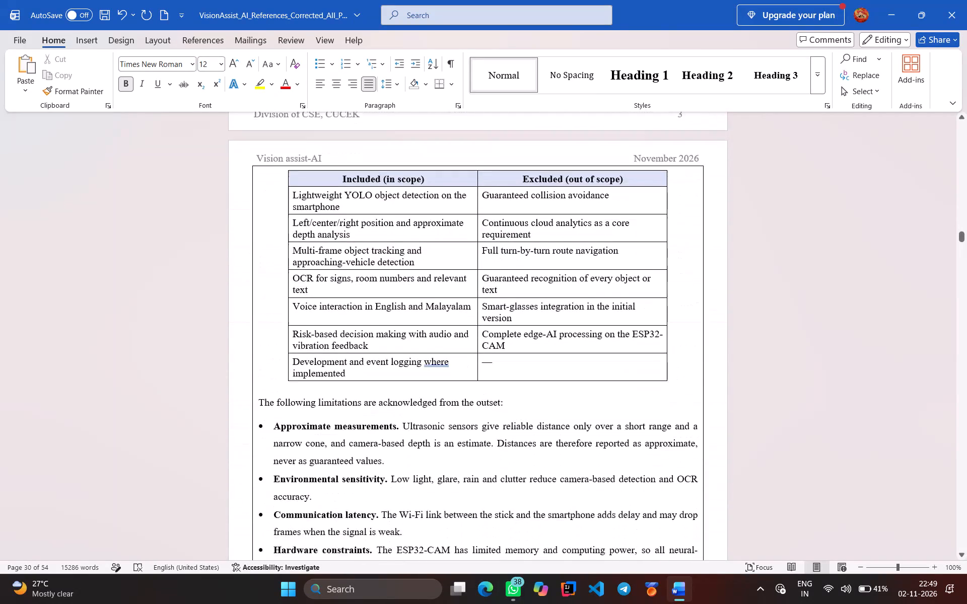
# Insert a blank line above the heading 2.8 Comparative Analysis at the start of its page.
pyautogui.scroll(-2, 259, 239)
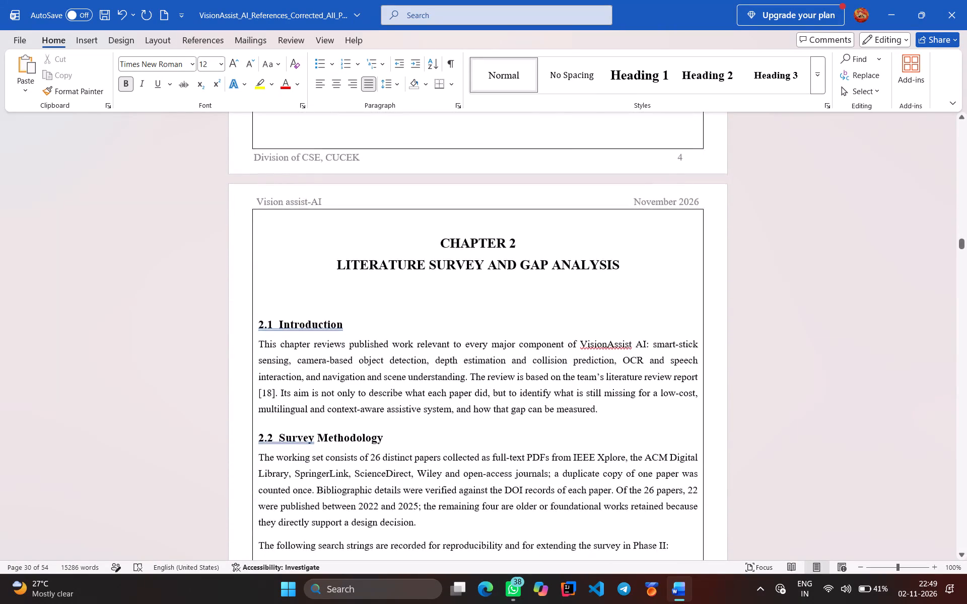
pyautogui.scroll(-2, 259, 239)
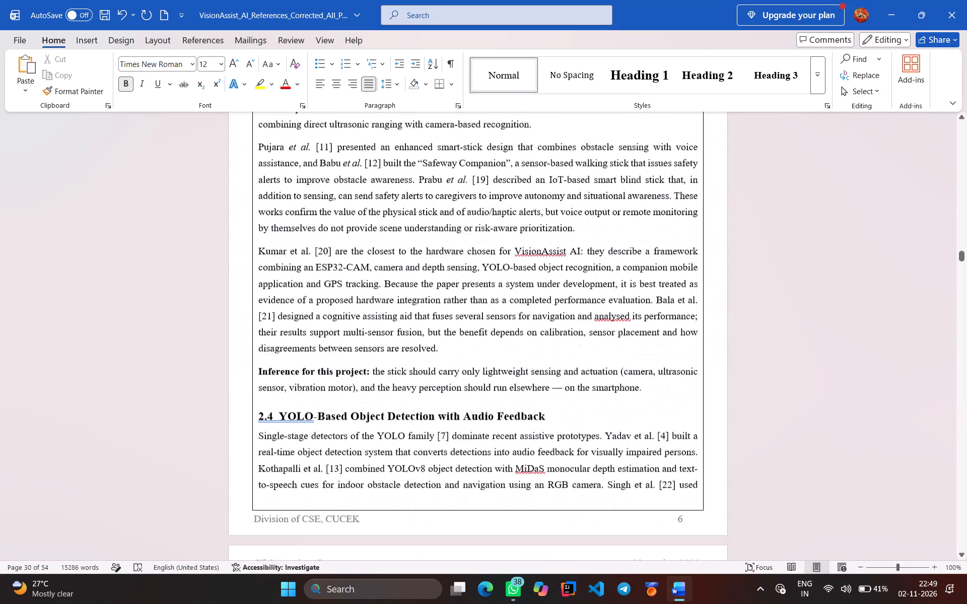
pyautogui.scroll(-4, 259, 239)
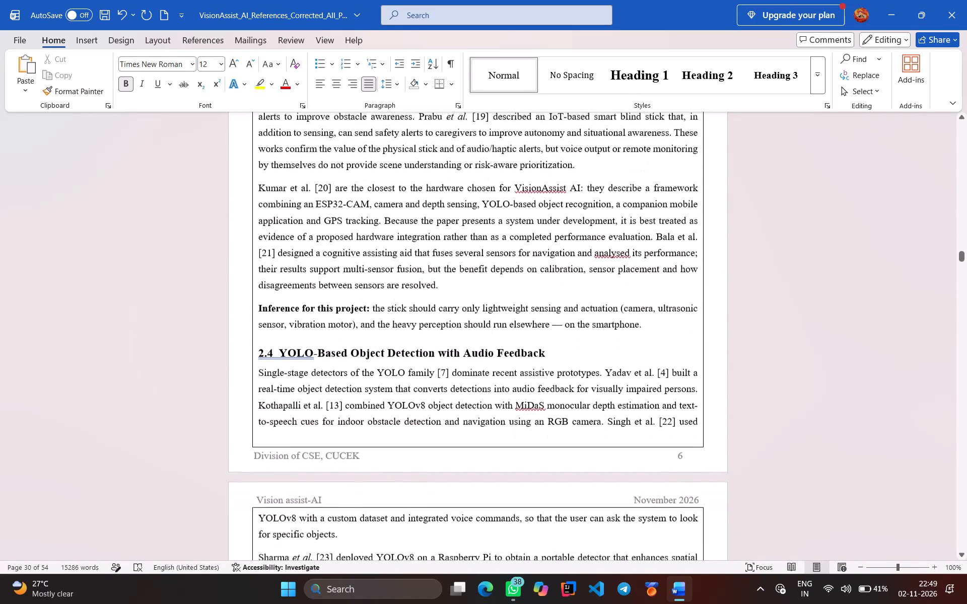
pyautogui.scroll(-1, 259, 239)
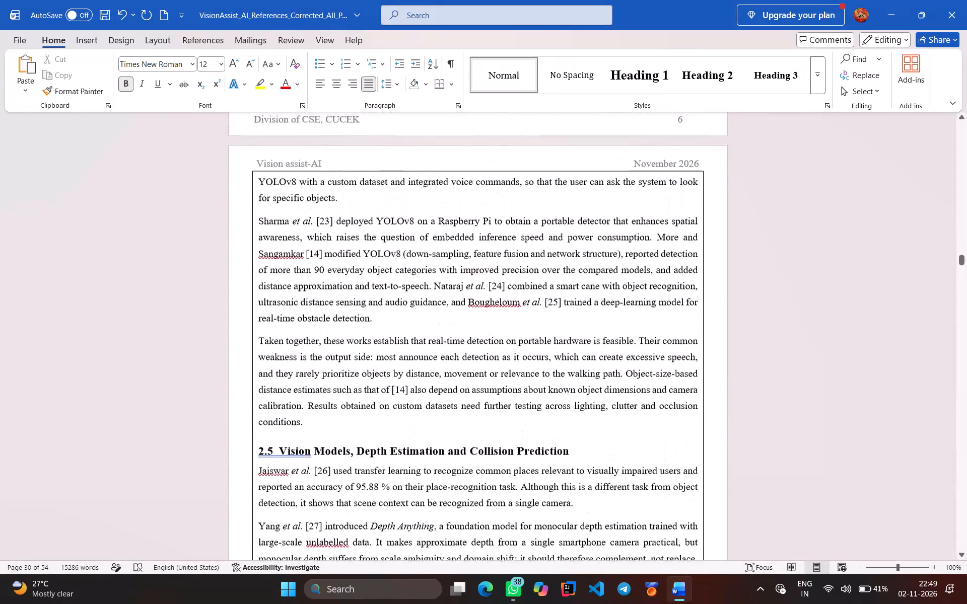
pyautogui.scroll(-2, 302, 256)
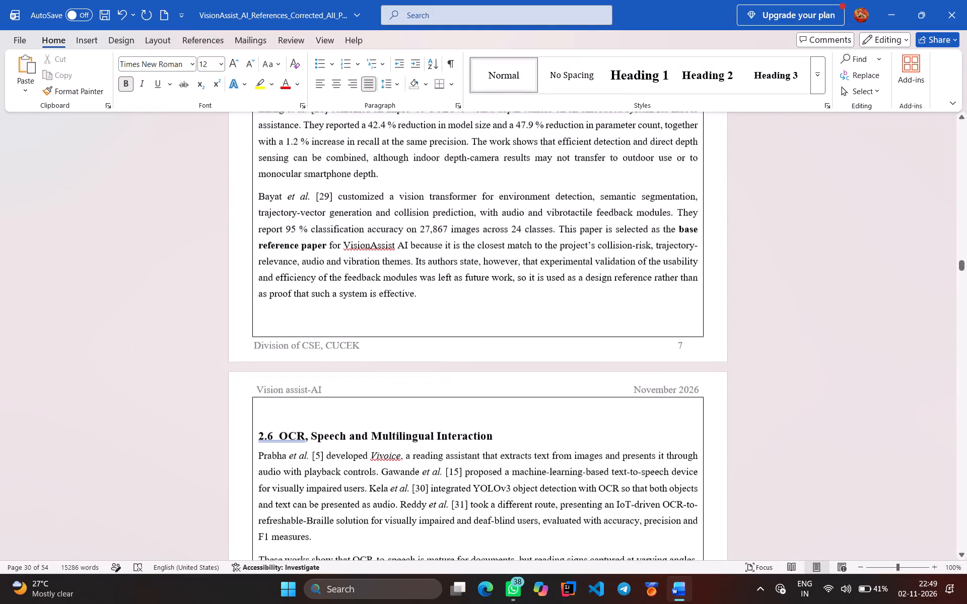
pyautogui.scroll(-2, 302, 256)
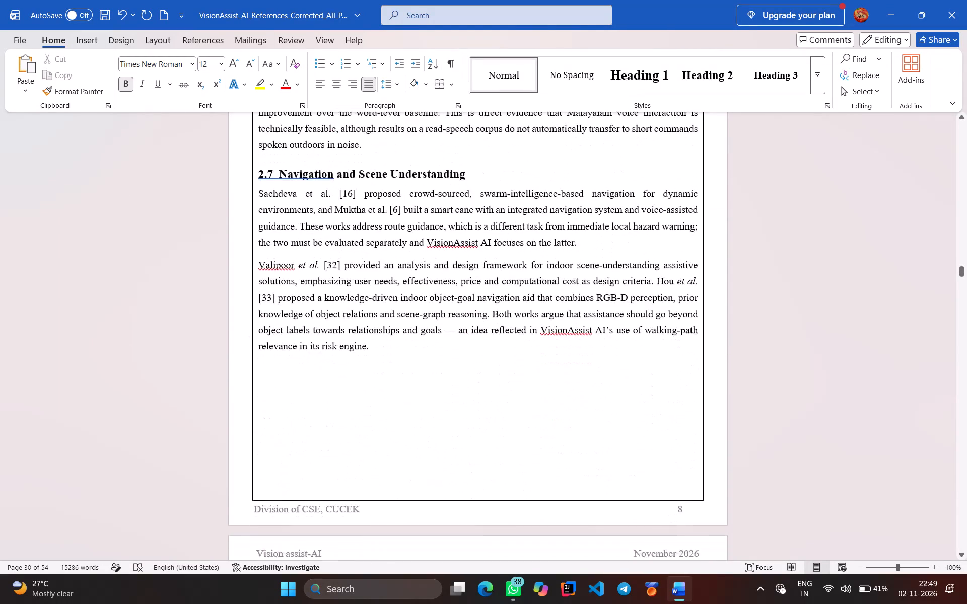
pyautogui.scroll(-2, 302, 256)
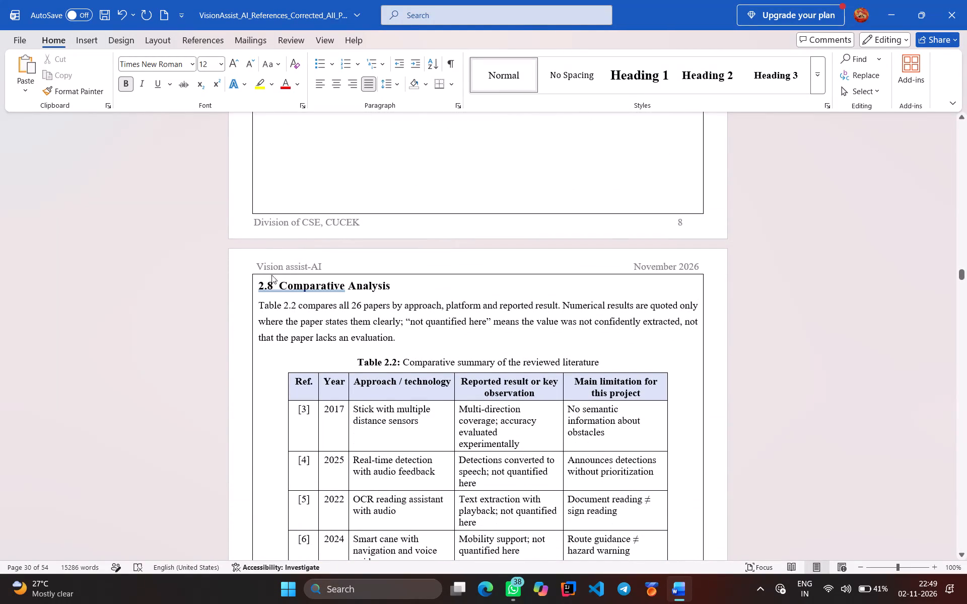
pyautogui.click(260, 284)
pyautogui.press('Return')
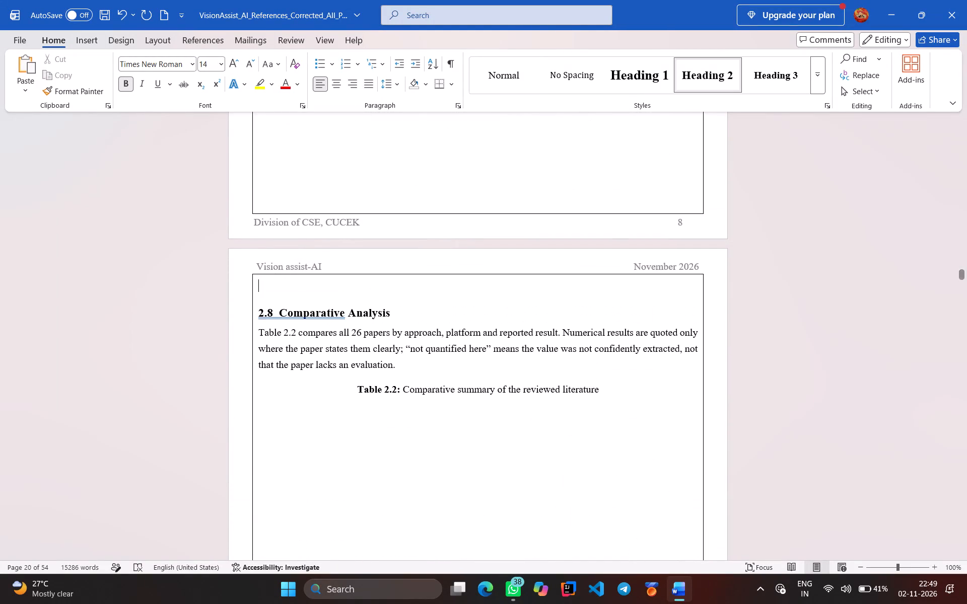
# Insert a blank line above the heading 2.12 Summary at the start of its page.
pyautogui.scroll(-2, 260, 284)
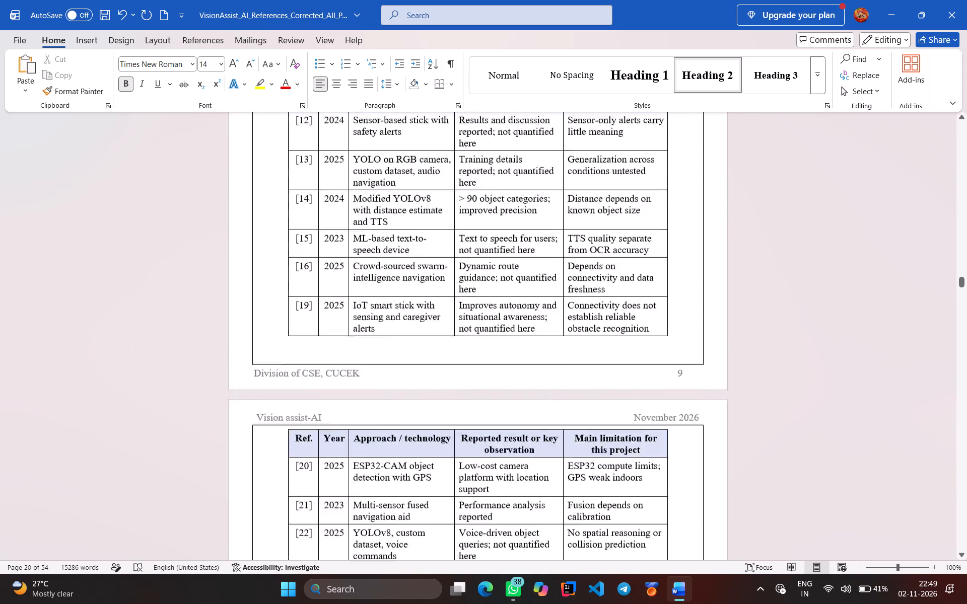
pyautogui.scroll(-4, 260, 284)
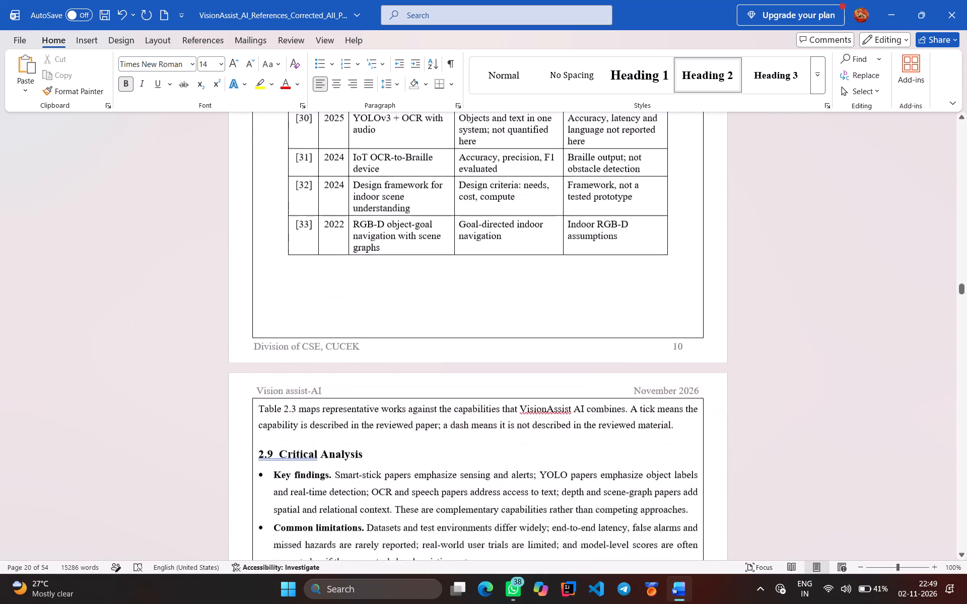
pyautogui.scroll(-3, 260, 284)
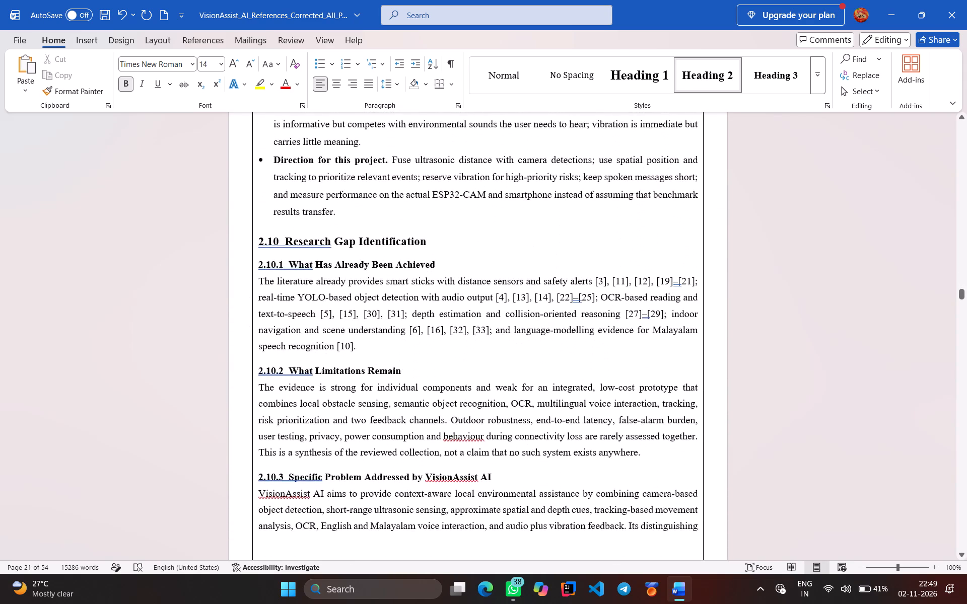
pyautogui.scroll(-2, 260, 284)
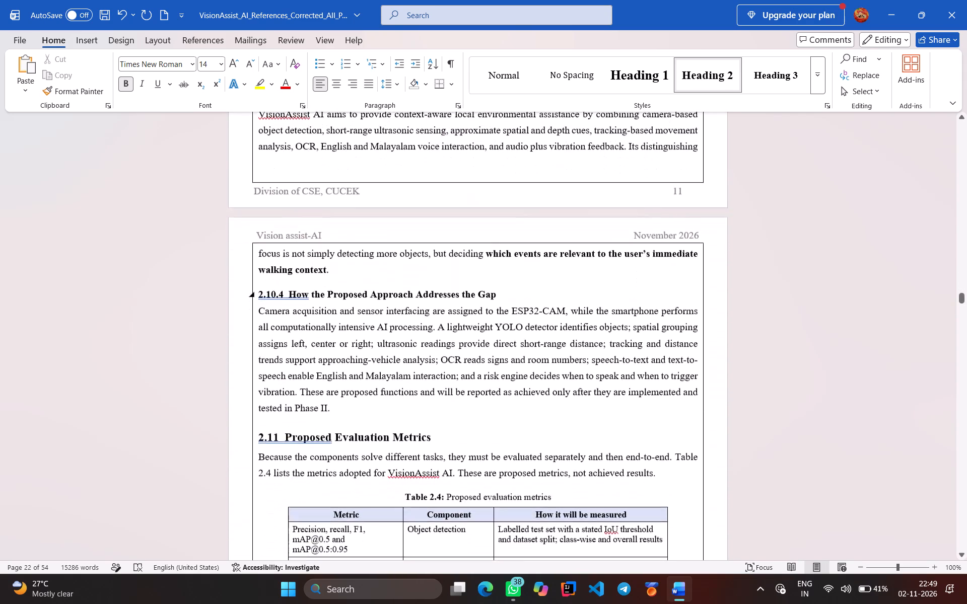
pyautogui.scroll(-3, 260, 284)
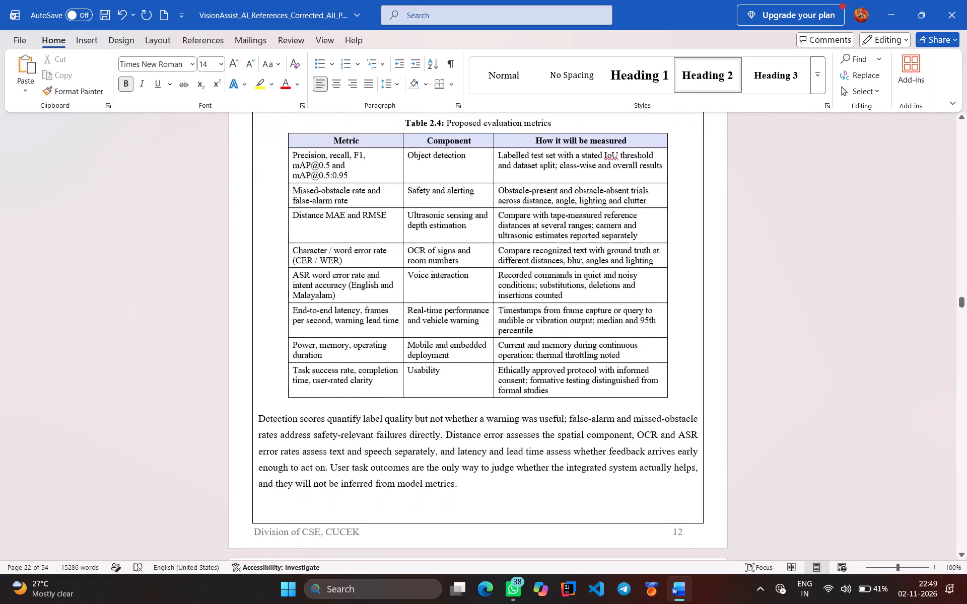
pyautogui.scroll(-1, 260, 284)
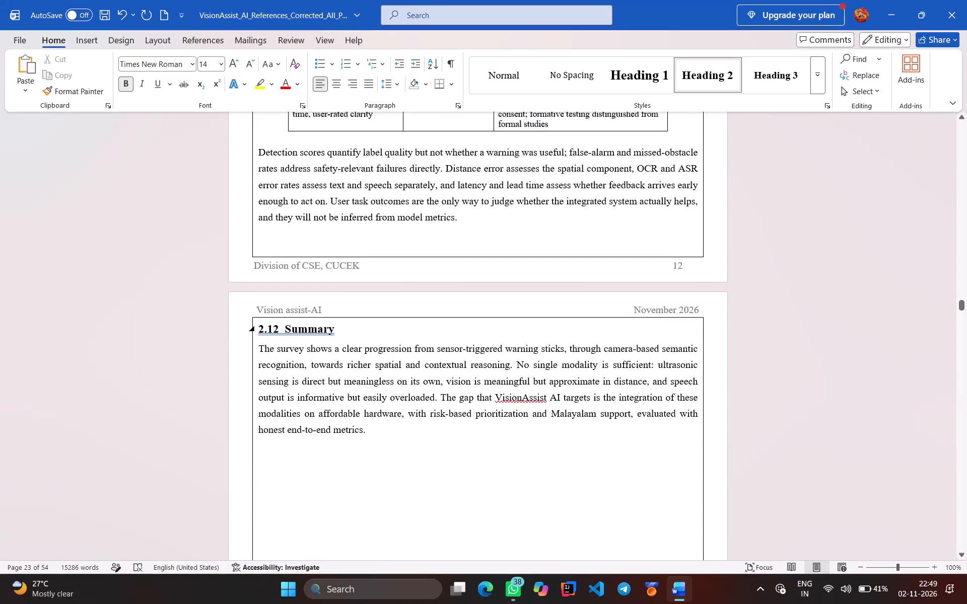
pyautogui.click(259, 324)
pyautogui.press('Return')
# Insert a blank line above the heading 3.1 Proposed Solution at the start of Chapter 3.
pyautogui.scroll(-1, 259, 324)
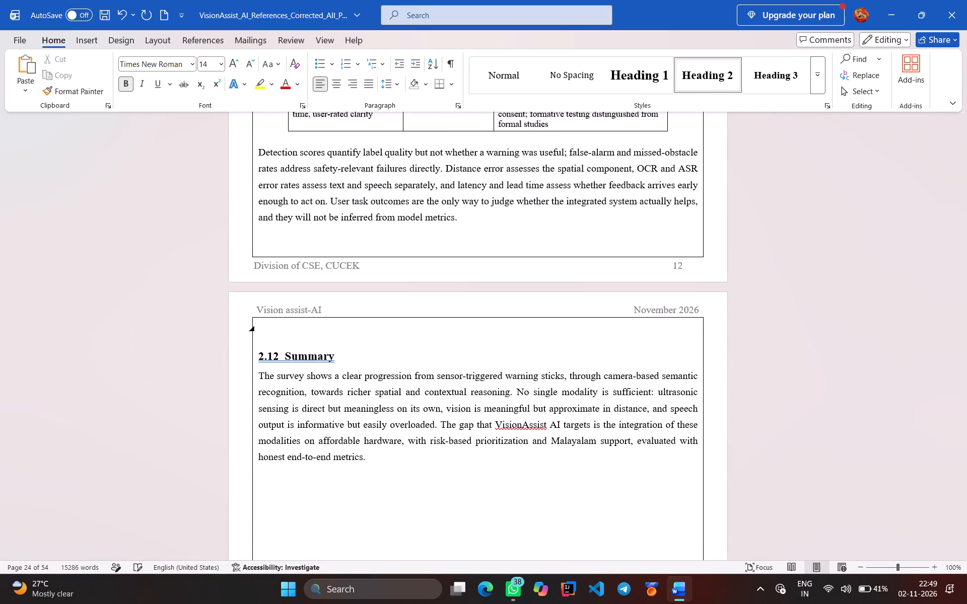
pyautogui.scroll(-4, 259, 324)
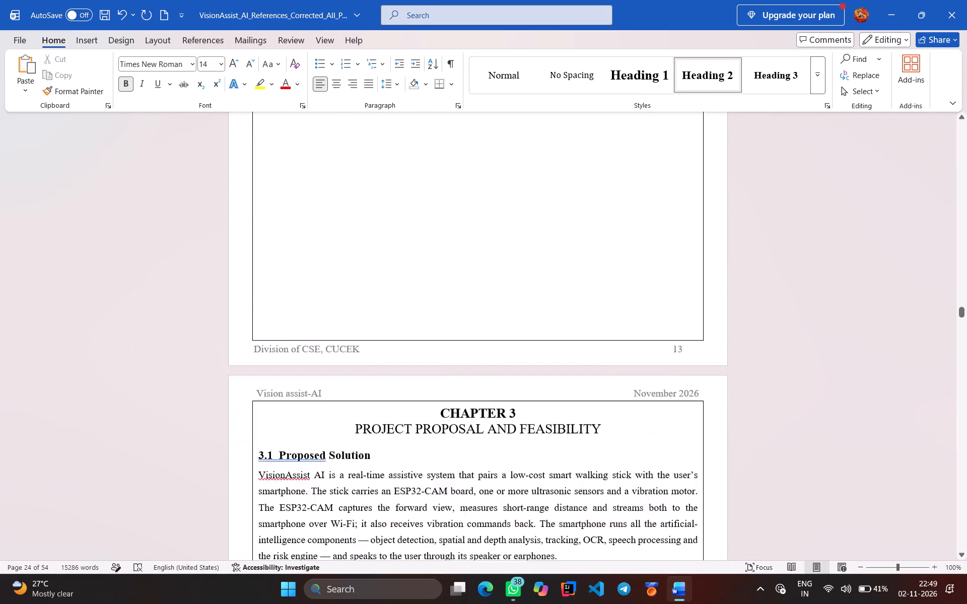
pyautogui.scroll(-2, 259, 324)
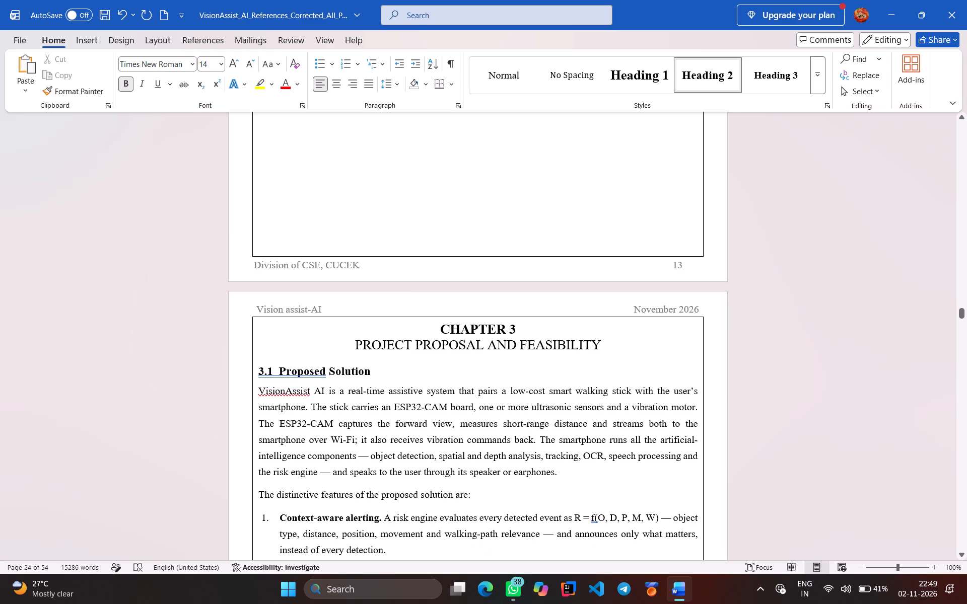
pyautogui.click(260, 373)
pyautogui.press('Return')
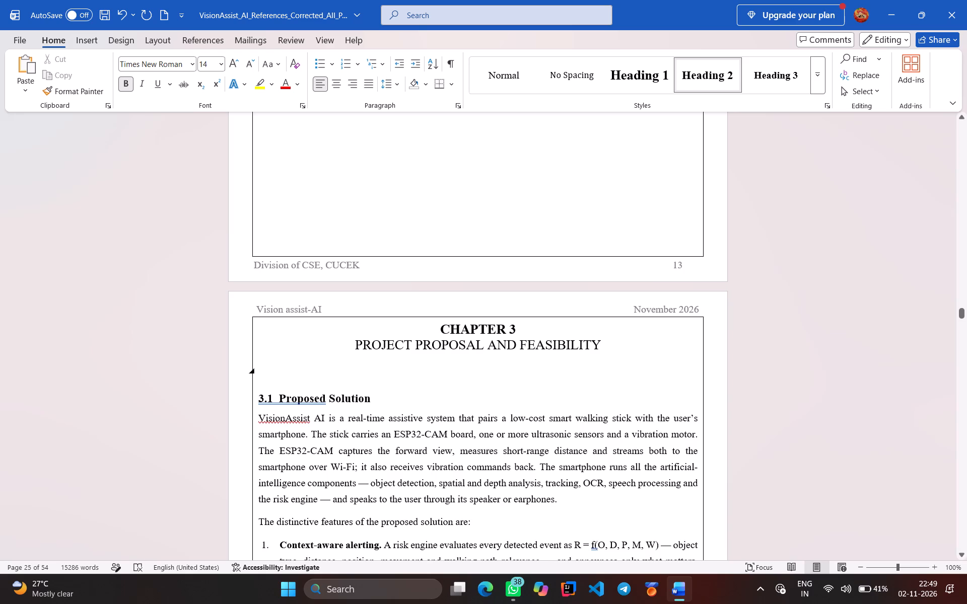
# Insert a blank line between the CHAPTER 3 heading and the title PROJECT PROPOSAL AND FEASIBILITY.
pyautogui.click(352, 351)
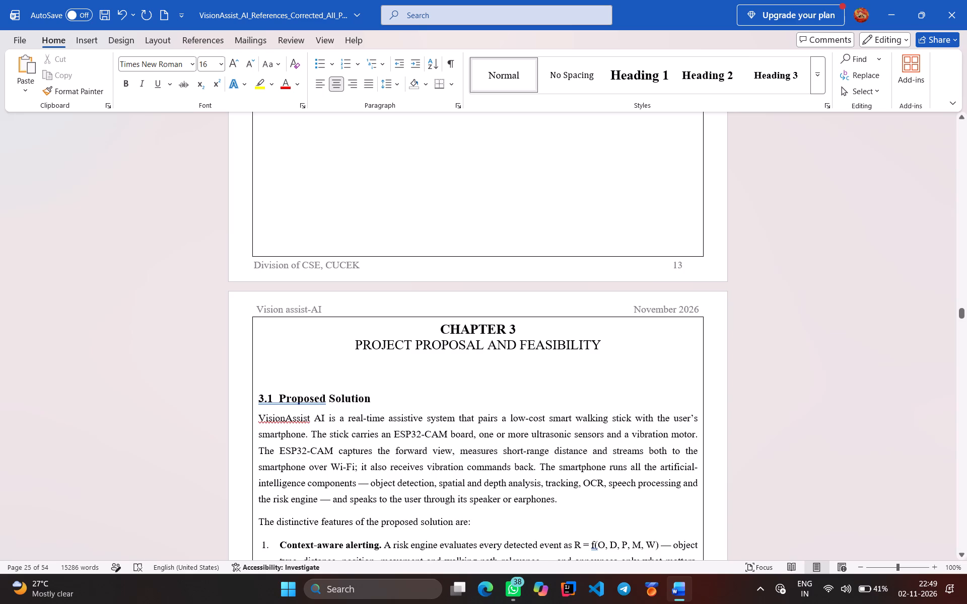
pyautogui.press('Return')
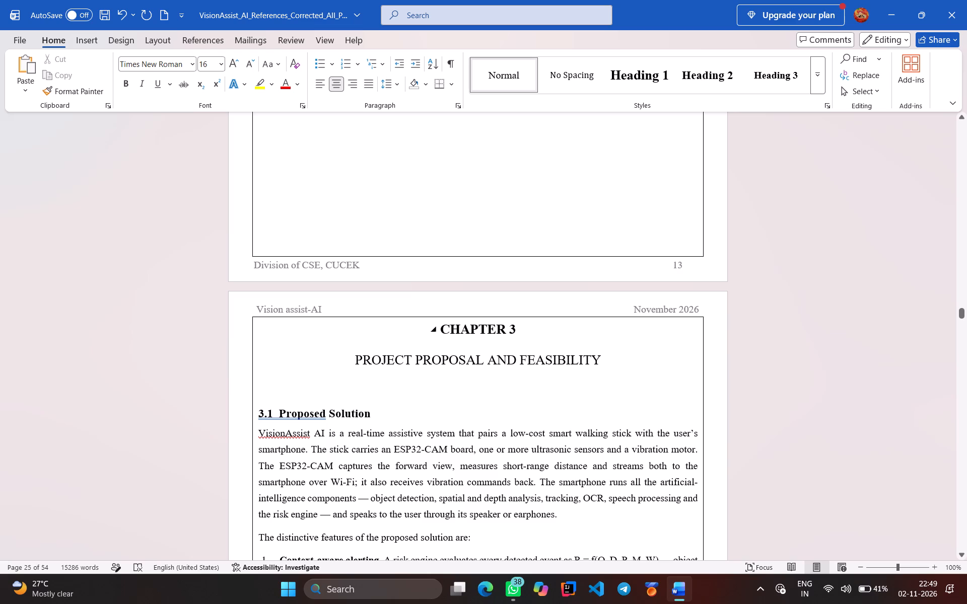
# Delete the CHAPTER 3 heading and retype it as CHAPTER 3 above the chapter title, with a blank line between them.
pyautogui.moveTo(521, 329); pyautogui.dragTo(444, 328)
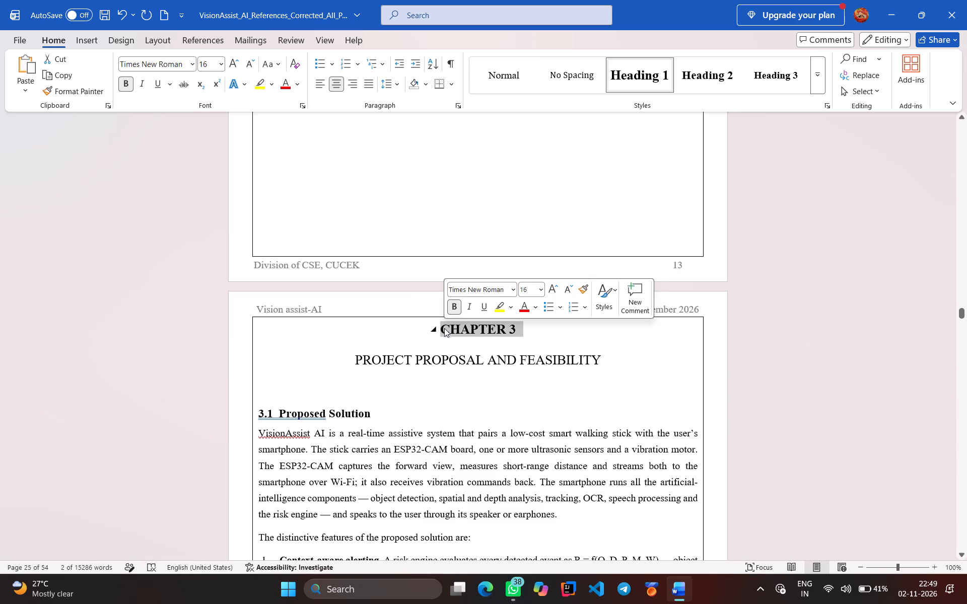
pyautogui.press('Delete')
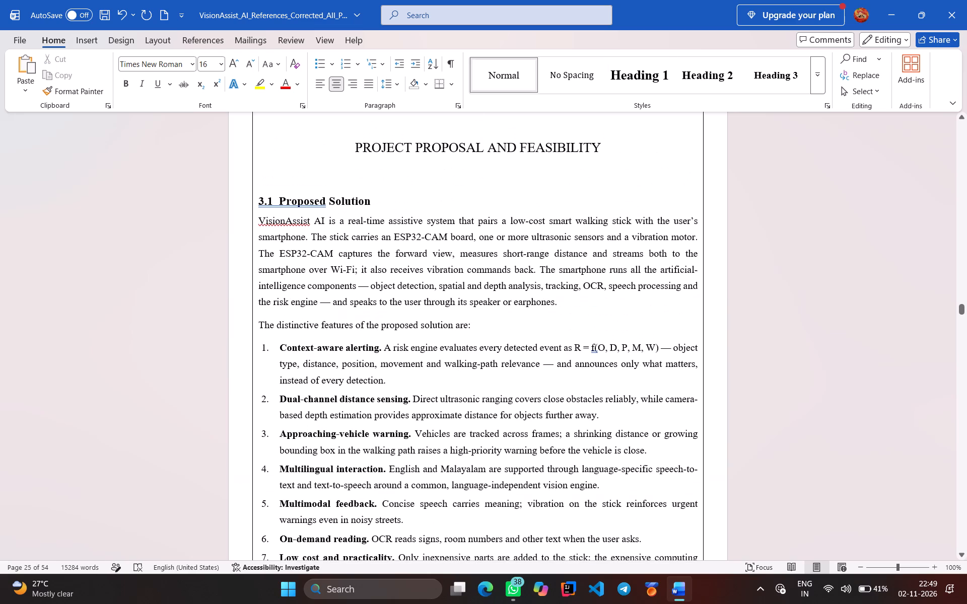
pyautogui.scroll(1, 444, 328)
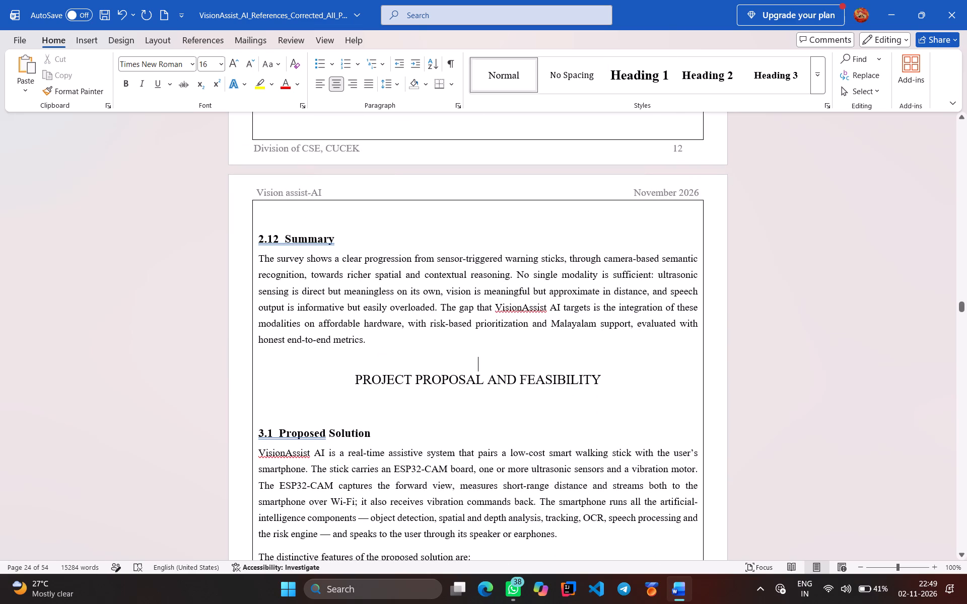
pyautogui.write('CHAPTER')
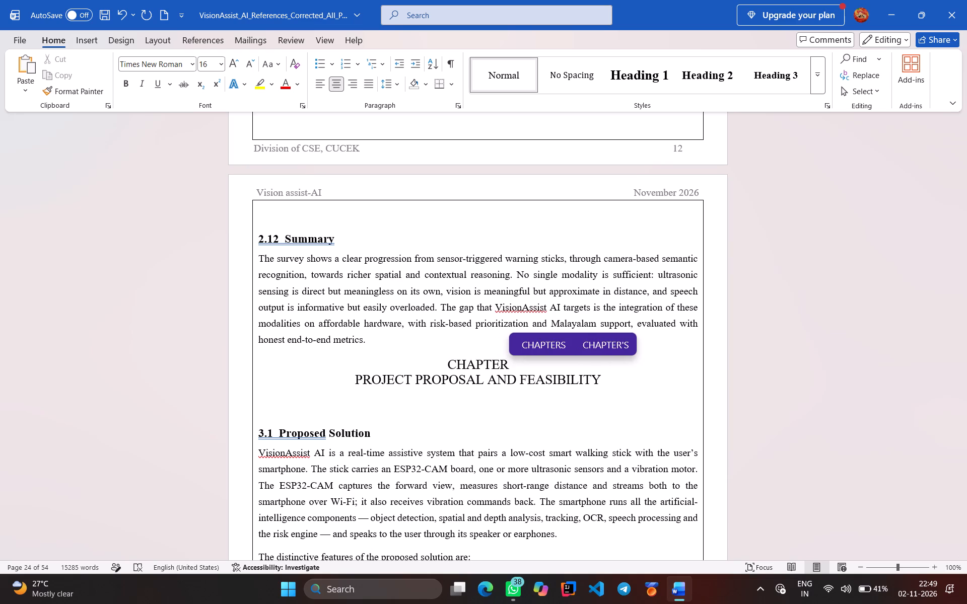
pyautogui.press('space')
pyautogui.write('3')
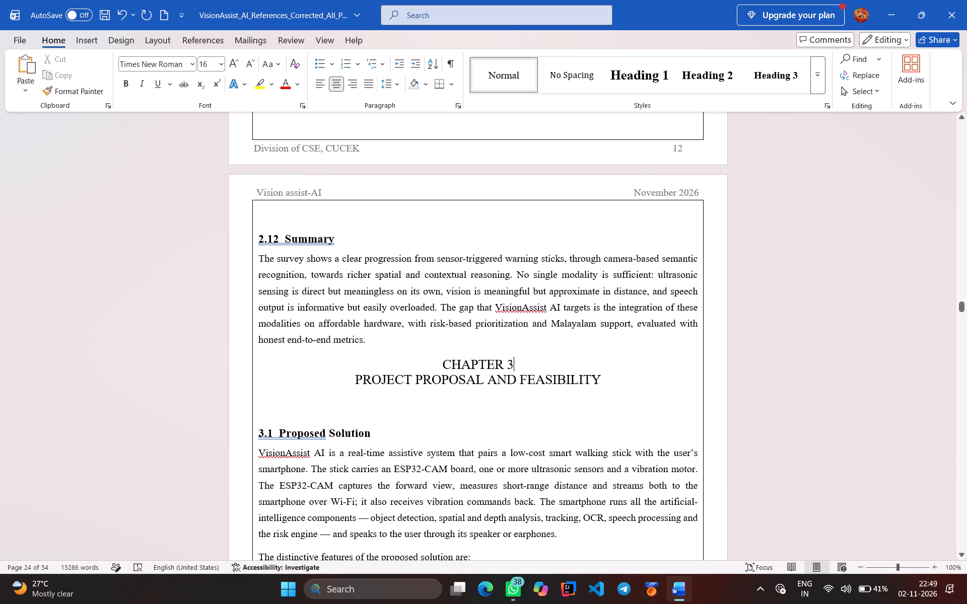
pyautogui.press('Return')
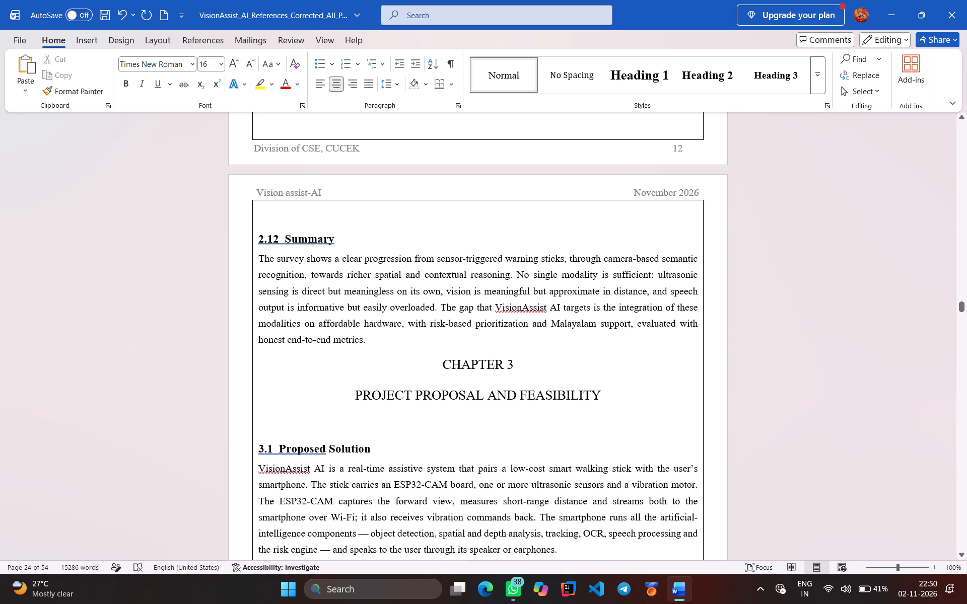
# Insert blank lines after the 2.12 Summary paragraph until the Chapter 3 heading moves to the top of a new page.
pyautogui.click(438, 349)
pyautogui.press('Return')
pyautogui.press('Return')
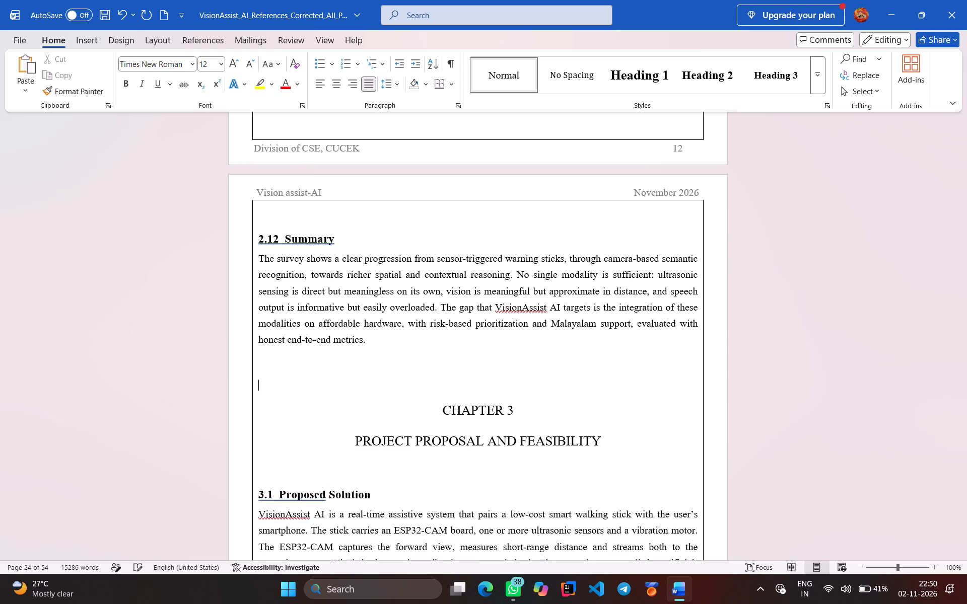
pyautogui.press('Return')
pyautogui.press('Return')
pyautogui.press('Return')
pyautogui.press('Return')
pyautogui.press('Return')
pyautogui.press('Return')
pyautogui.press('Return')
pyautogui.hscroll(1, 438, 349)
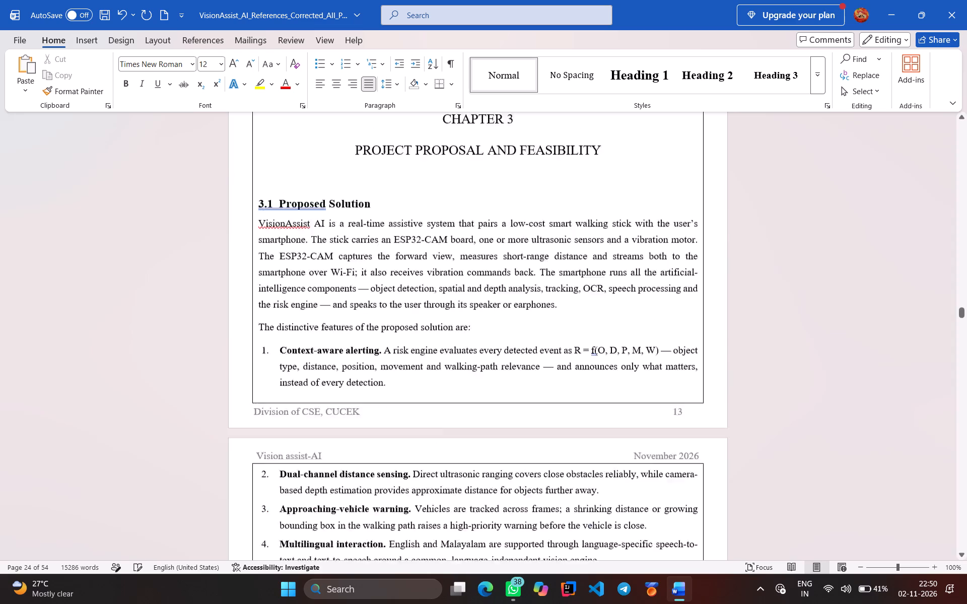
pyautogui.hscroll(1, 438, 349)
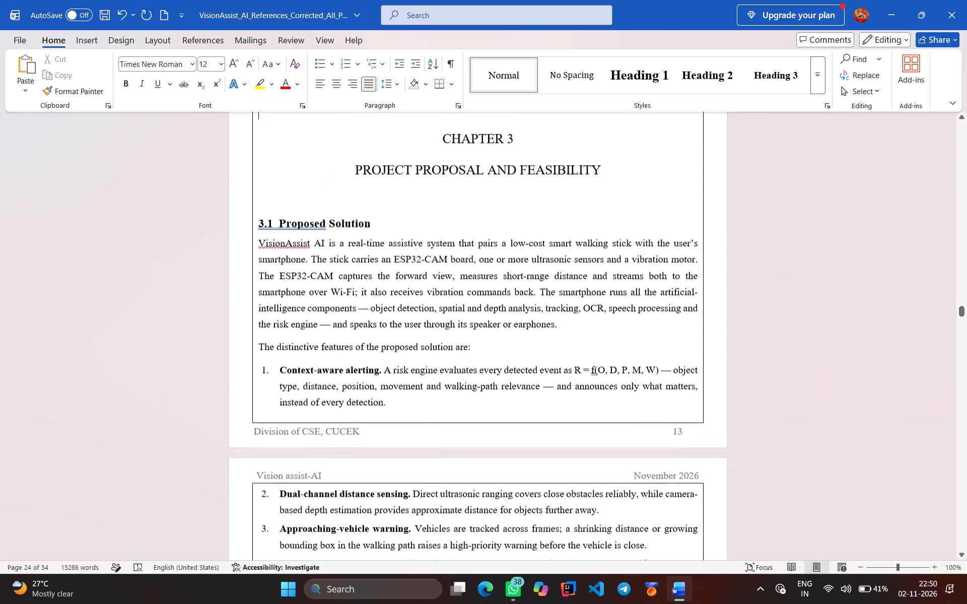
pyautogui.hscroll(1, 438, 349)
pyautogui.press('Return')
pyautogui.press('Return')
pyautogui.press('Return')
pyautogui.press('Return')
pyautogui.press('Return')
pyautogui.press('Return')
pyautogui.press('Return')
pyautogui.press('Return')
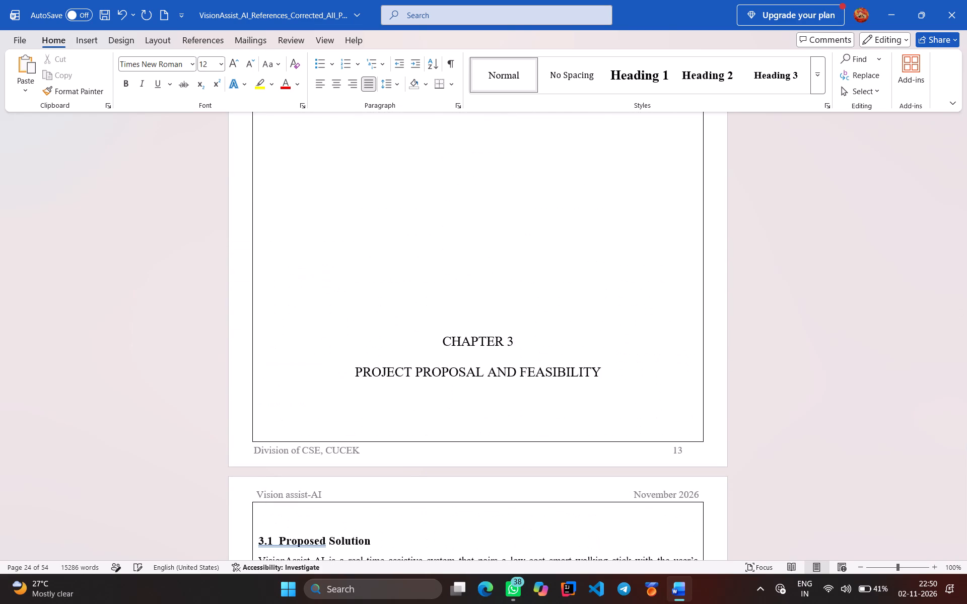
pyautogui.press('Return')
pyautogui.press('Return')
pyautogui.press('Return')
pyautogui.press('Return')
pyautogui.press('Return')
pyautogui.press('Return')
# Make the CHAPTER 3 heading and its title PROJECT PROPOSAL AND FEASIBILITY bold.
pyautogui.scroll(-1, 438, 349)
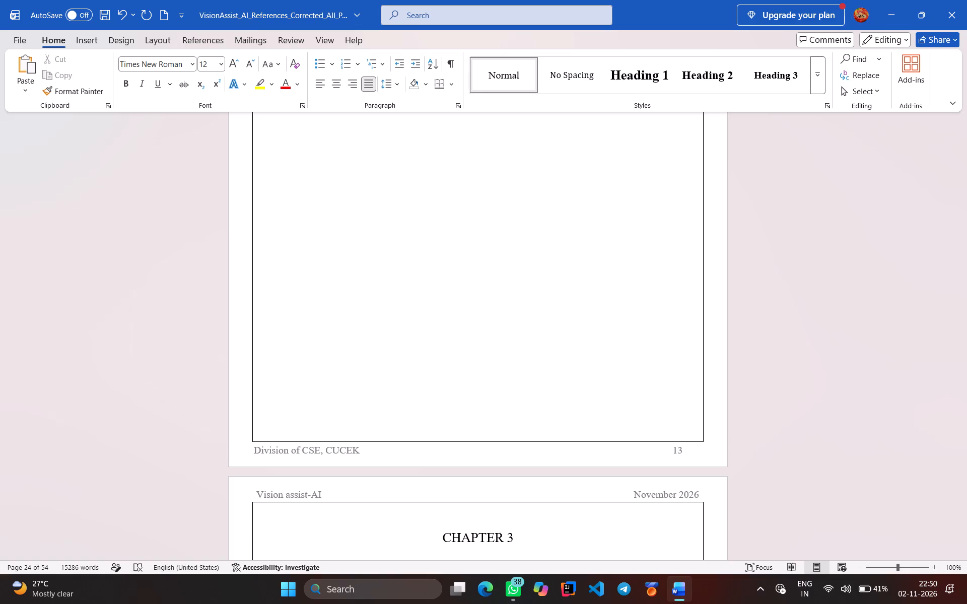
pyautogui.scroll(-1, 438, 349)
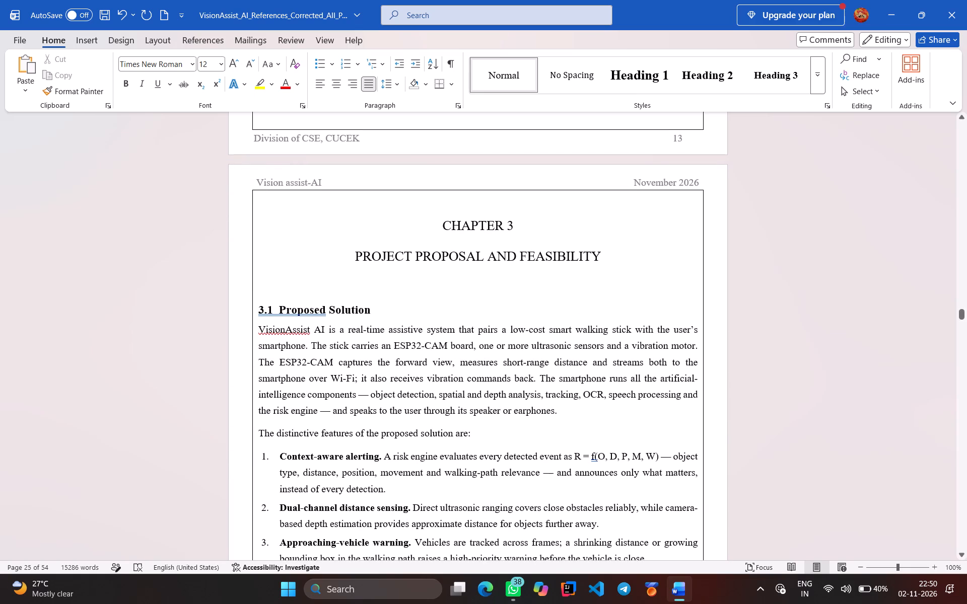
pyautogui.moveTo(442, 218); pyautogui.dragTo(584, 259)
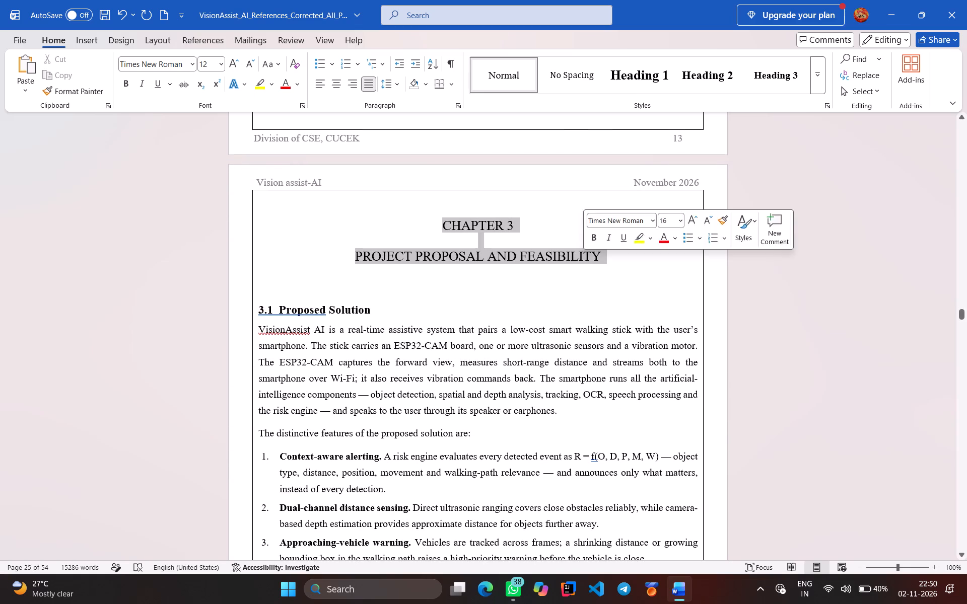
pyautogui.click(124, 78)
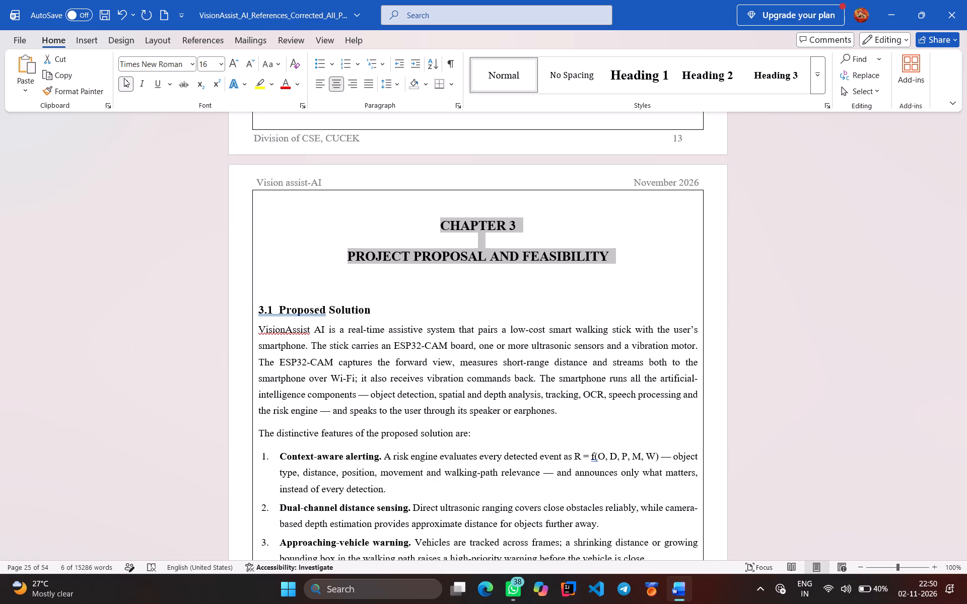
pyautogui.click(156, 299)
pyautogui.click(433, 303)
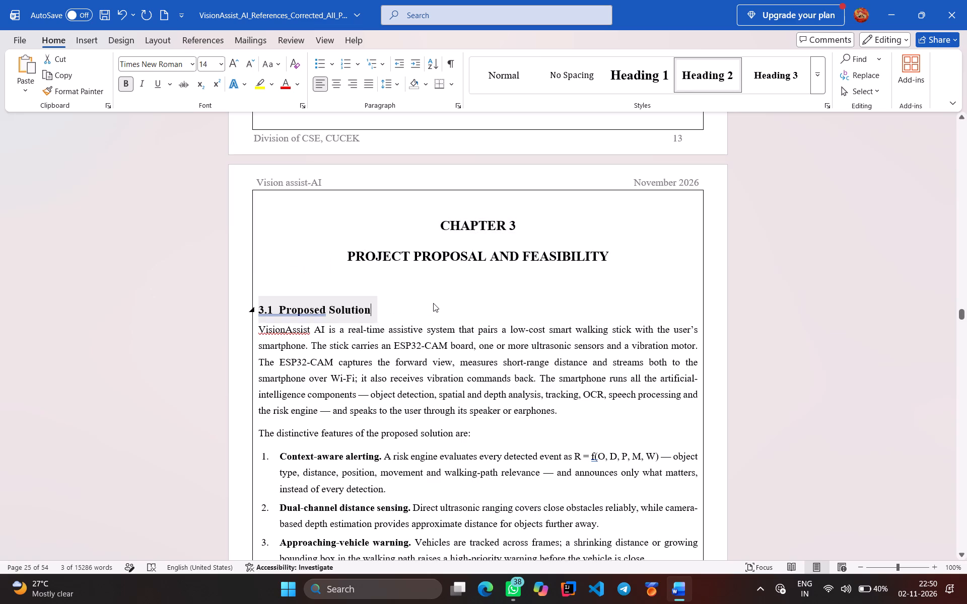
# Insert a blank line above the heading 3.3.5 M5 – Decision Module at the start of its page.
pyautogui.scroll(-3, 433, 303)
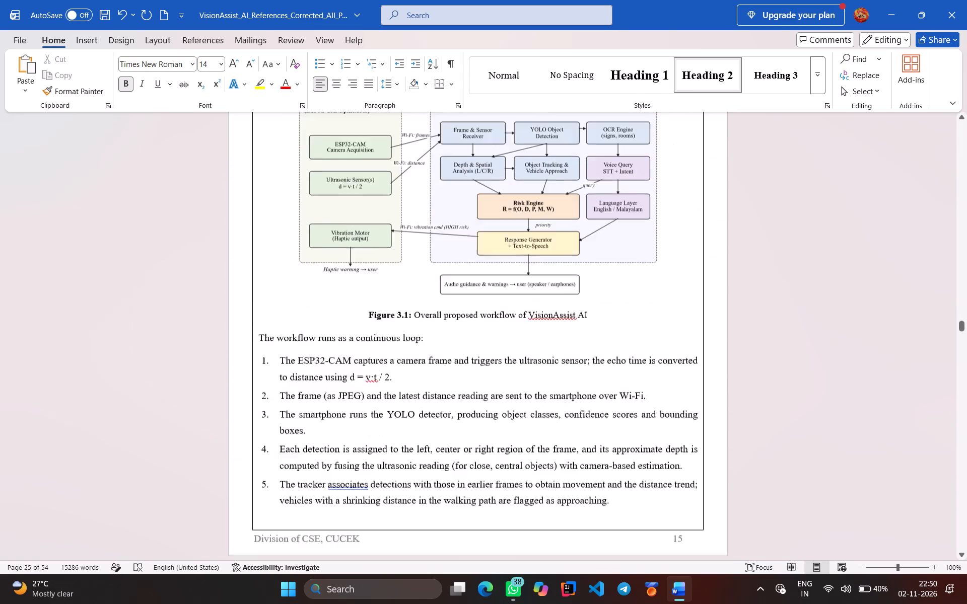
pyautogui.scroll(-4, 433, 303)
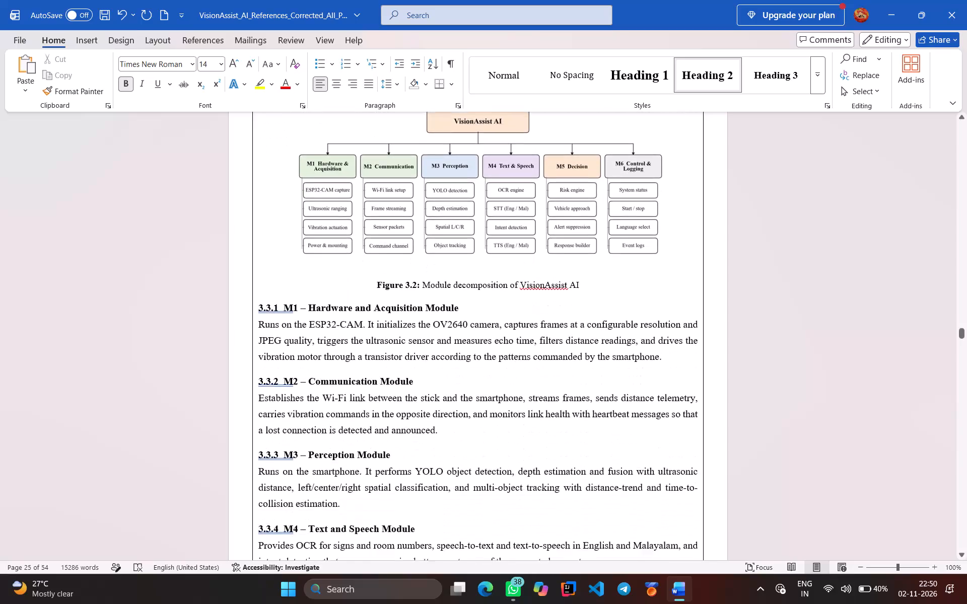
pyautogui.scroll(-2, 433, 303)
pyautogui.hscroll(2, 433, 303)
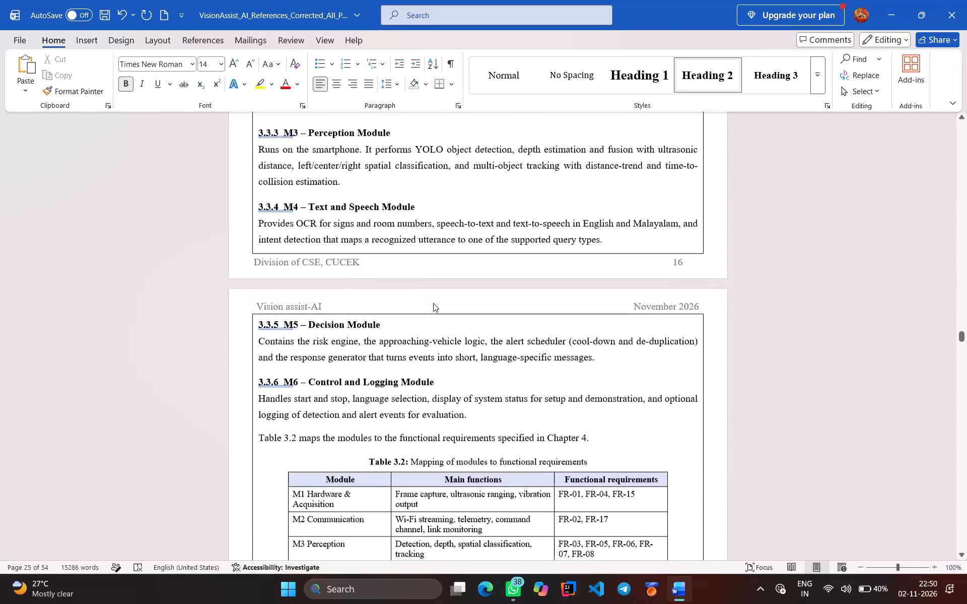
pyautogui.hscroll(1, 433, 303)
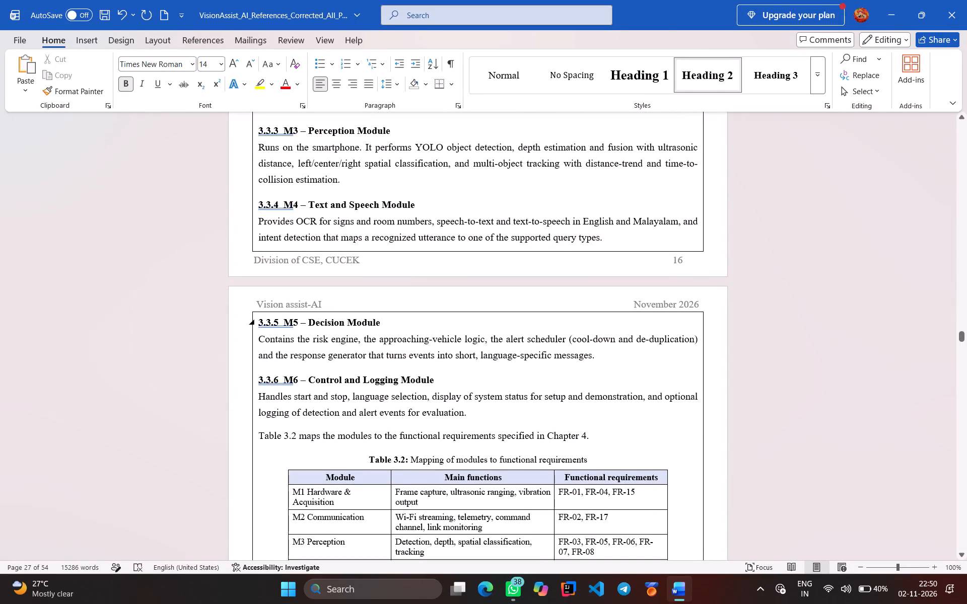
pyautogui.click(257, 324)
pyautogui.press('Return')
# Insert a blank line between the CHAPTER 4 heading and its title SOFTWARE REQUIREMENTS SPECIFICATION.
pyautogui.scroll(-1, 257, 324)
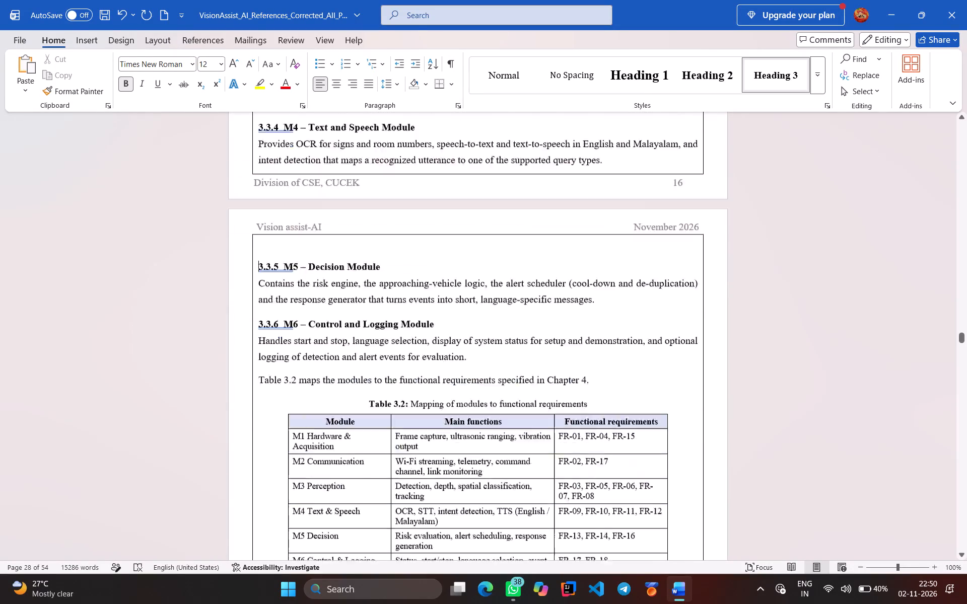
pyautogui.scroll(-2, 257, 324)
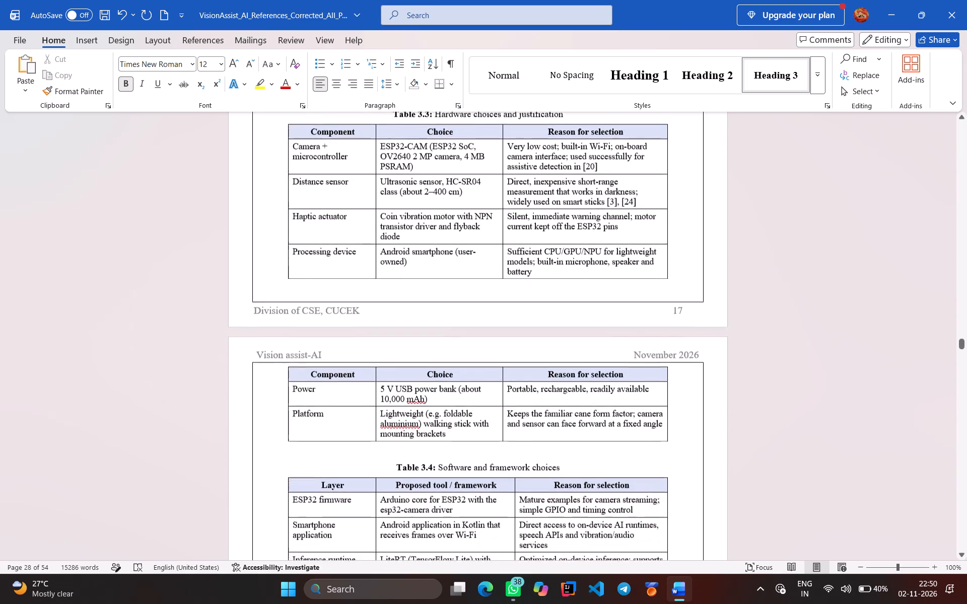
pyautogui.scroll(-3, 257, 324)
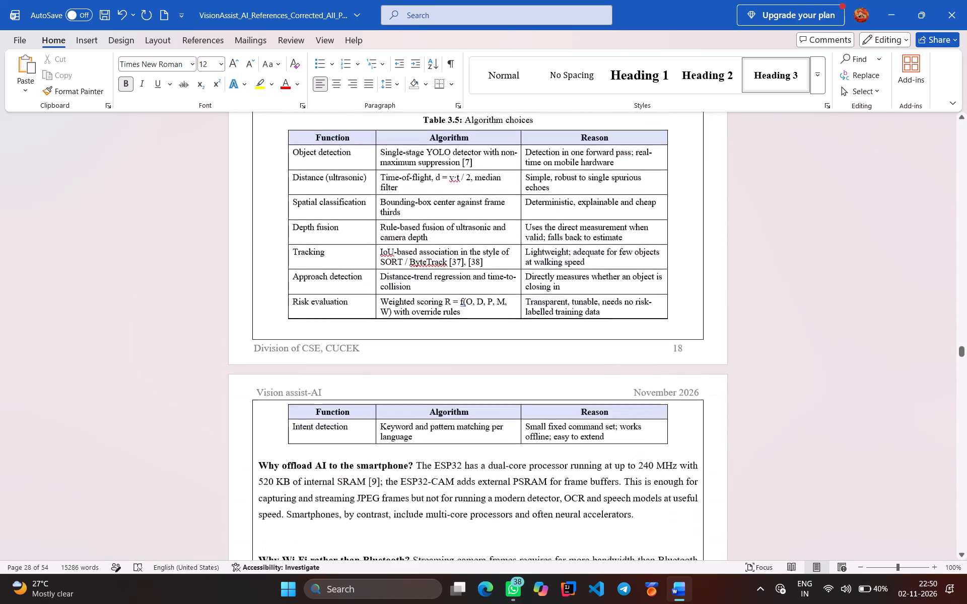
pyautogui.scroll(-3, 257, 324)
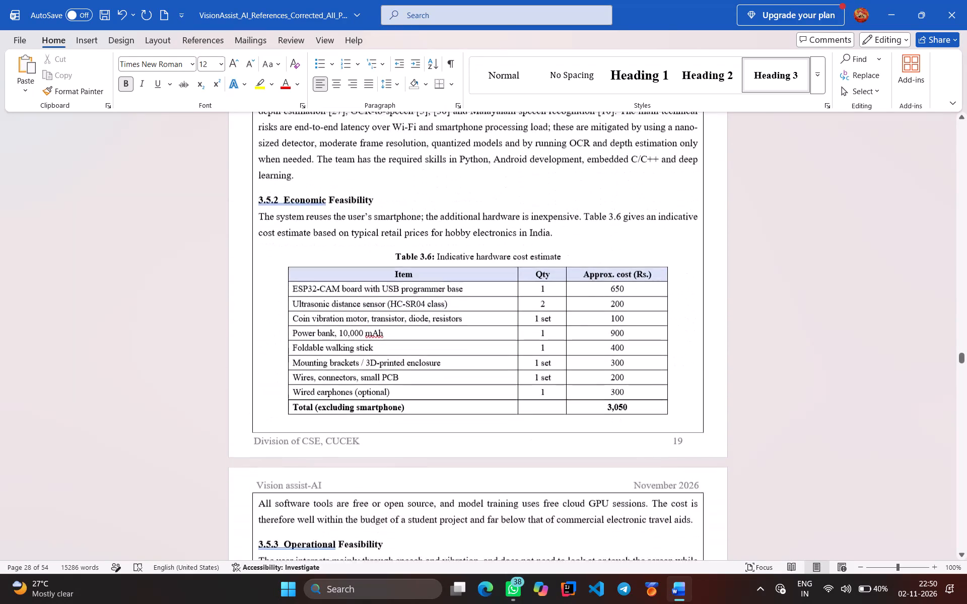
pyautogui.scroll(-2, 257, 324)
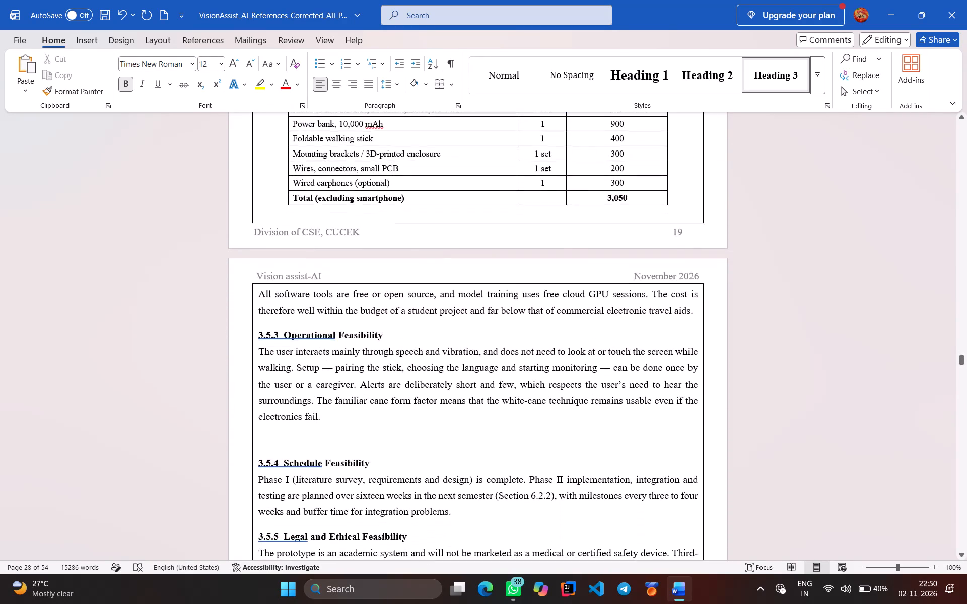
pyautogui.scroll(-1, 257, 324)
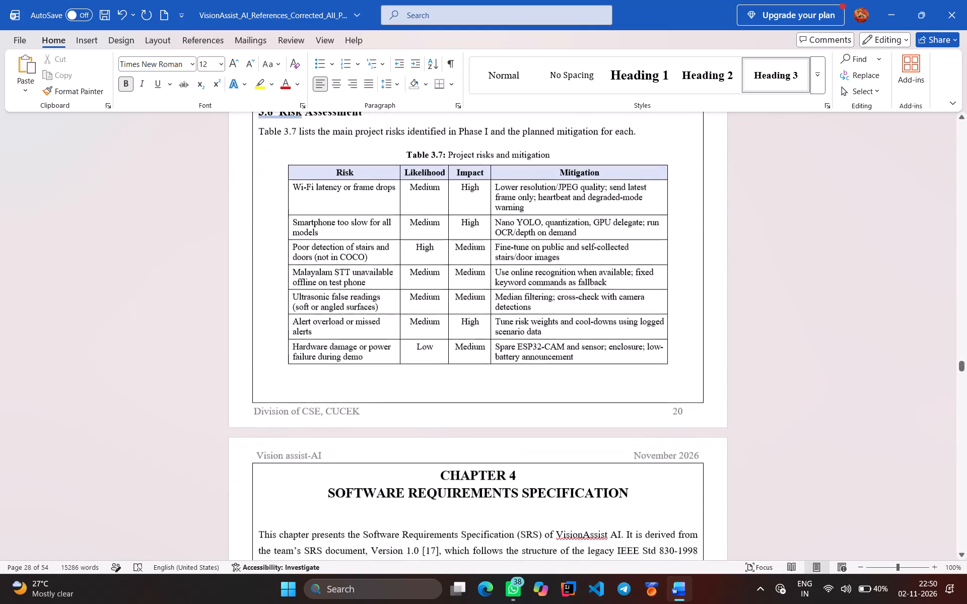
pyautogui.scroll(-2, 257, 324)
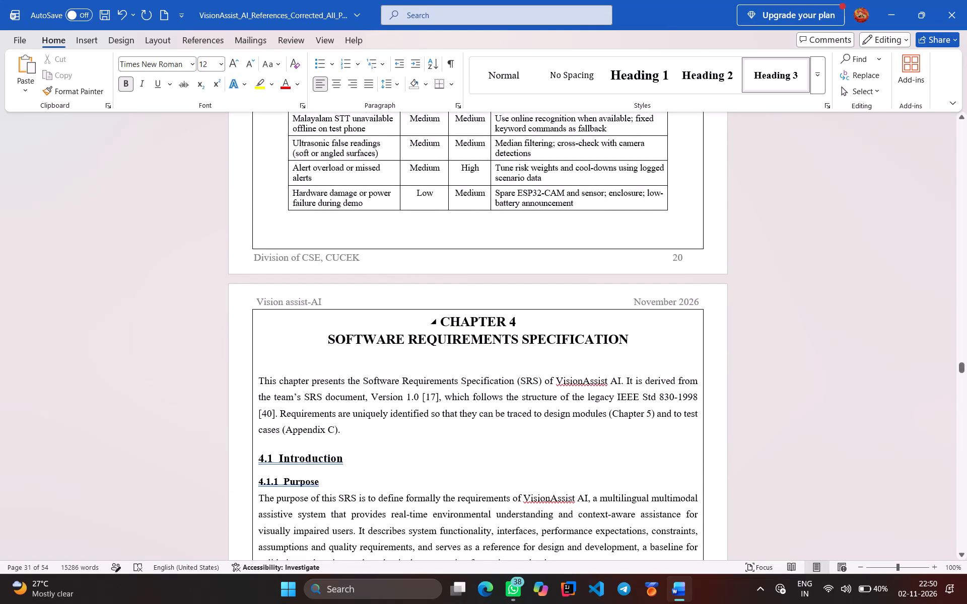
pyautogui.click(325, 333)
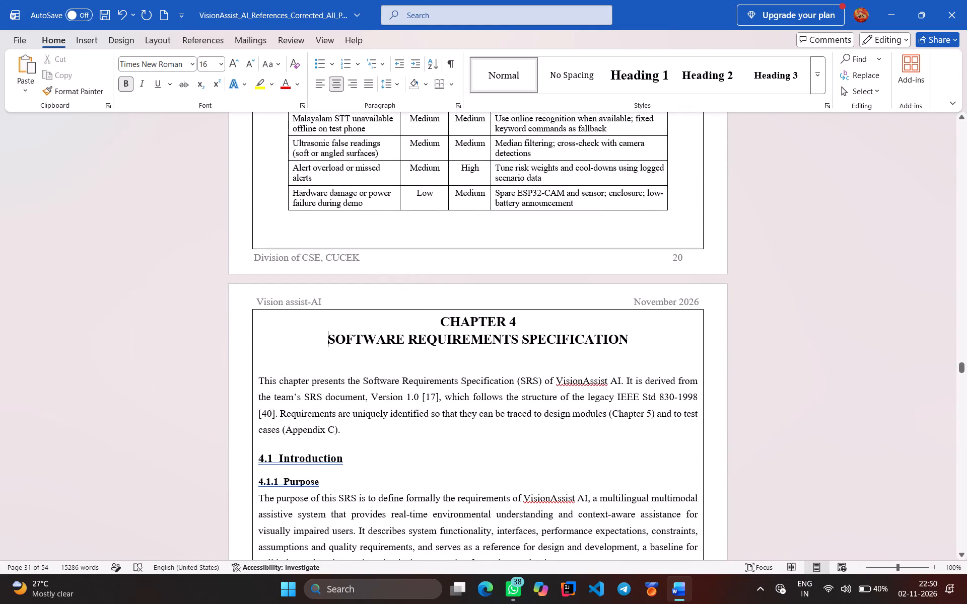
pyautogui.press('Return')
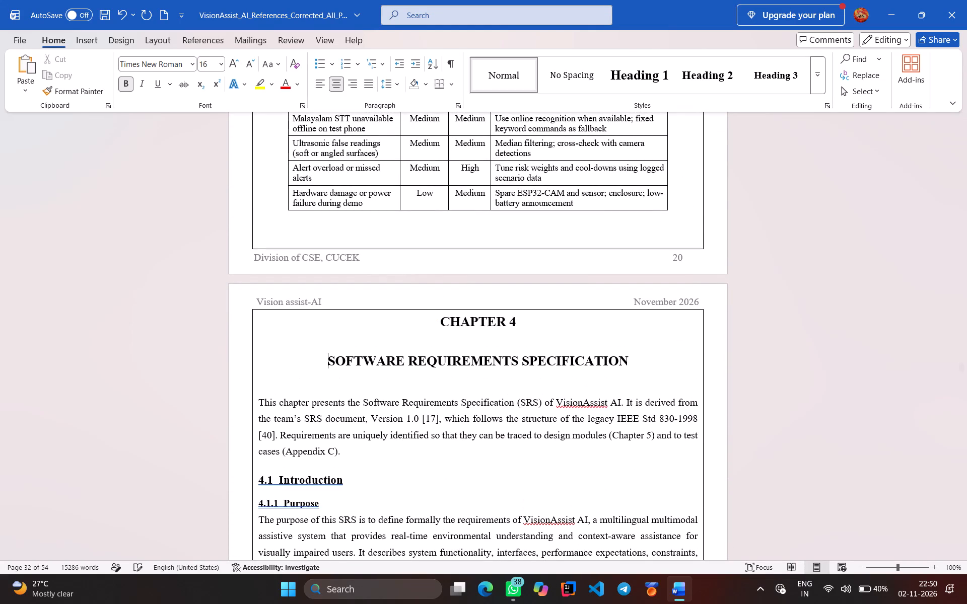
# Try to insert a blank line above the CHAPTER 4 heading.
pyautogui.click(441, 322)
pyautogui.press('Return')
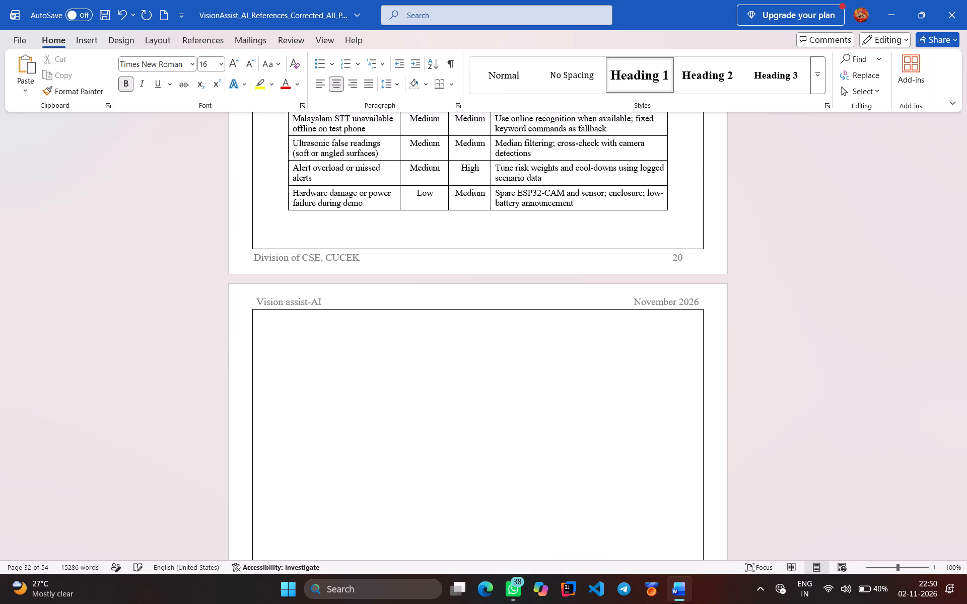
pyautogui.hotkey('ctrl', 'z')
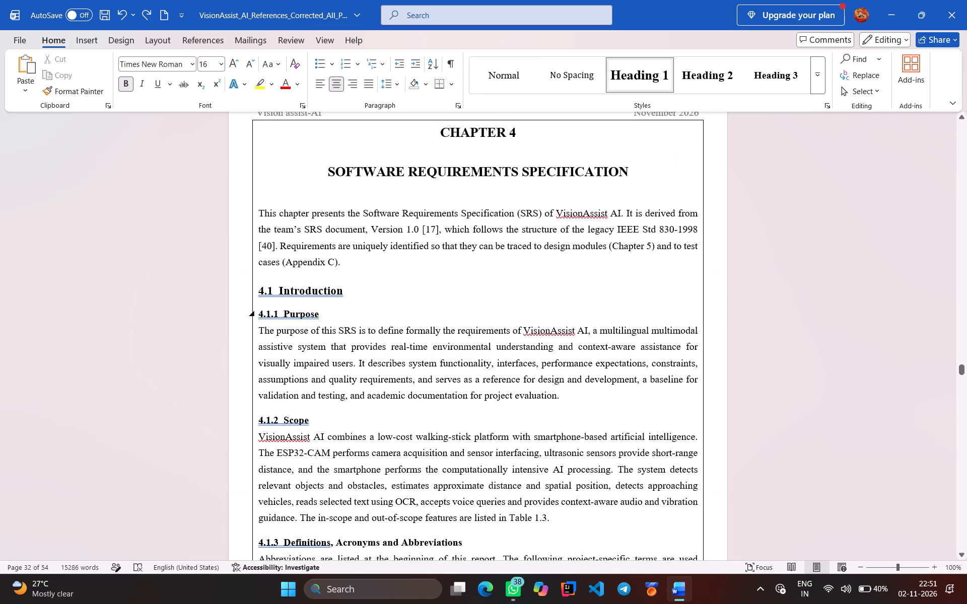
# Delete the CHAPTER 4 heading and retype it as CHAPTER 4 directly above the chapter title, with a blank line above it.
pyautogui.scroll(1, 441, 322)
pyautogui.moveTo(522, 255); pyautogui.dragTo(429, 244)
pyautogui.press('Delete')
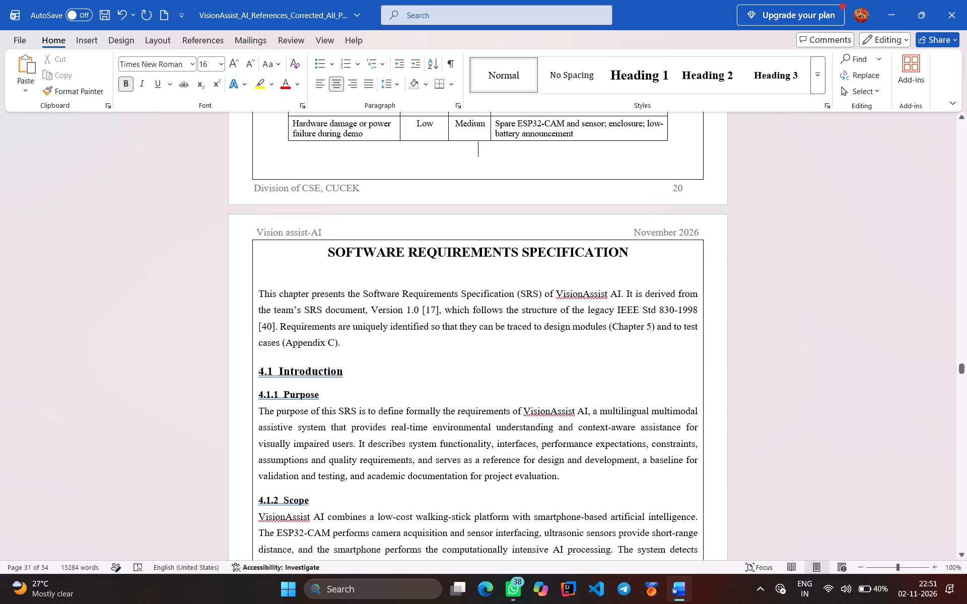
pyautogui.press('Return')
pyautogui.press('Return')
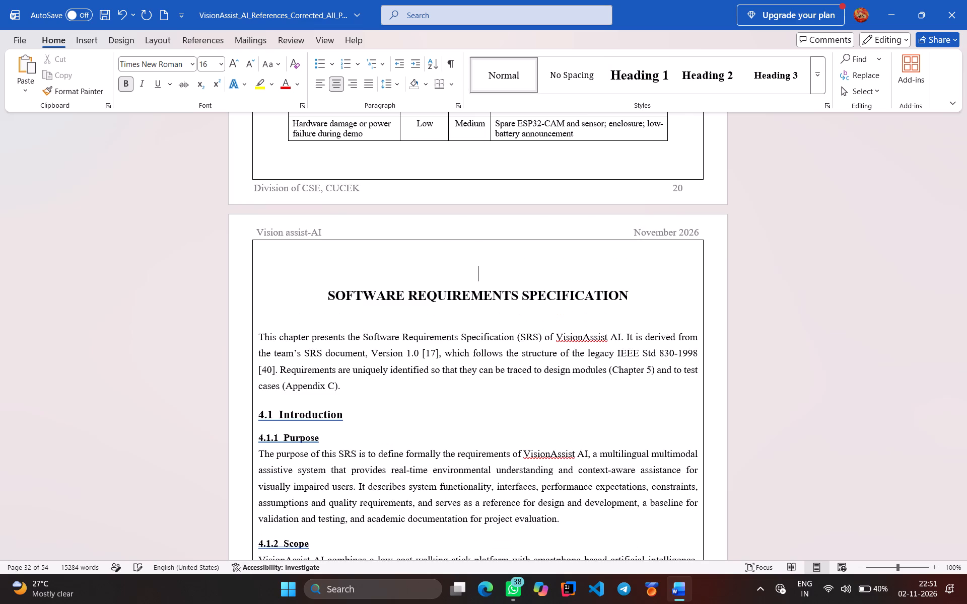
pyautogui.write('CHAPTER')
pyautogui.press('space')
pyautogui.write('4')
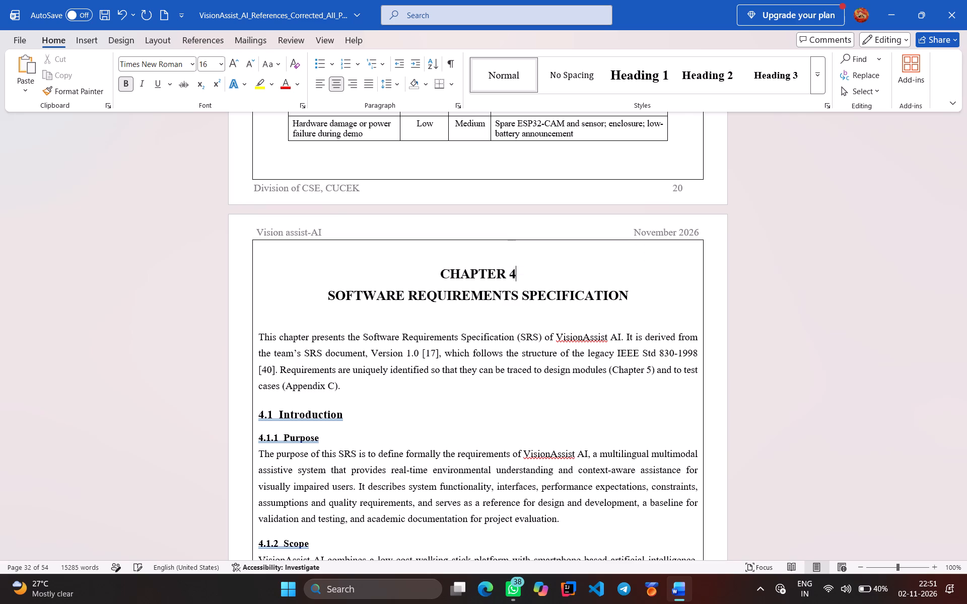
pyautogui.click(739, 292)
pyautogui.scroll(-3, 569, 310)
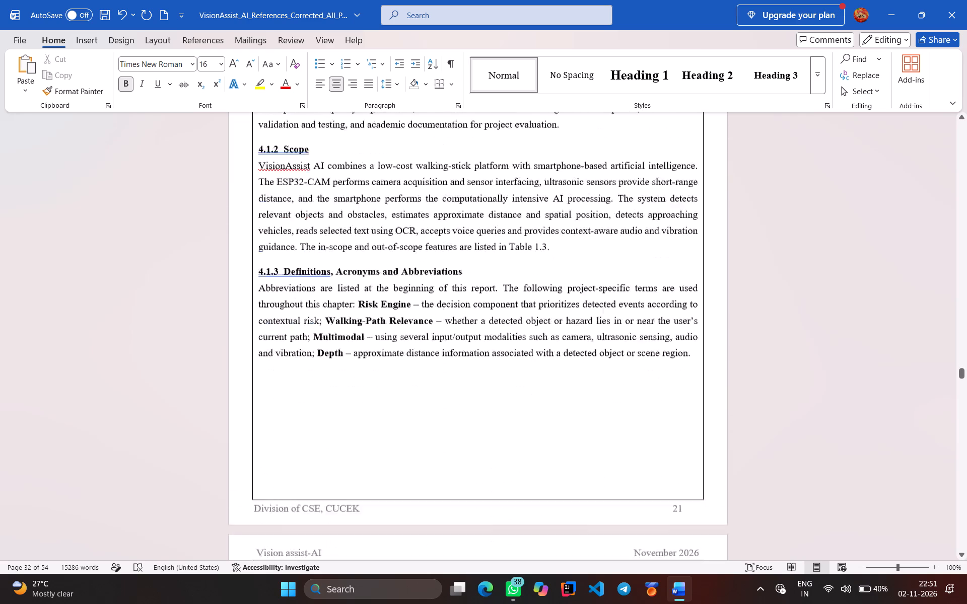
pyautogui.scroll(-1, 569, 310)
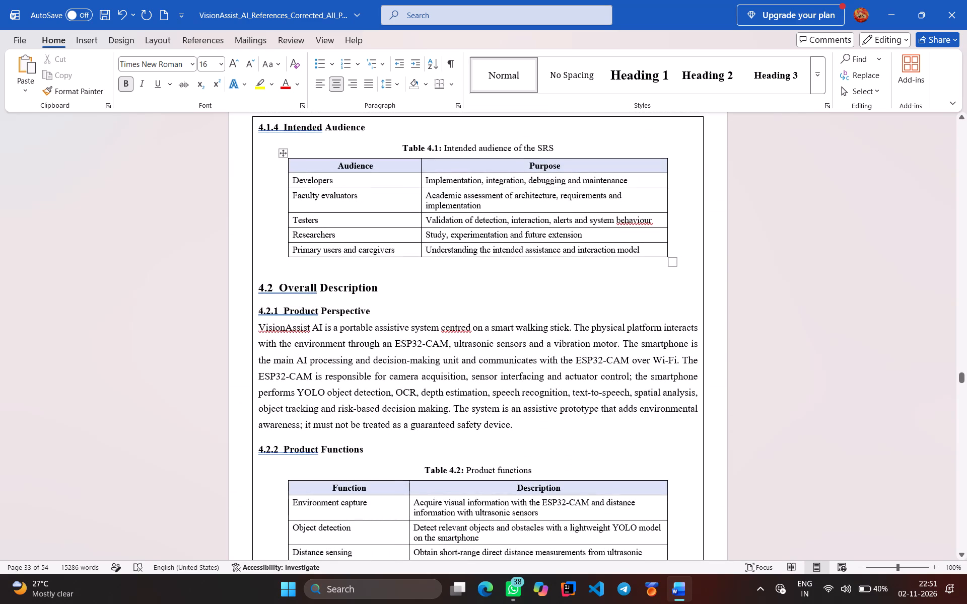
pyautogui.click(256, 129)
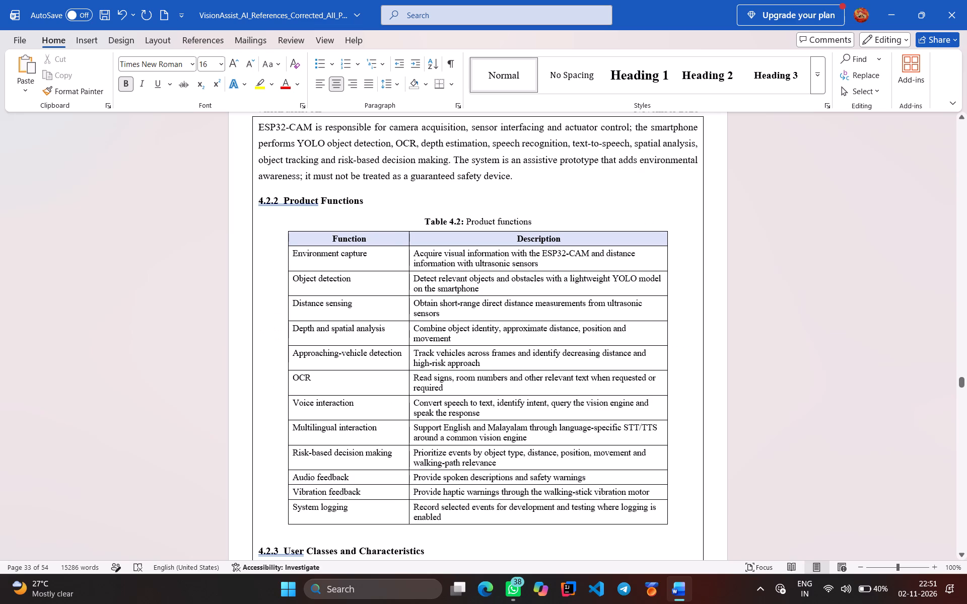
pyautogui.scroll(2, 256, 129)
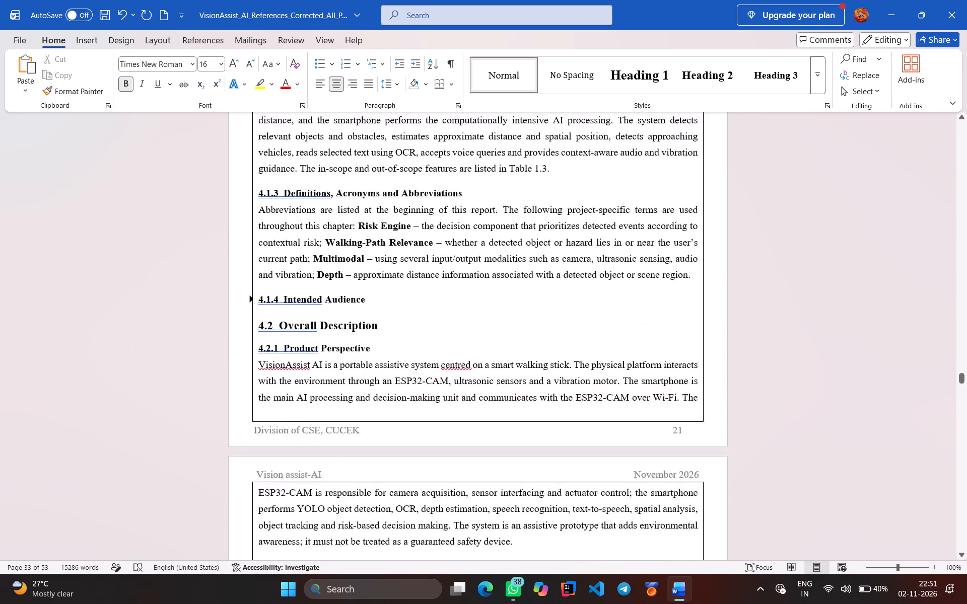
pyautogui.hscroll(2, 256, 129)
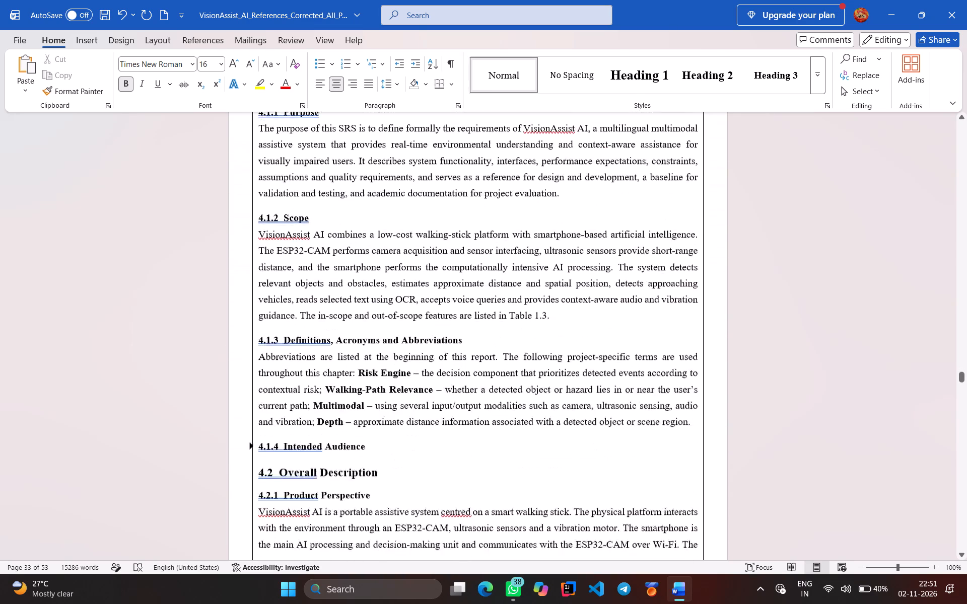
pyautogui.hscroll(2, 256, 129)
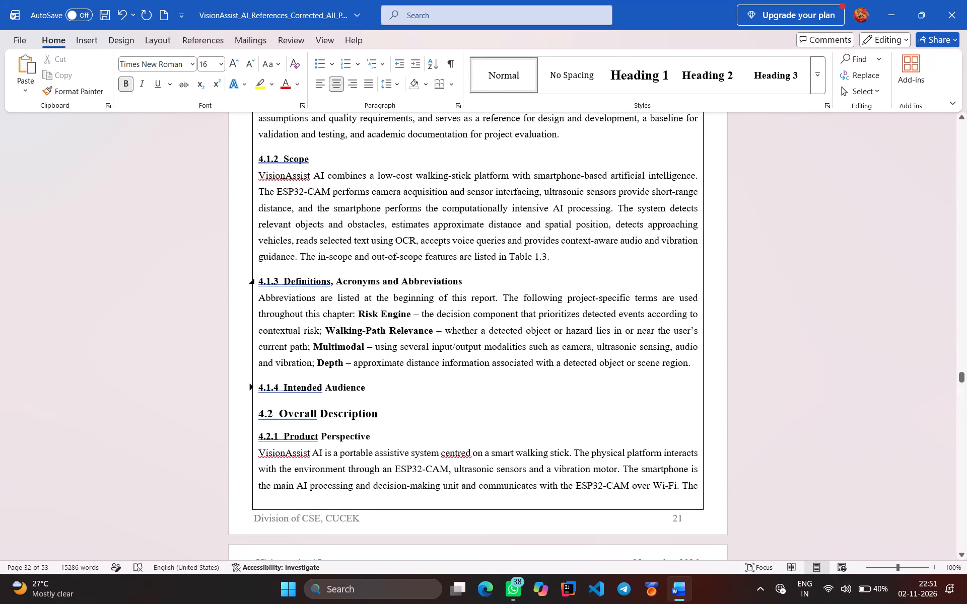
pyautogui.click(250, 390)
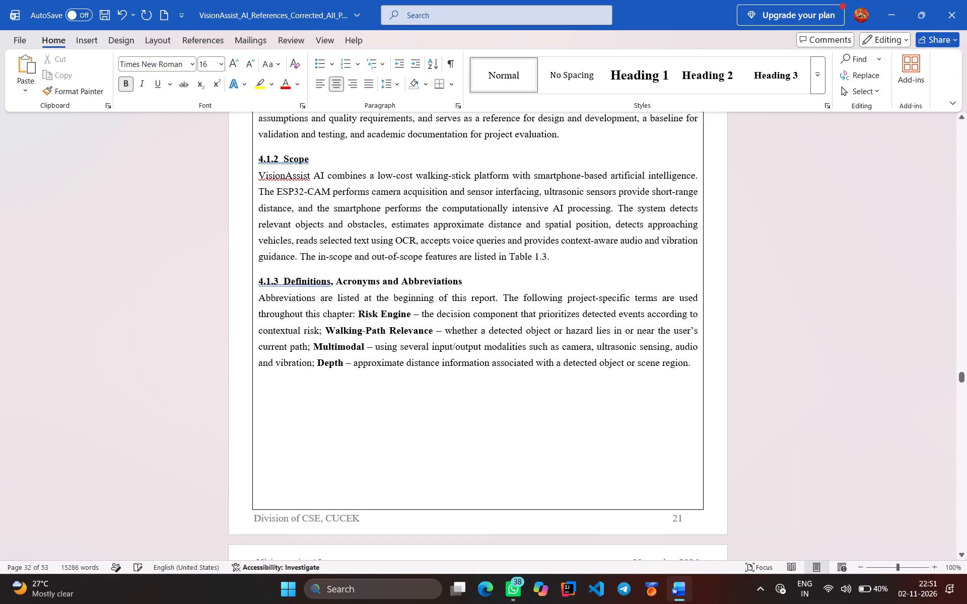
# Insert a blank line above the heading 4.1.4 Intended Audience at the start of its page.
pyautogui.scroll(-1, 374, 417)
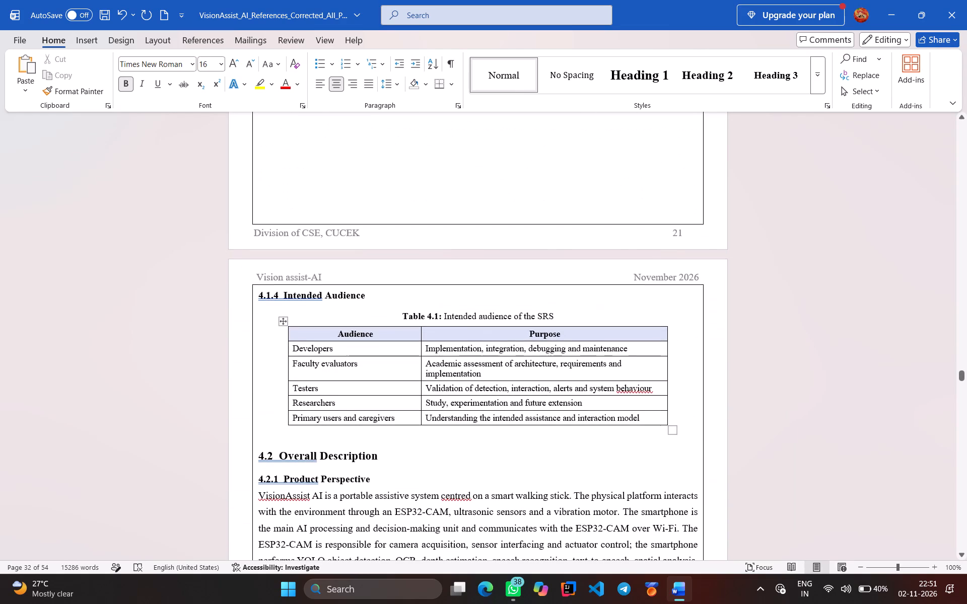
pyautogui.click(259, 297)
pyautogui.press('Return')
# Insert a blank line above the heading 4.2.6 User Documentation at the start of its page.
pyautogui.scroll(-1, 259, 297)
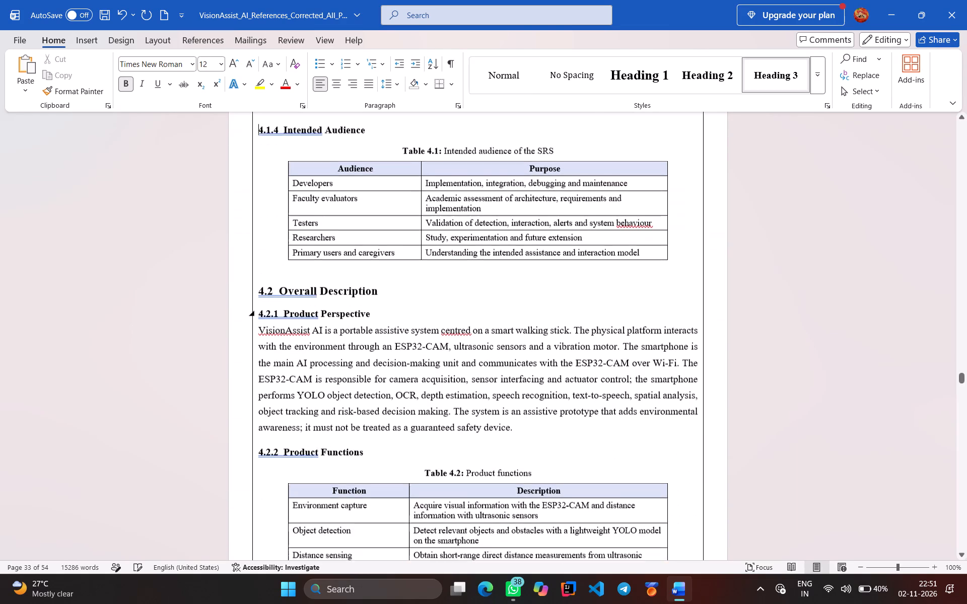
pyautogui.scroll(-2, 259, 297)
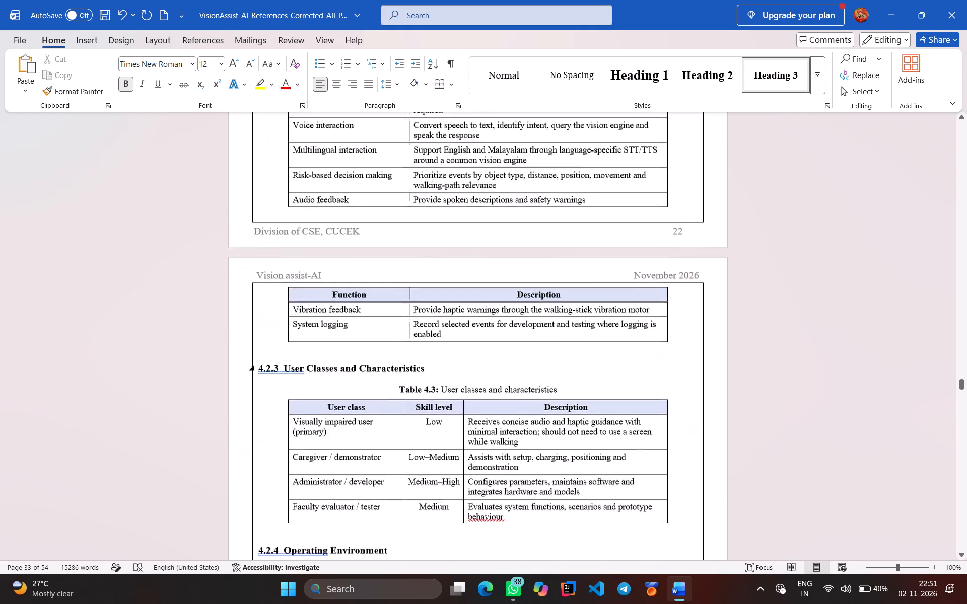
pyautogui.scroll(-3, 259, 297)
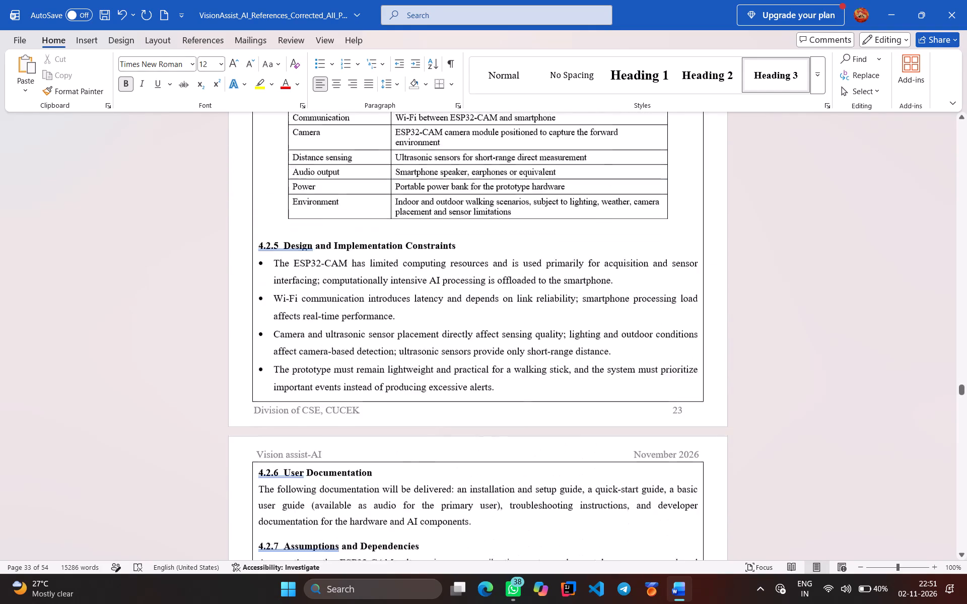
pyautogui.scroll(-2, 259, 297)
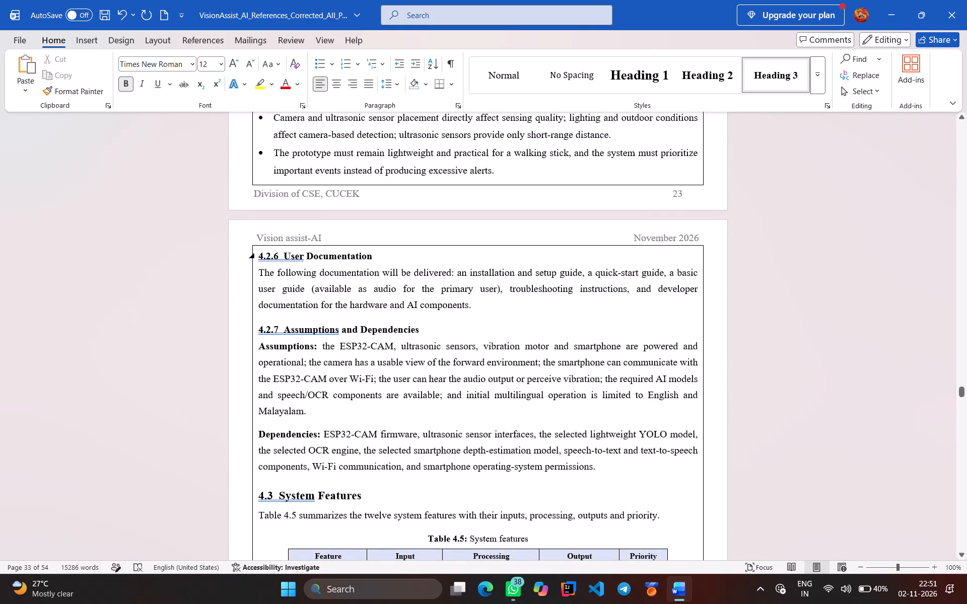
pyautogui.click(259, 256)
pyautogui.press('Return')
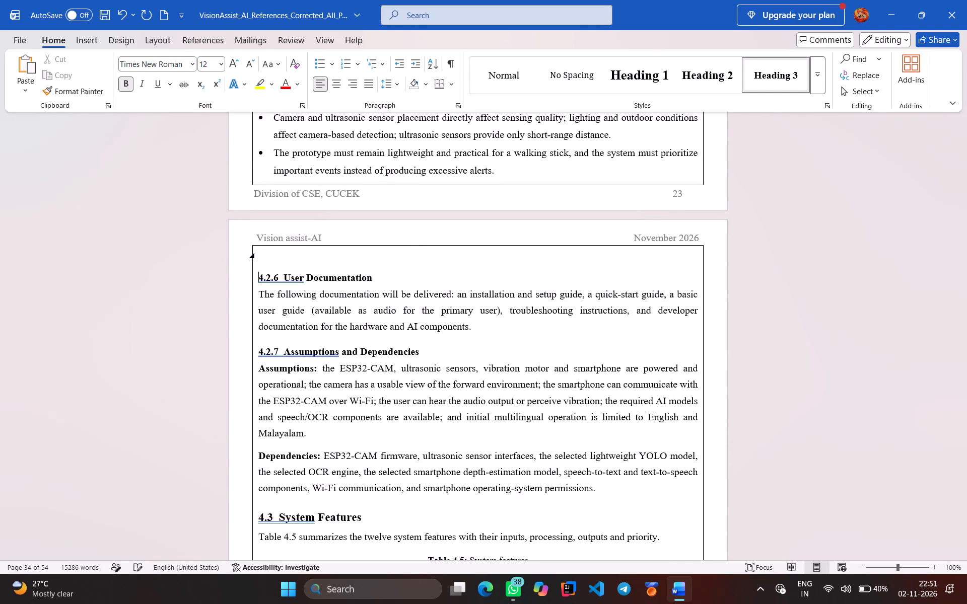
# Insert a blank line above the heading 4.5.3 Software Interfaces at the start of its page.
pyautogui.scroll(-4, 259, 256)
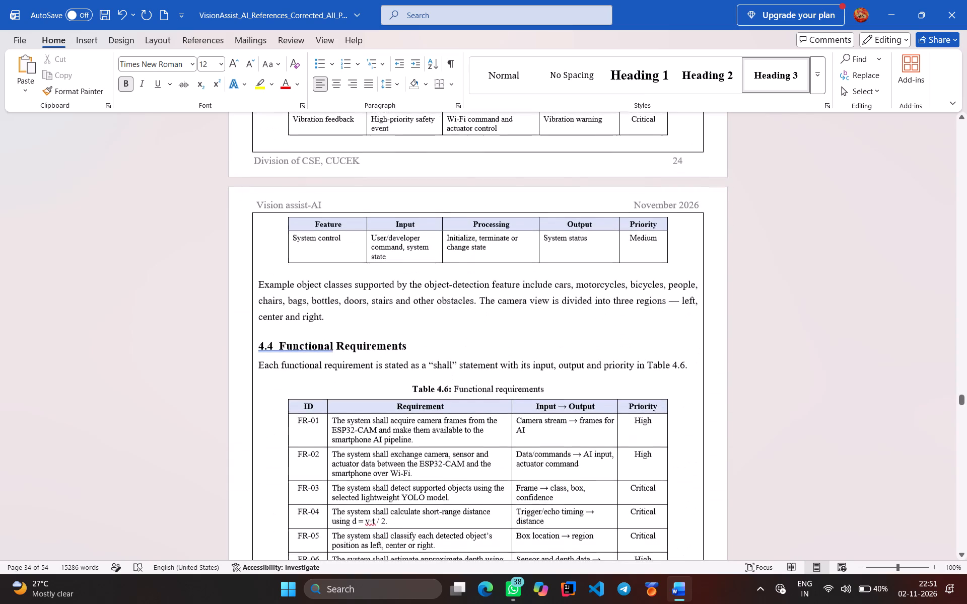
pyautogui.scroll(-1, 259, 256)
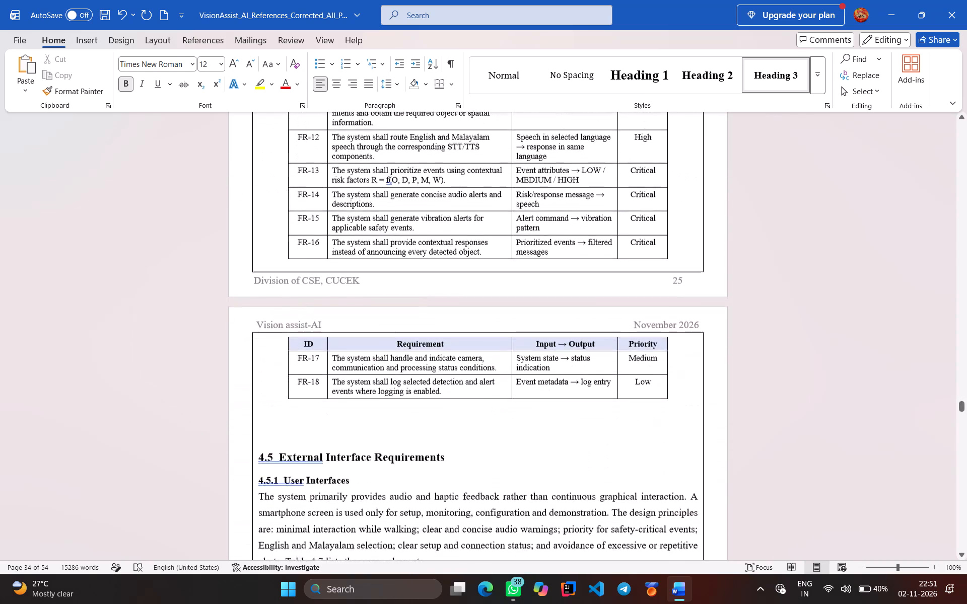
pyautogui.scroll(-2, 259, 256)
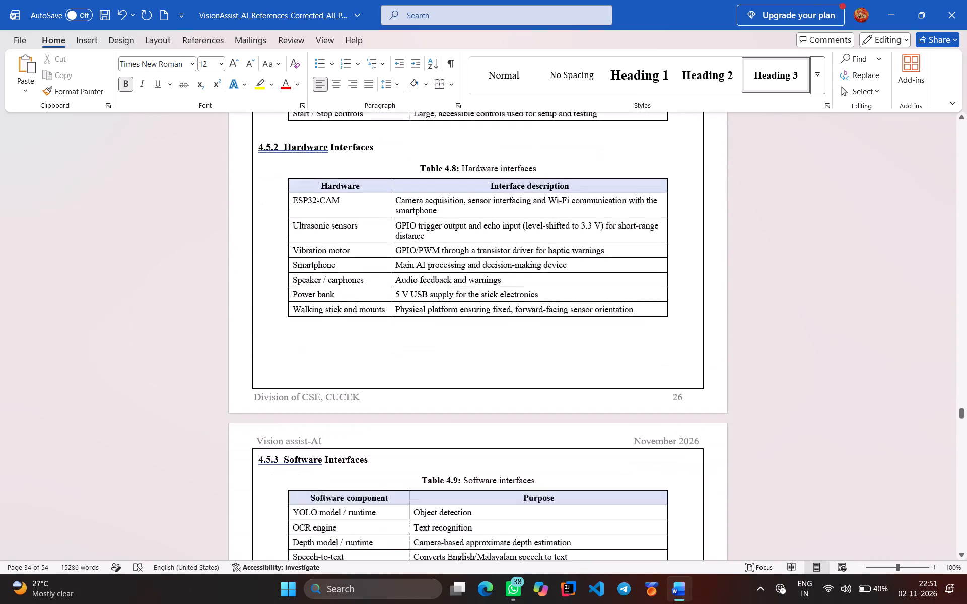
pyautogui.scroll(-1, 259, 256)
pyautogui.click(258, 379)
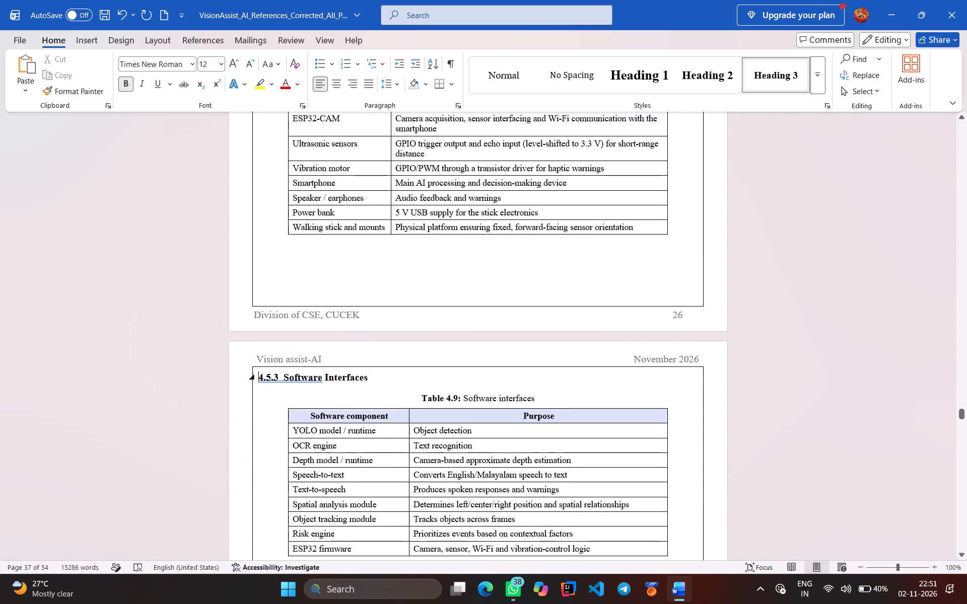
pyautogui.press('Return')
# Insert a blank line above the heading 4.8 Requirements Traceability Matrix at the start of its page.
pyautogui.scroll(-2, 258, 379)
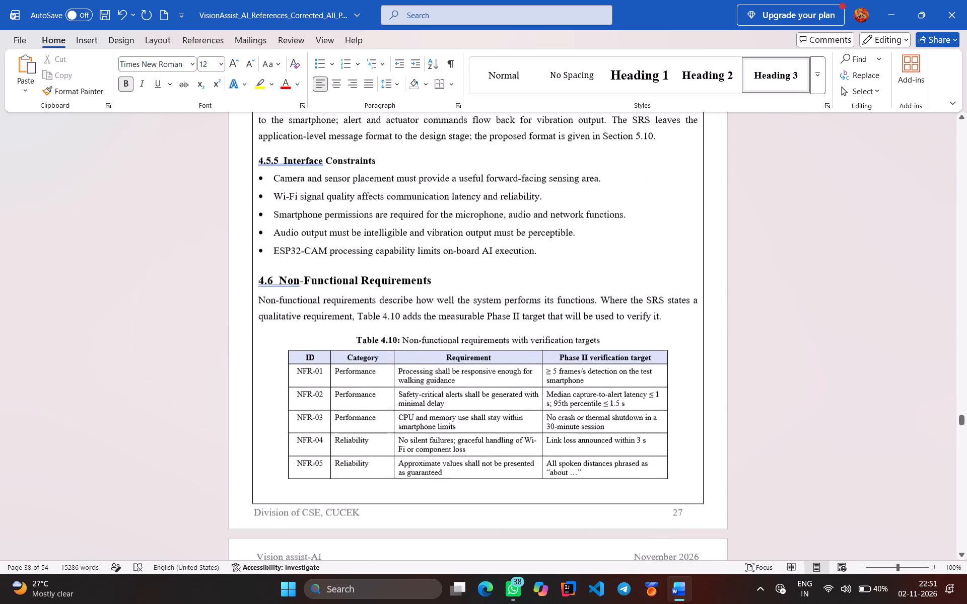
pyautogui.scroll(-3, 258, 379)
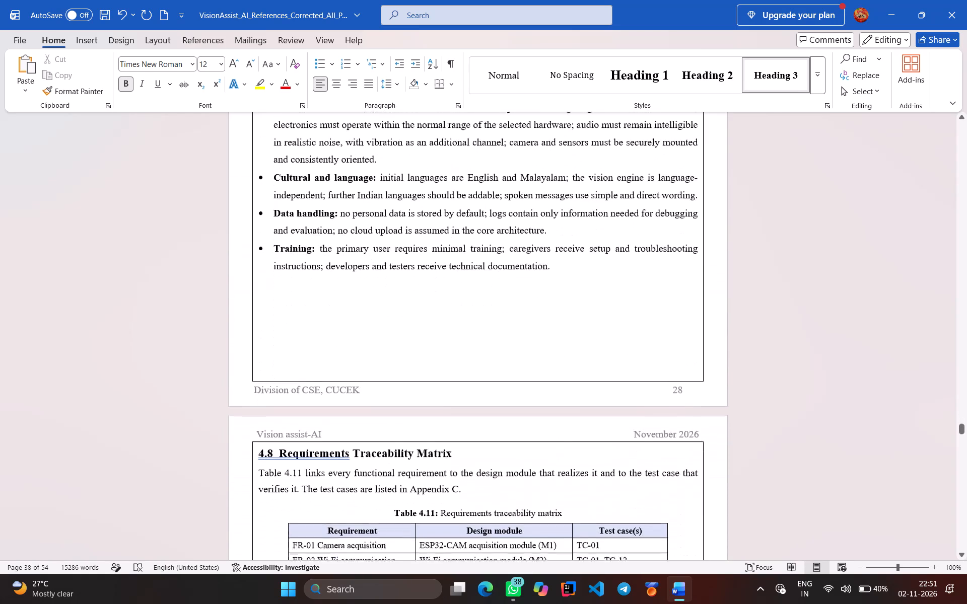
pyautogui.scroll(-1, 258, 379)
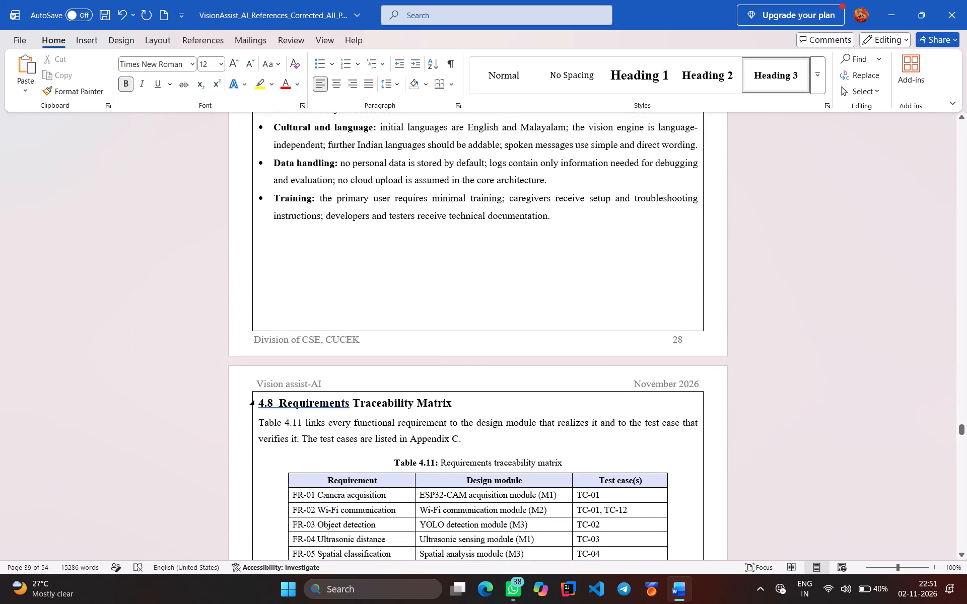
pyautogui.click(259, 402)
pyautogui.press('Return')
# Insert a blank line above the heading 5.1 Design Overview, below the Chapter 5 title.
pyautogui.scroll(-2, 259, 402)
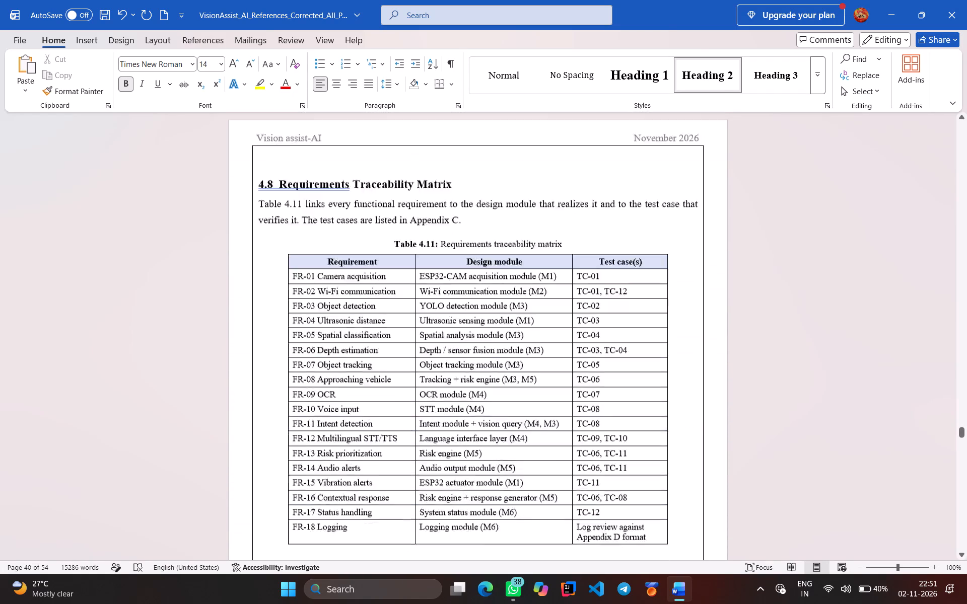
pyautogui.scroll(-3, 259, 402)
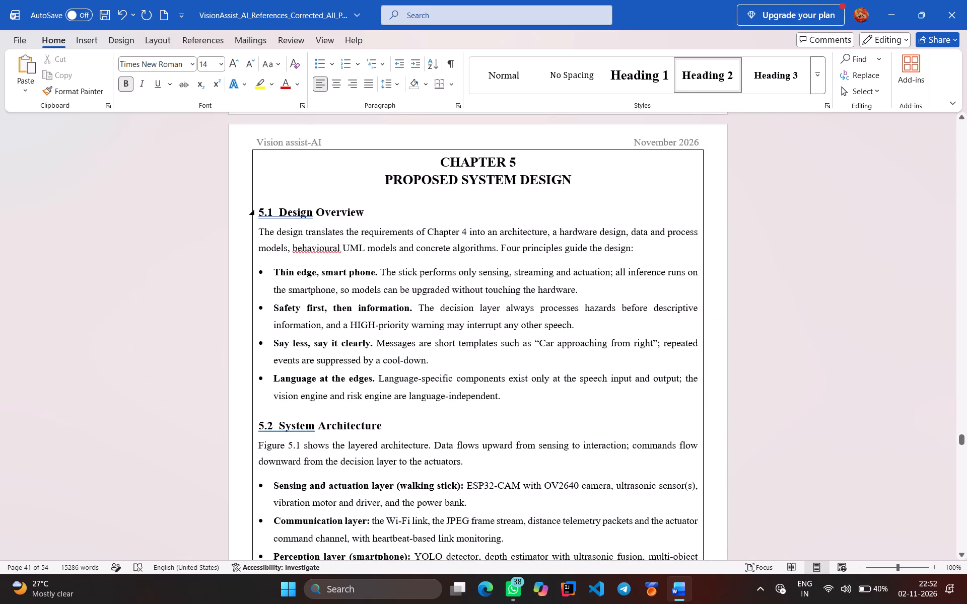
pyautogui.click(257, 210)
pyautogui.press('Return')
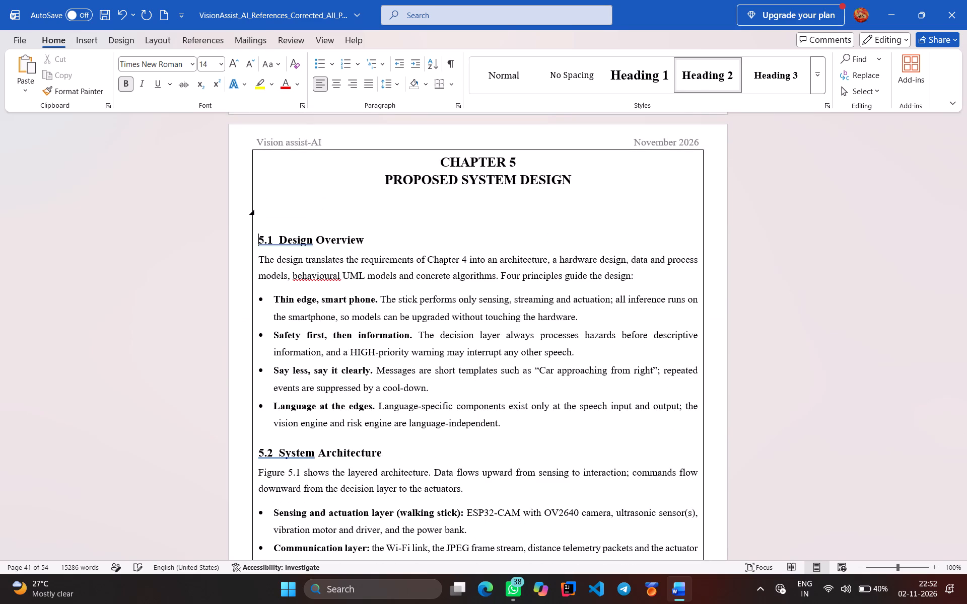
# Delete the CHAPTER 5 heading and retype it as CHAPTER 5 directly above PROPOSED SYSTEM DESIGN on a new page, with a blank line above it.
pyautogui.click(382, 186)
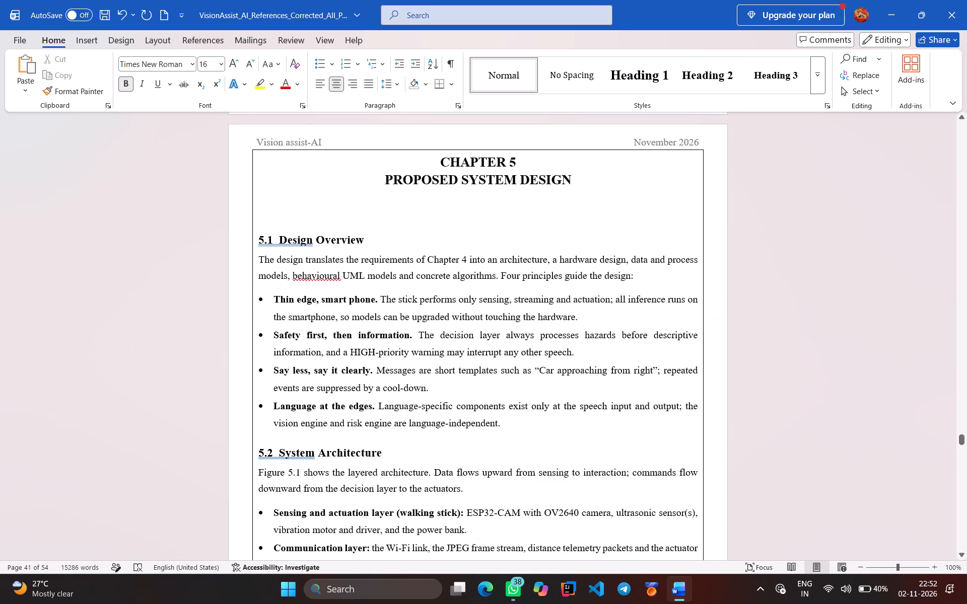
pyautogui.press('Return')
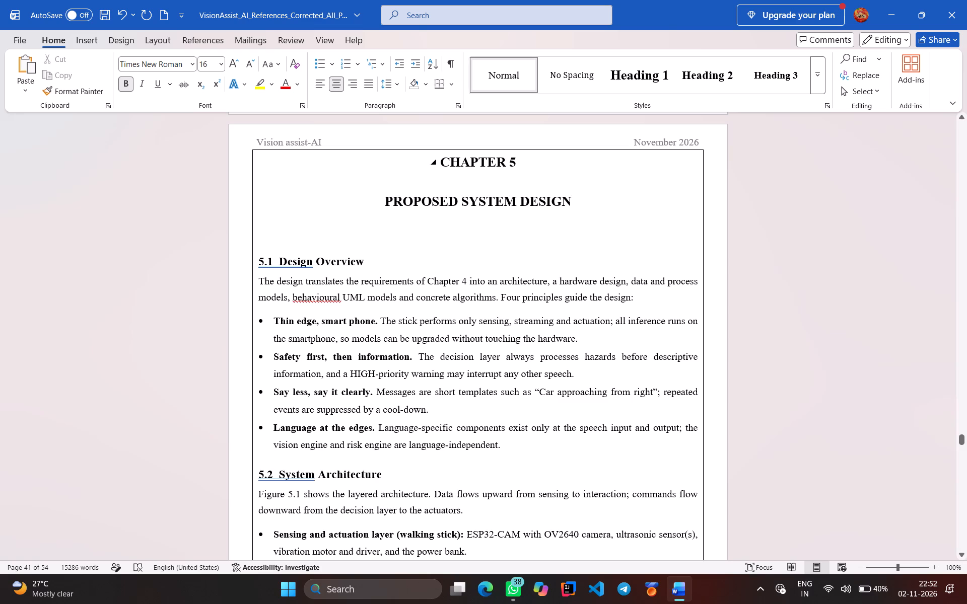
pyautogui.moveTo(441, 161); pyautogui.dragTo(531, 167)
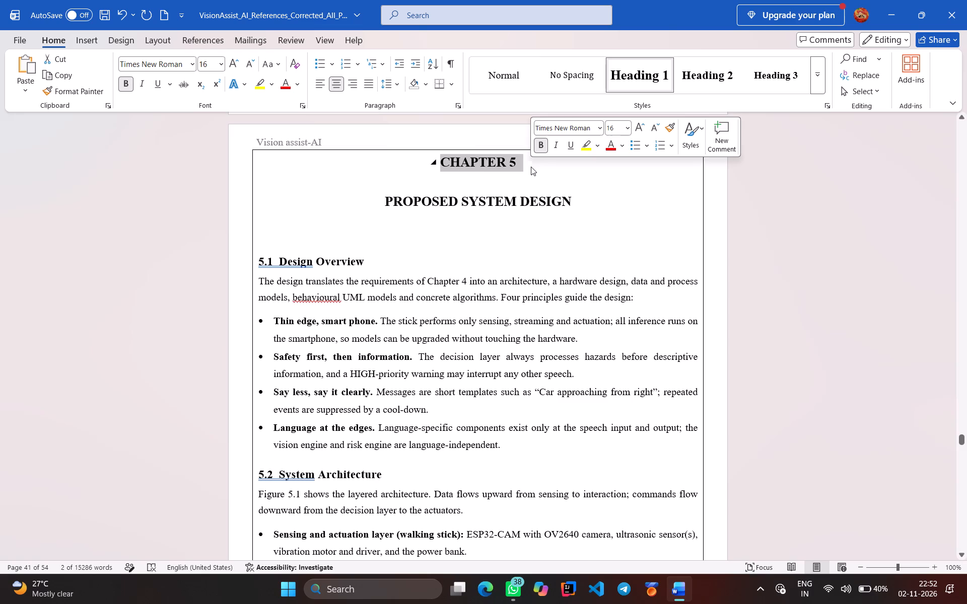
pyautogui.press('Delete')
pyautogui.press('Return')
pyautogui.press('Return')
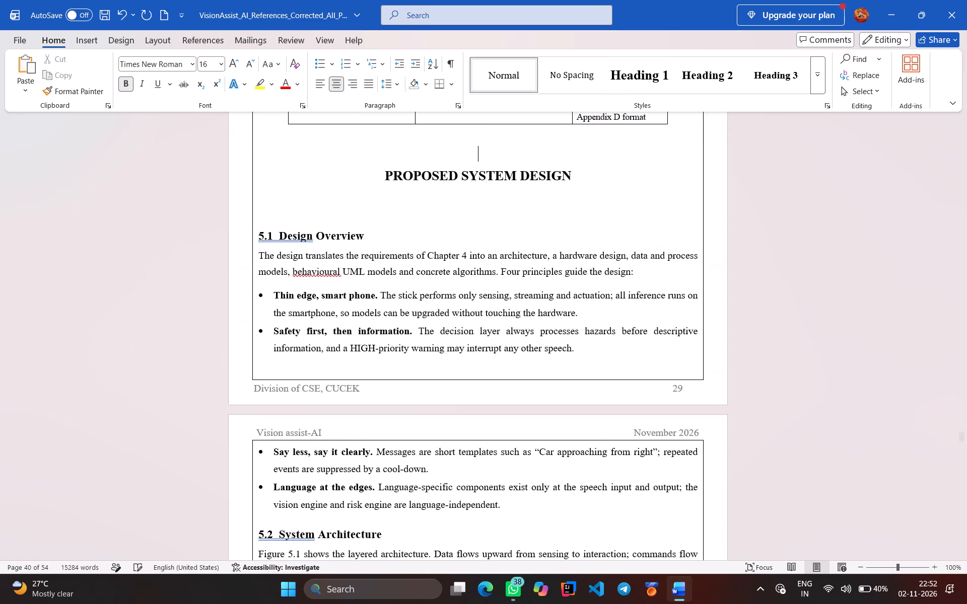
pyautogui.press('Return')
pyautogui.press('Return')
pyautogui.press('Return')
pyautogui.press('Return')
pyautogui.press('Return')
pyautogui.press('Return')
pyautogui.press('Return')
pyautogui.press('Return')
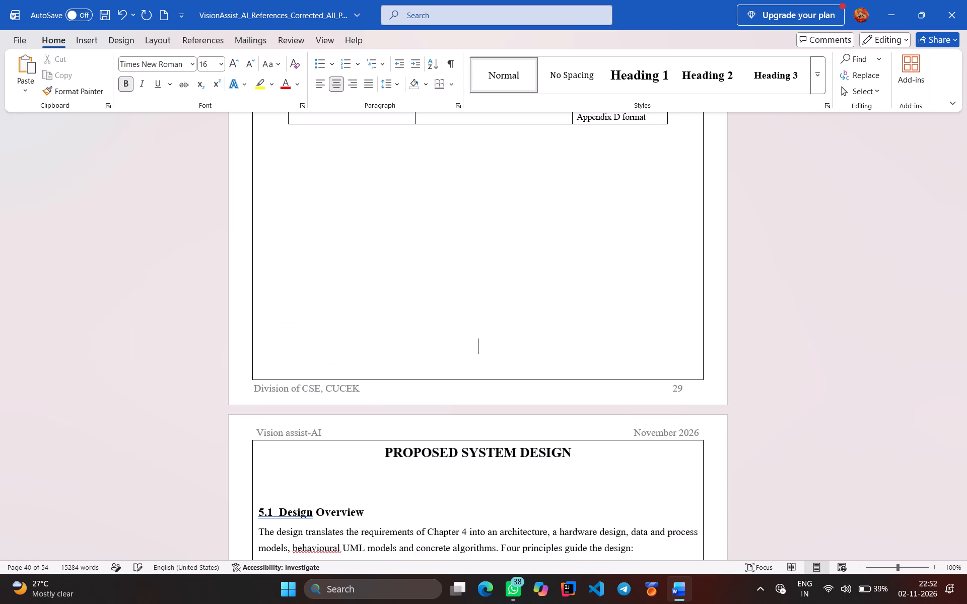
pyautogui.press('Return')
pyautogui.press('Return')
pyautogui.write('CHAPTER 5')
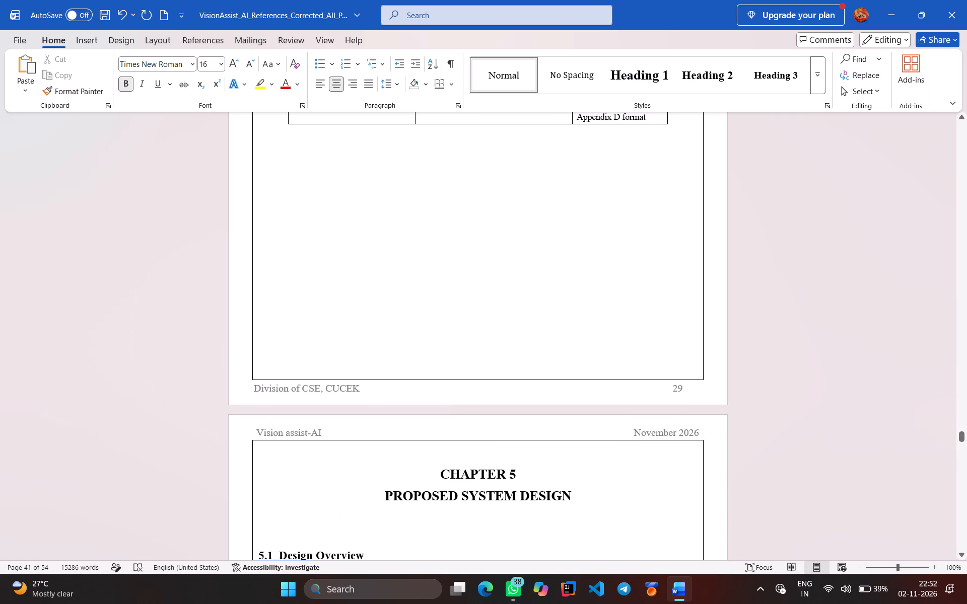
# Examine the Chapter 5 pages, from the design overview through the use case tables and sequence diagram, up to the start of Chapter 6.
pyautogui.scroll(-2, 666, 186)
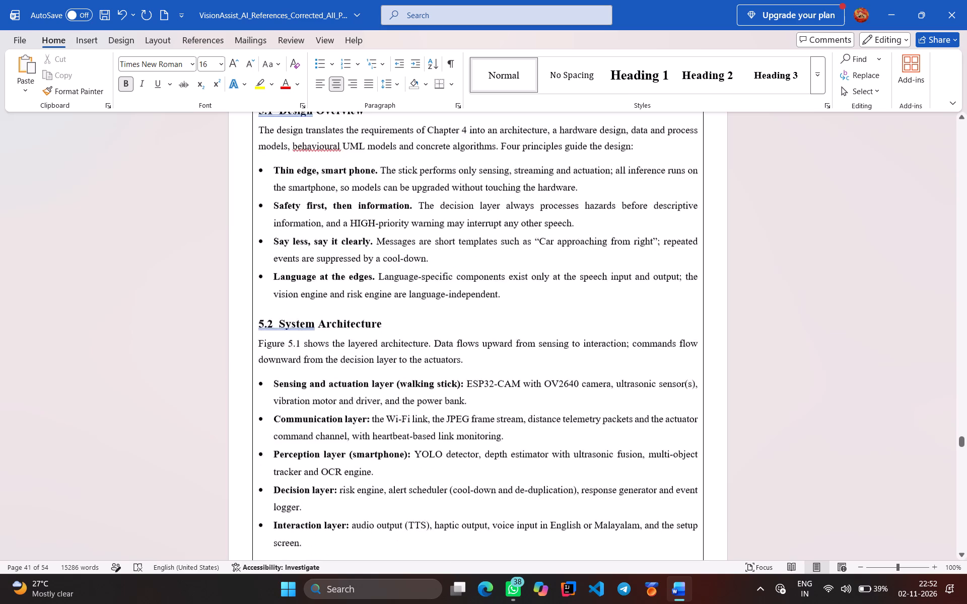
pyautogui.scroll(-2, 666, 186)
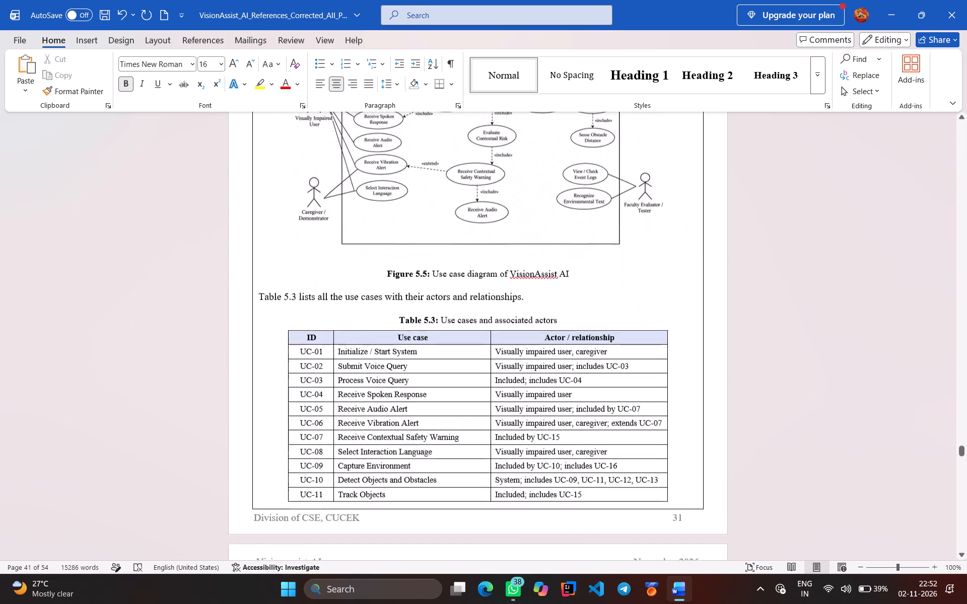
pyautogui.scroll(-1, 666, 186)
pyautogui.scroll(2, 666, 186)
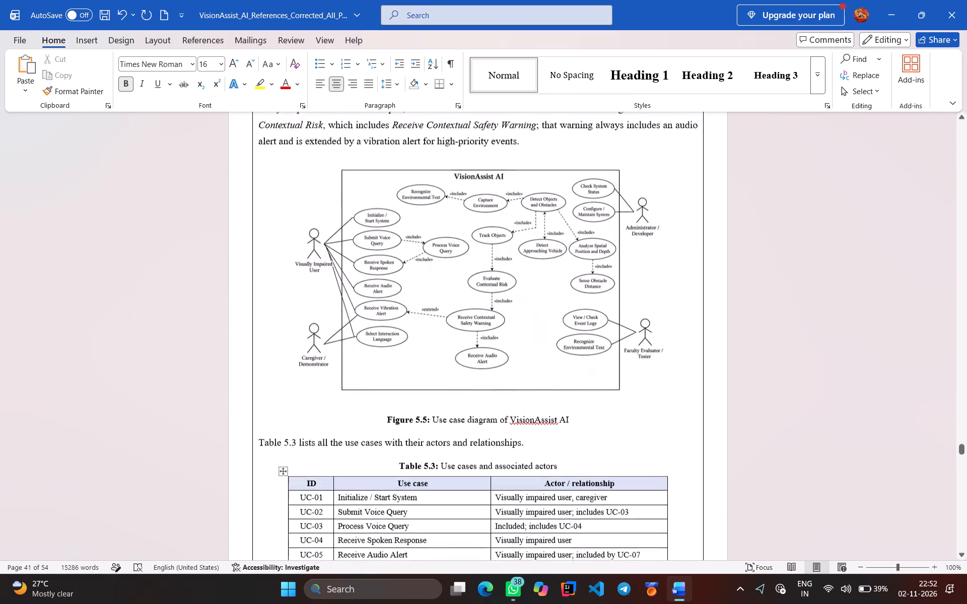
pyautogui.scroll(-1, 666, 186)
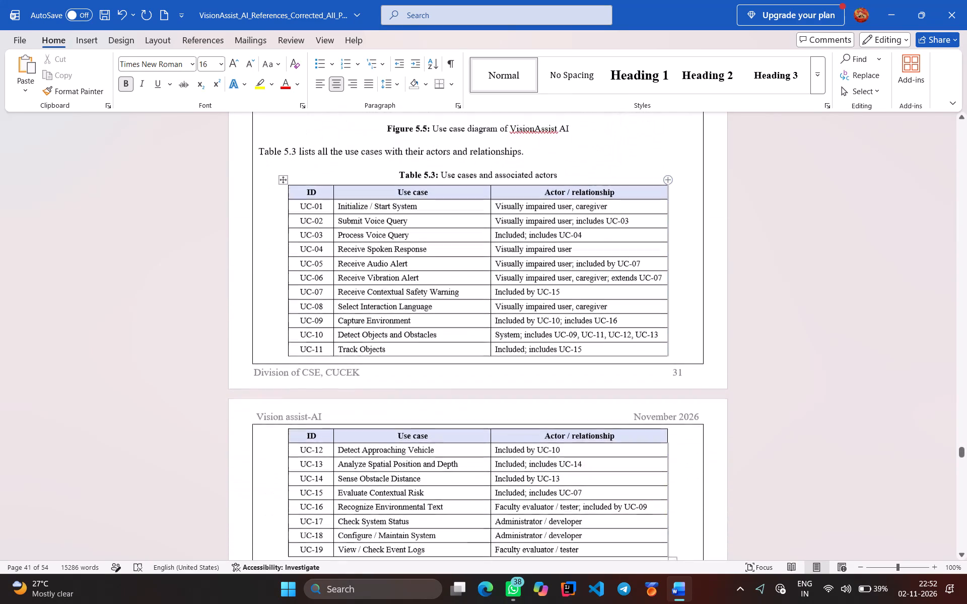
pyautogui.scroll(-2, 666, 186)
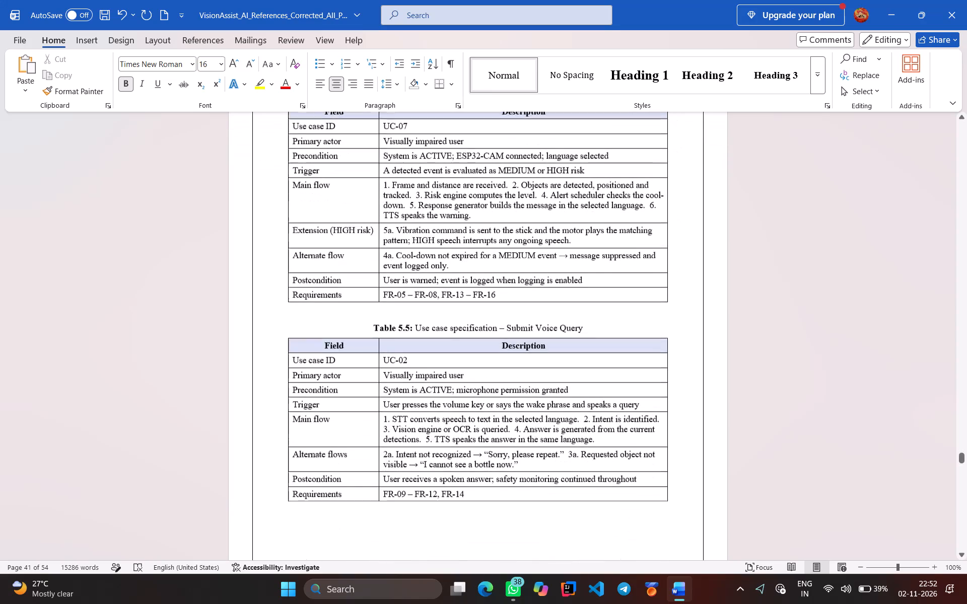
pyautogui.scroll(-2, 666, 186)
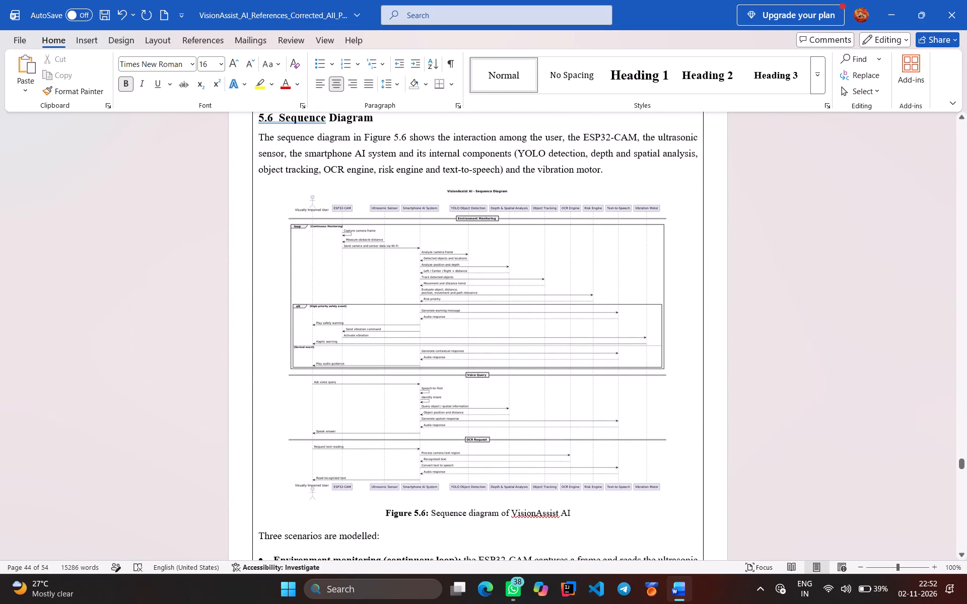
pyautogui.scroll(1, 541, 323)
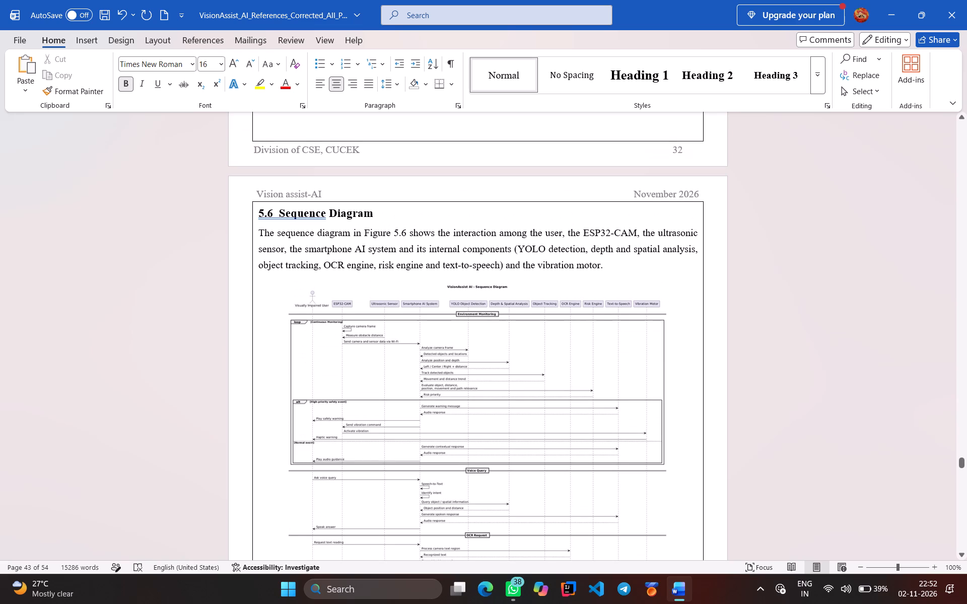
pyautogui.scroll(-1, 541, 323)
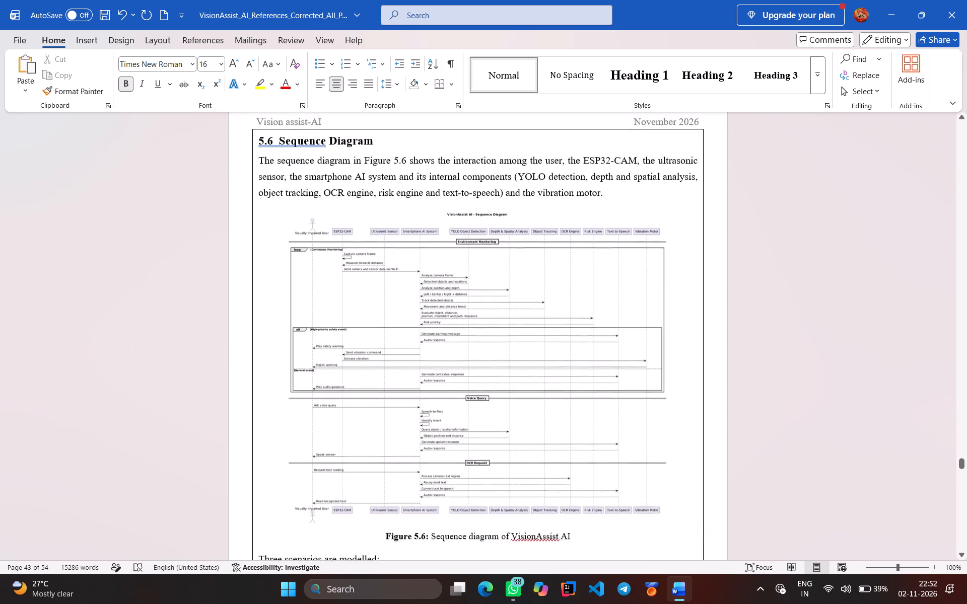
pyautogui.scroll(-1, 541, 323)
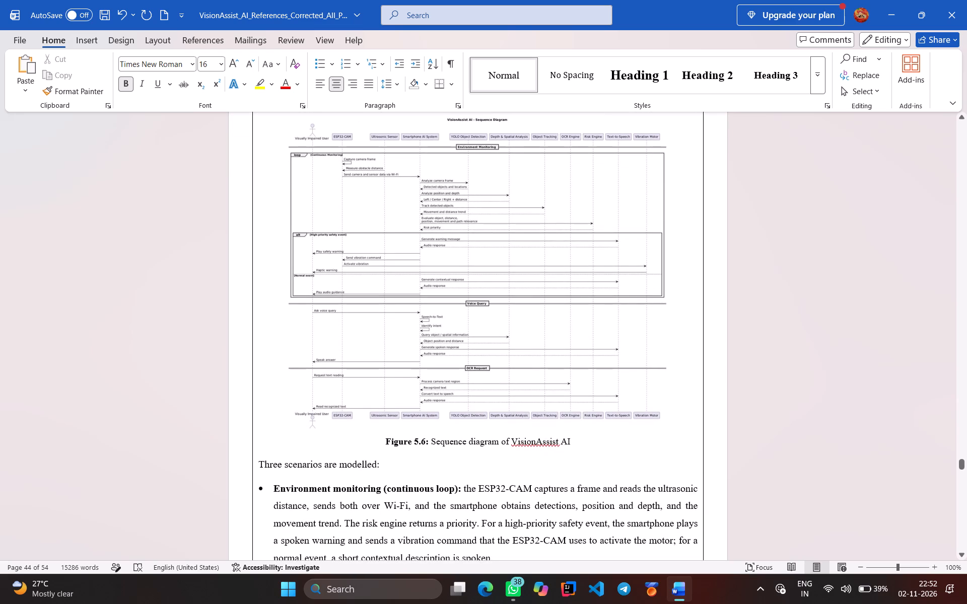
pyautogui.scroll(-1, 541, 323)
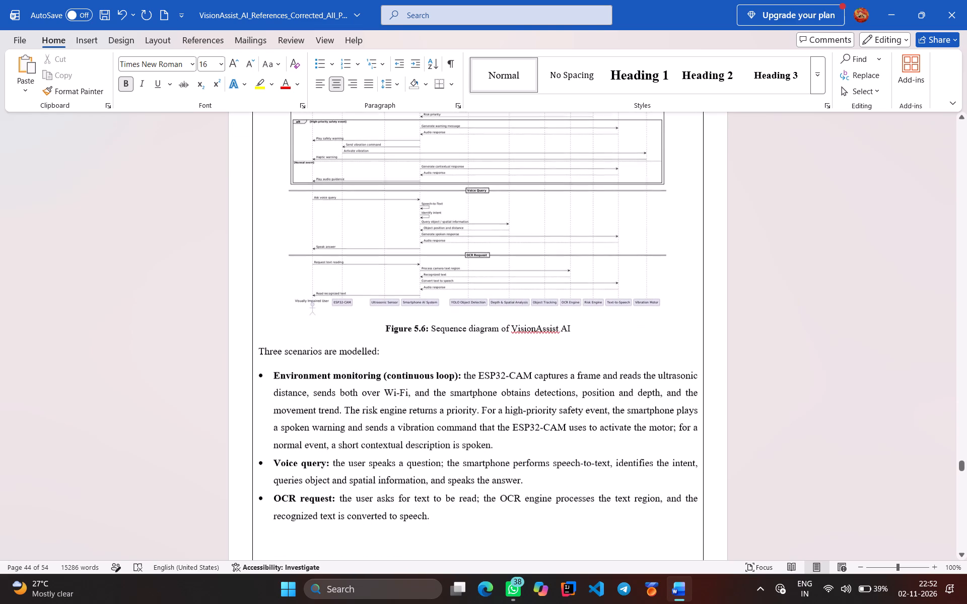
pyautogui.scroll(-2, 541, 323)
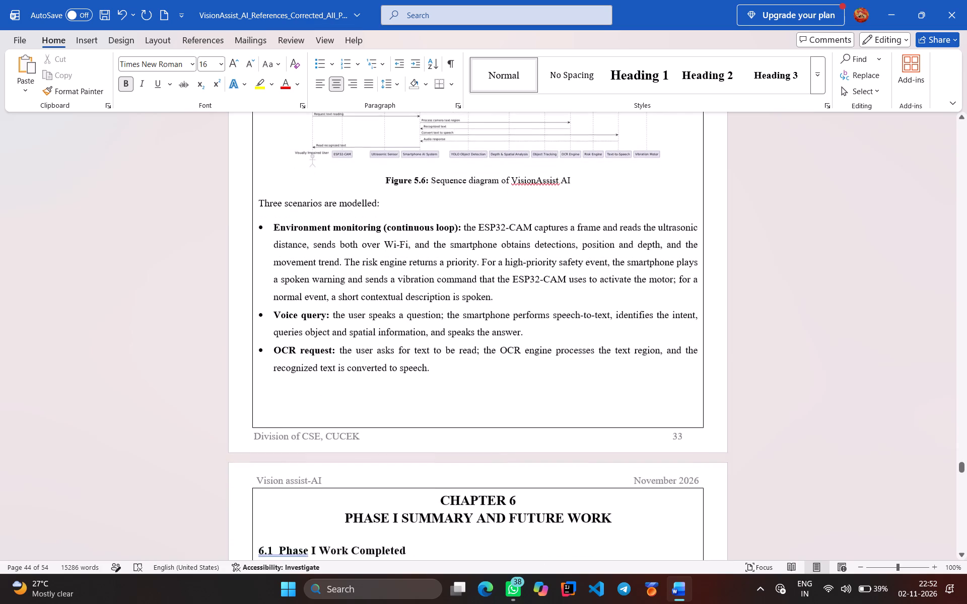
pyautogui.scroll(-2, 541, 323)
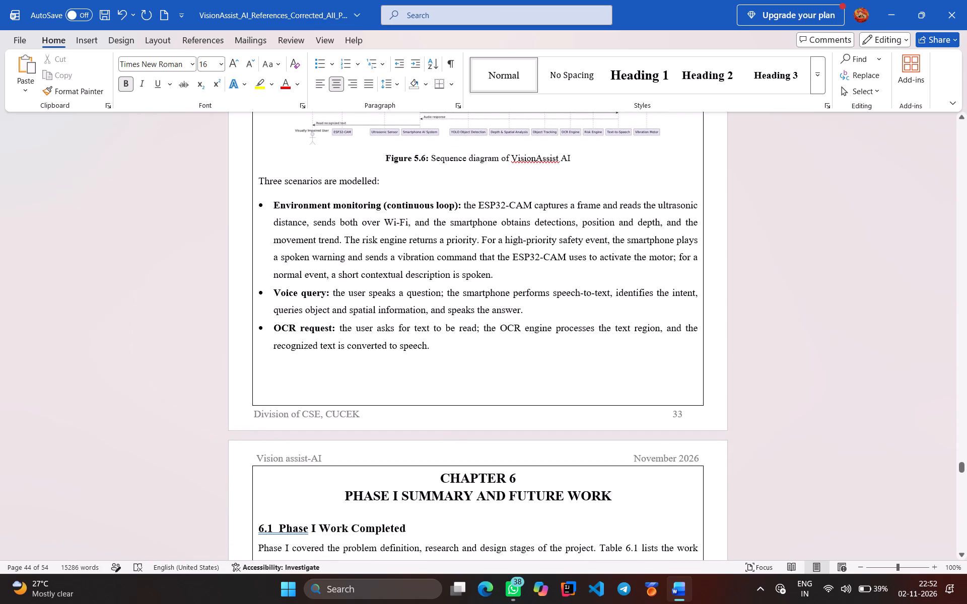
pyautogui.scroll(2, 523, 332)
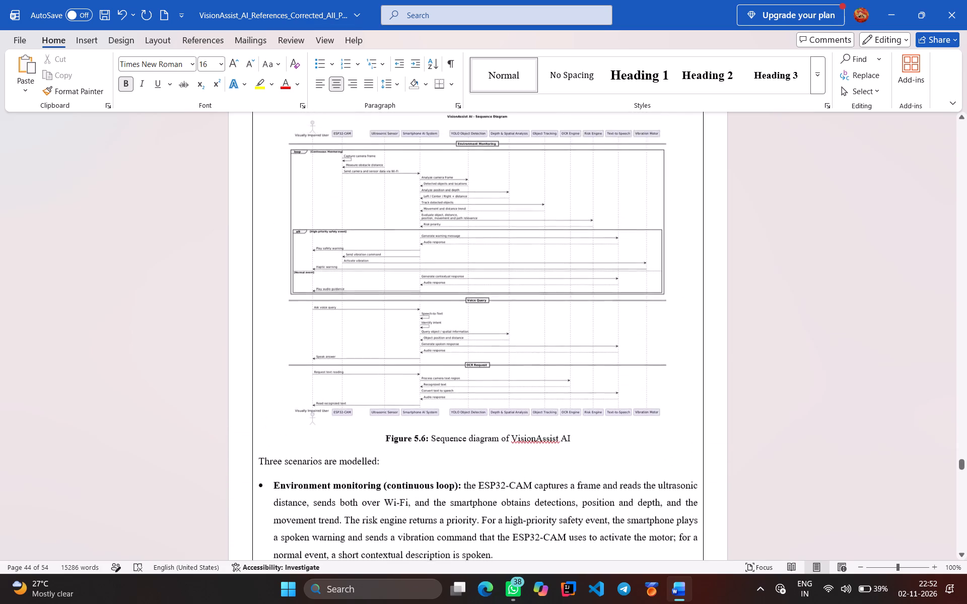
pyautogui.scroll(2, 523, 332)
pyautogui.scroll(-1, 523, 332)
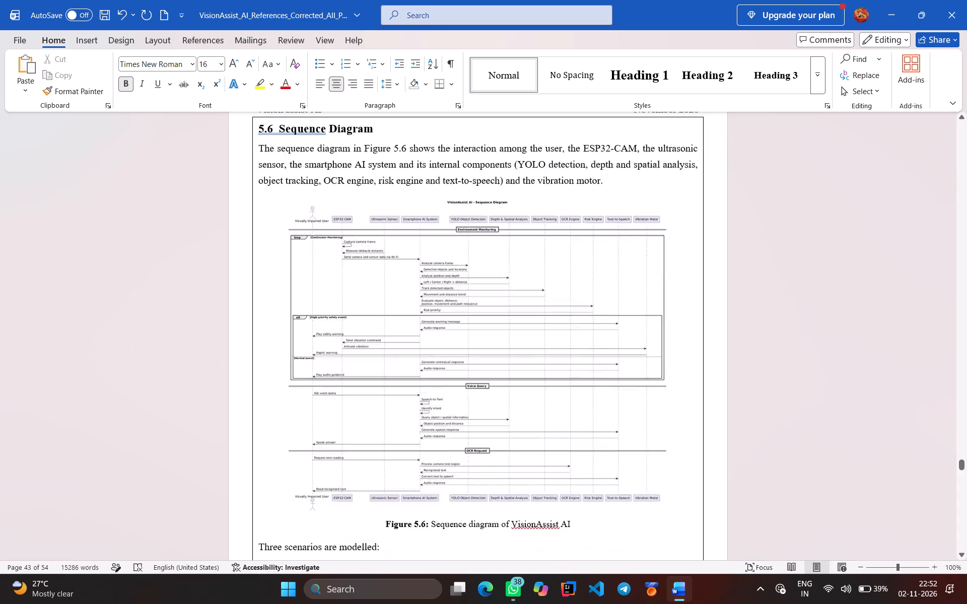
pyautogui.scroll(-1, 523, 332)
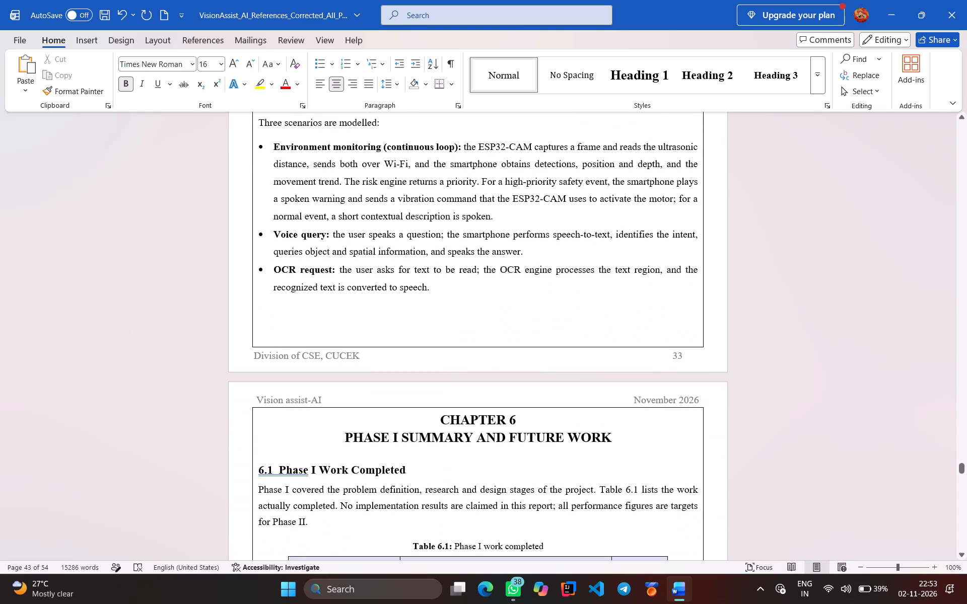
# Insert a page break after the OCR request bullet, before the start of Chapter 6.
pyautogui.click(546, 372)
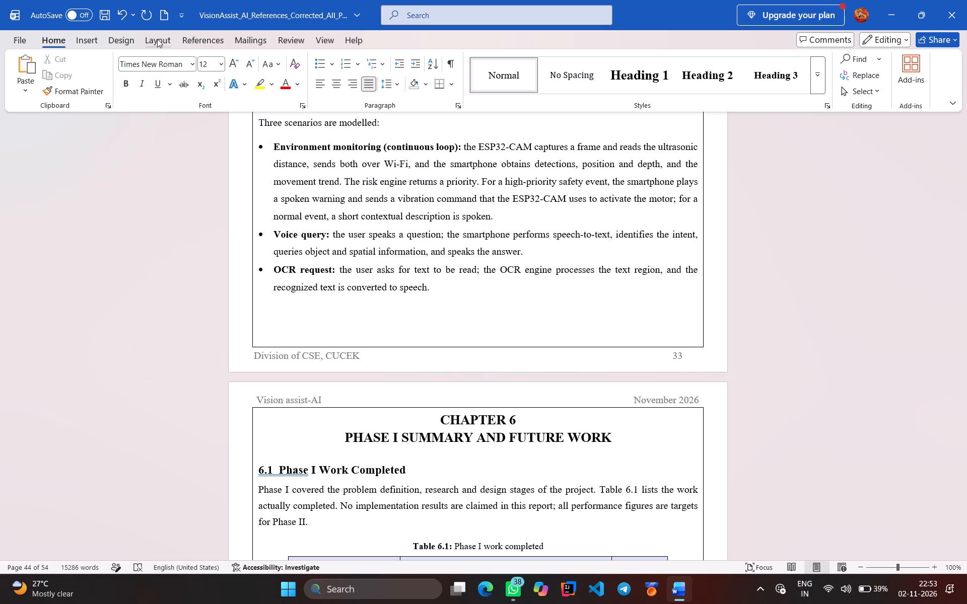
pyautogui.click(89, 38)
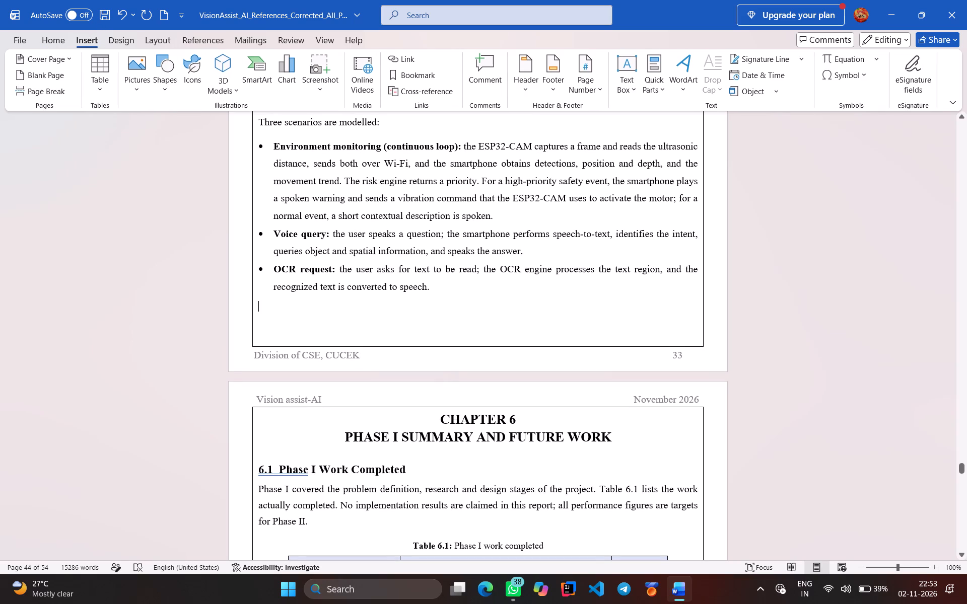
pyautogui.click(53, 92)
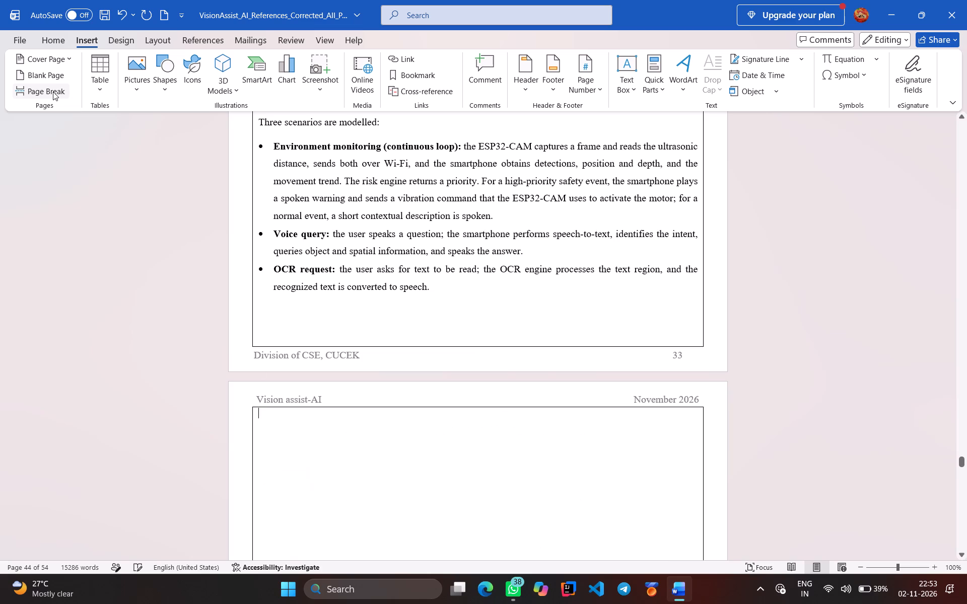
# Copy the Figure 5.6 sequence diagram and paste it onto the blank page before Chapter 6.
pyautogui.scroll(-2, 328, 270)
pyautogui.scroll(1, 328, 270)
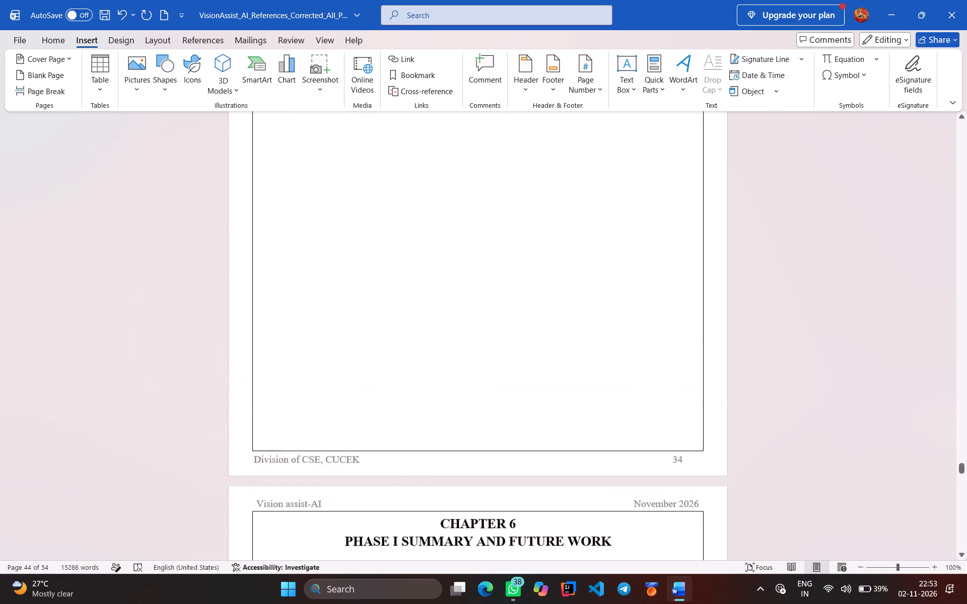
pyautogui.scroll(2, 328, 270)
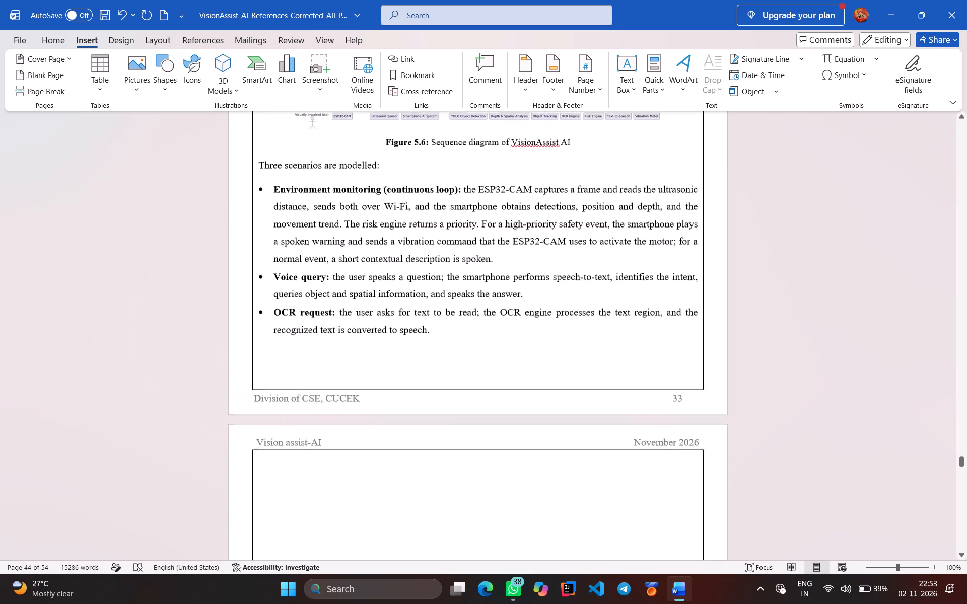
pyautogui.scroll(1, 328, 270)
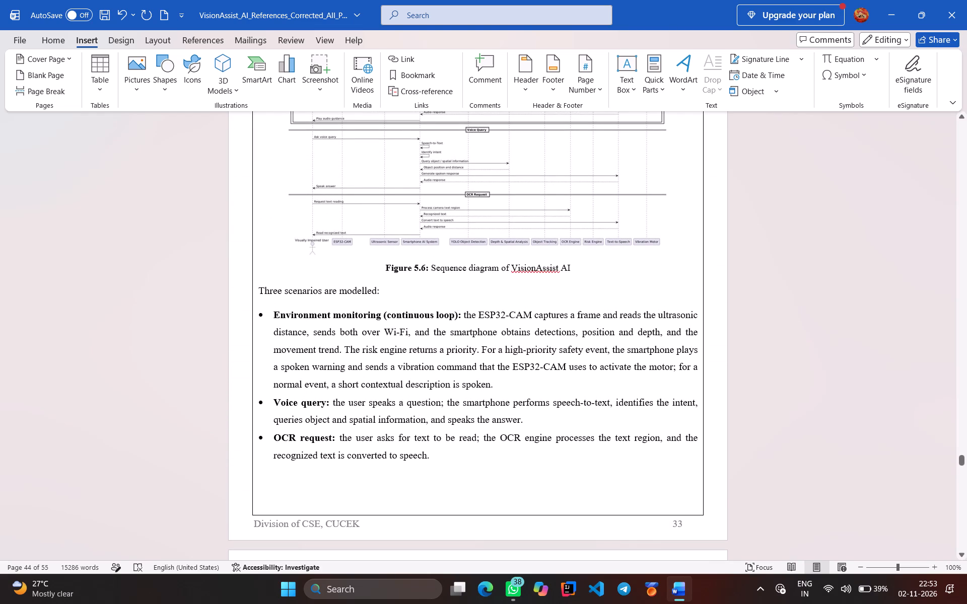
pyautogui.scroll(1, 328, 270)
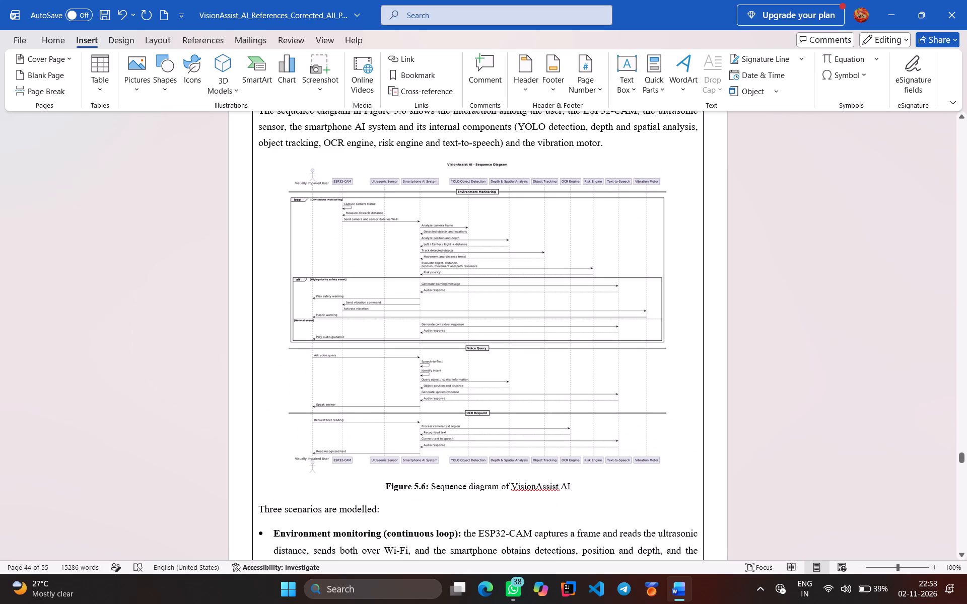
pyautogui.rightClick(399, 294)
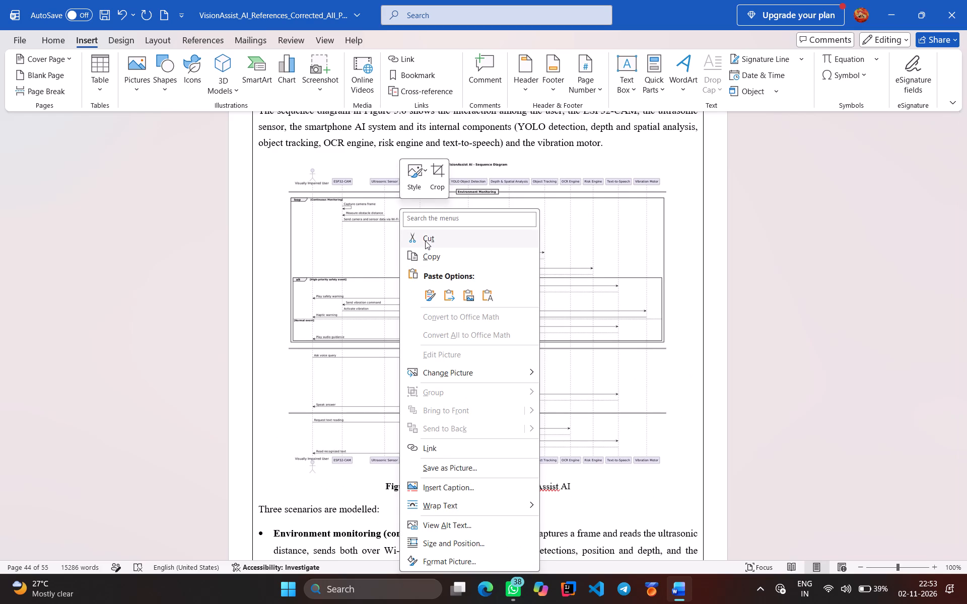
pyautogui.click(431, 259)
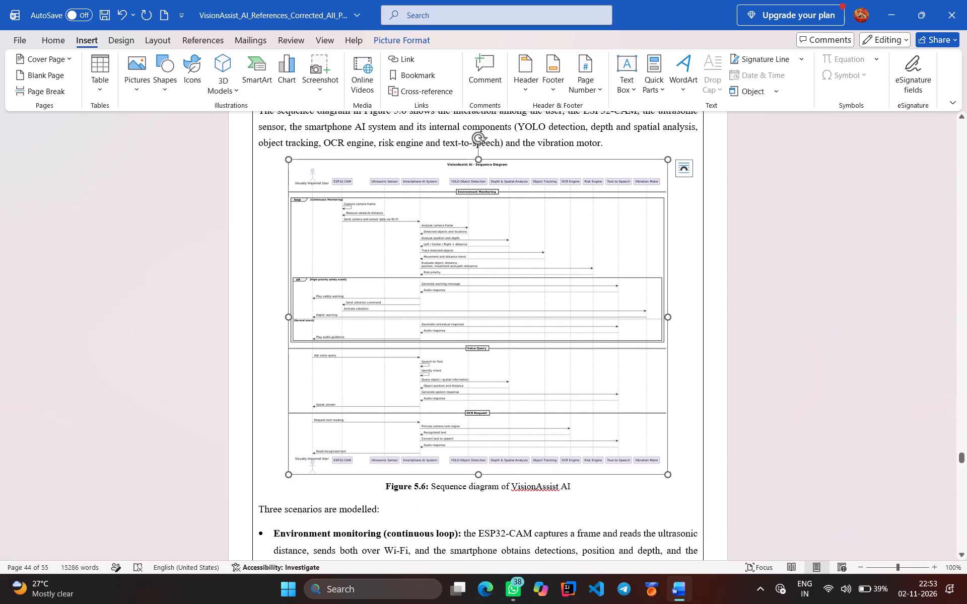
pyautogui.scroll(-4, 431, 259)
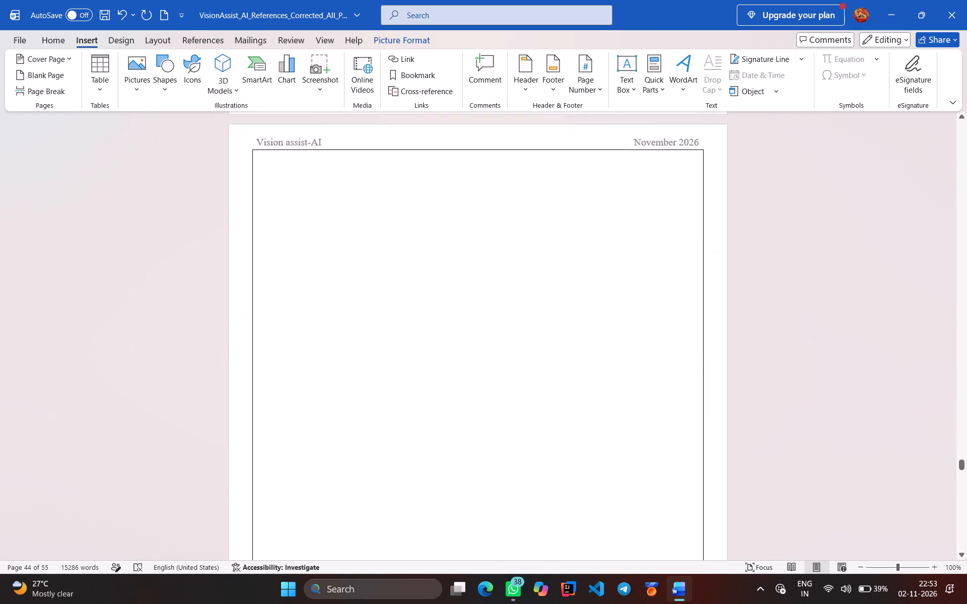
pyautogui.scroll(-1, 431, 259)
pyautogui.click(401, 252)
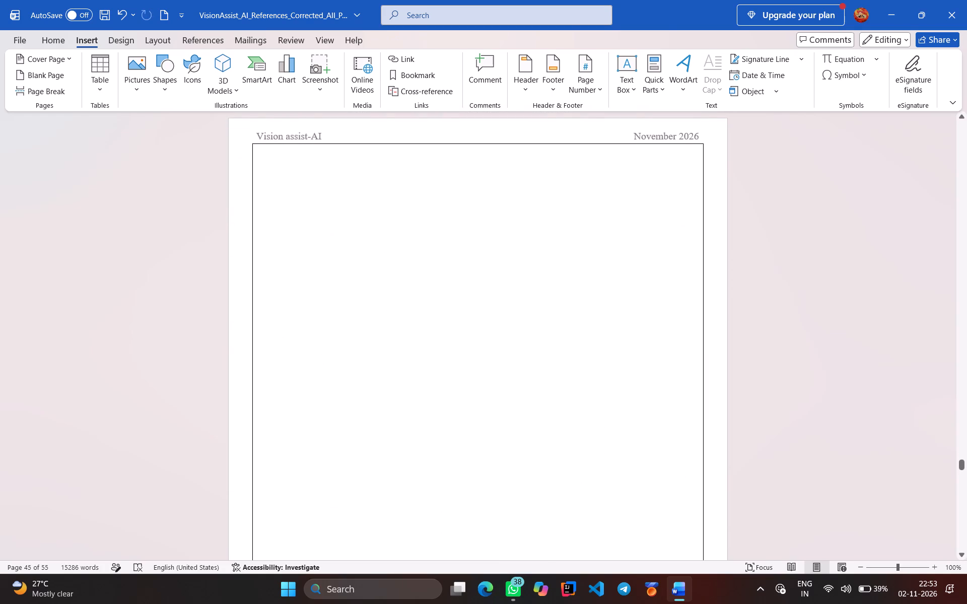
pyautogui.hotkey('ctrl', 'v')
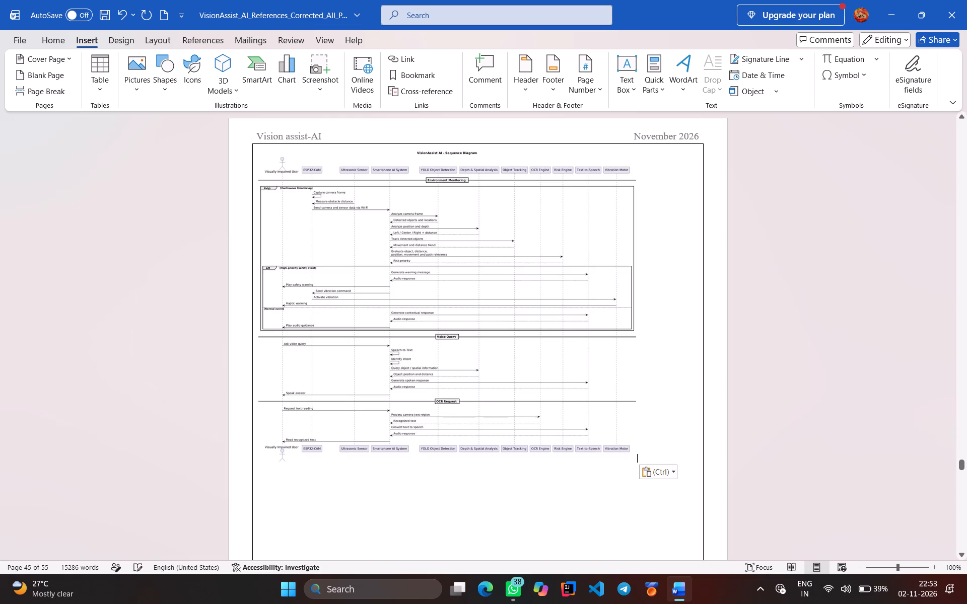
# Rotate the pasted sequence diagram a quarter turn counterclockwise so that it lies sideways on the page.
pyautogui.click(444, 264)
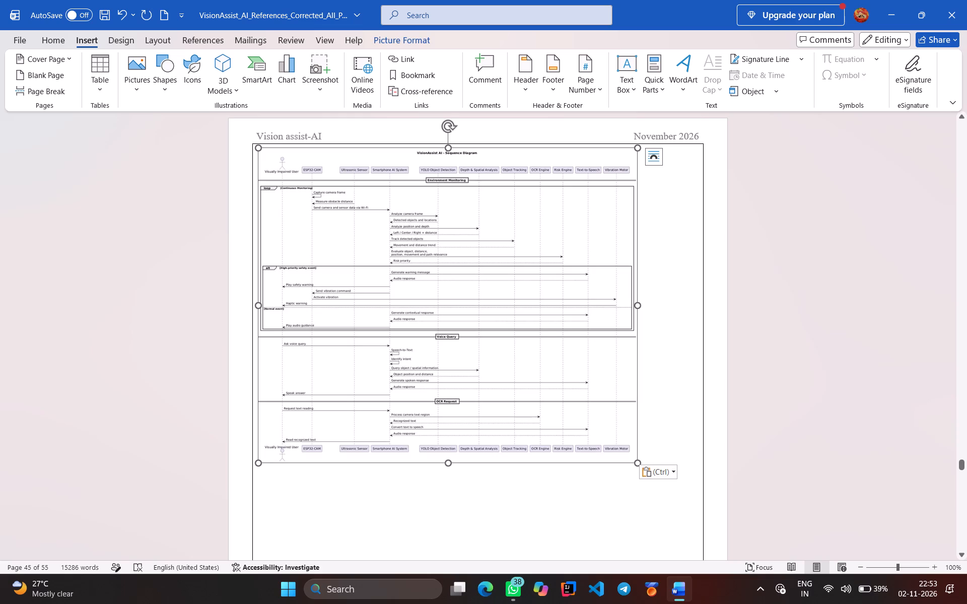
pyautogui.moveTo(447, 128); pyautogui.dragTo(389, 169)
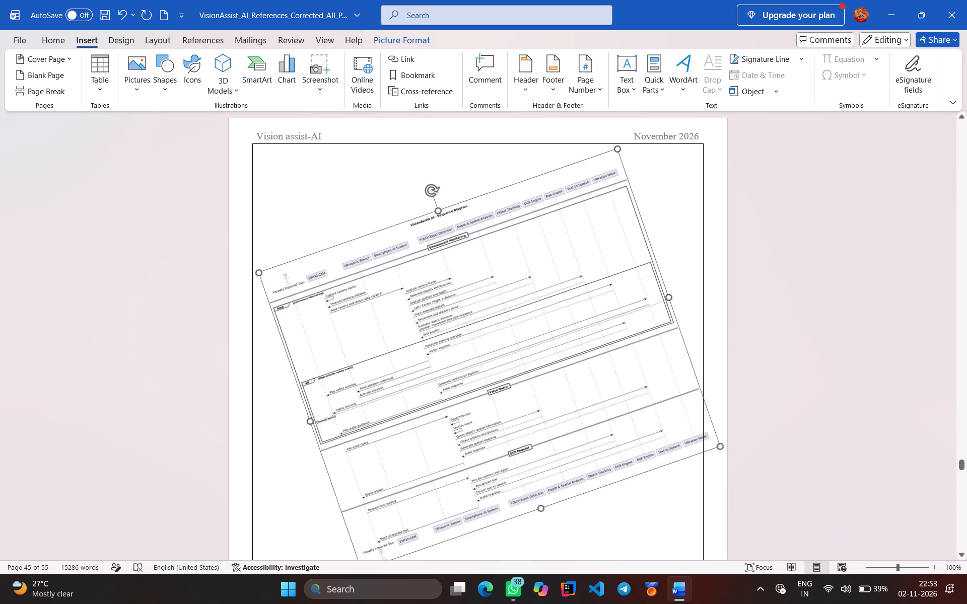
pyautogui.moveTo(389, 169); pyautogui.dragTo(440, 312)
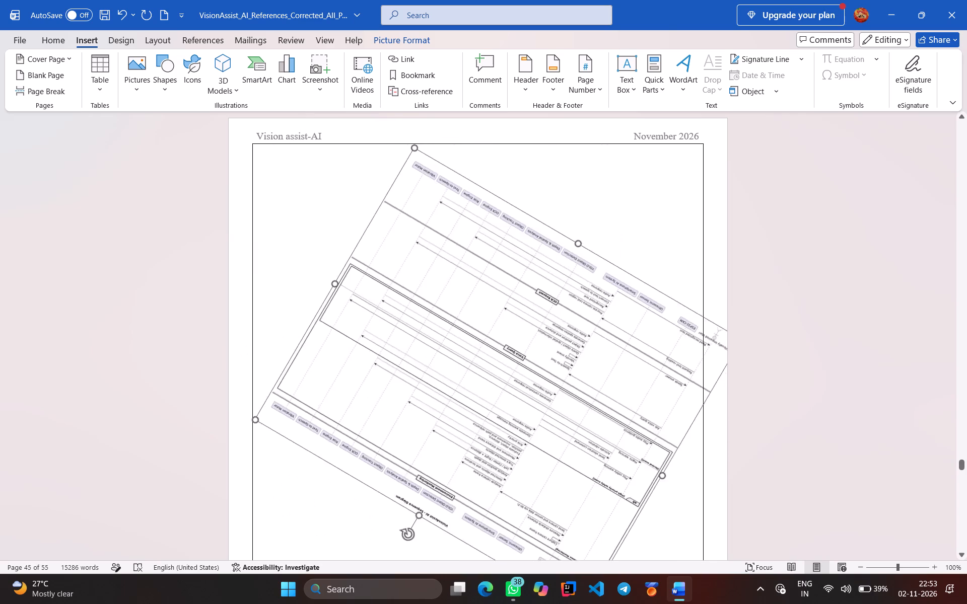
pyautogui.moveTo(440, 312); pyautogui.dragTo(370, 310)
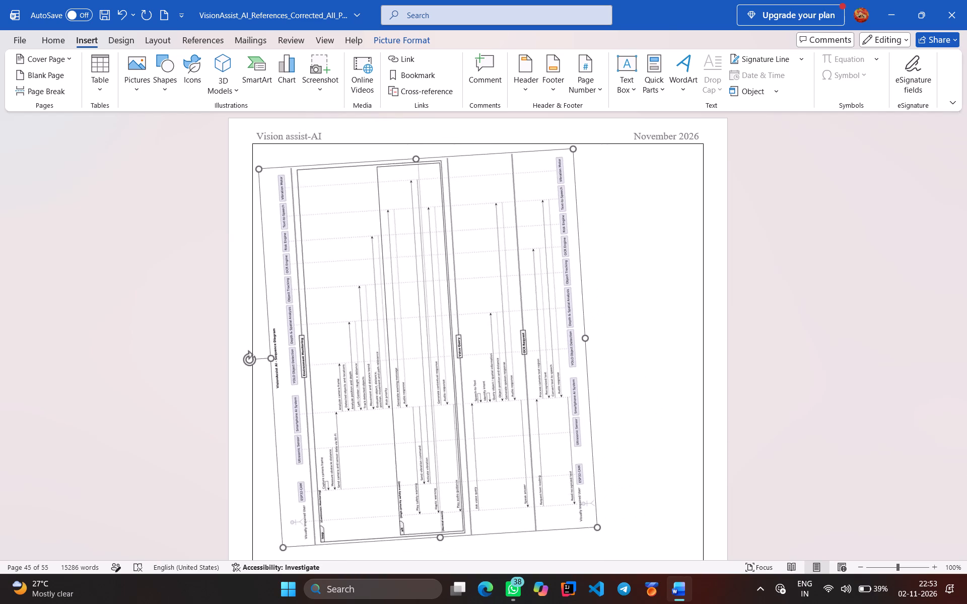
pyautogui.moveTo(370, 310); pyautogui.dragTo(372, 307)
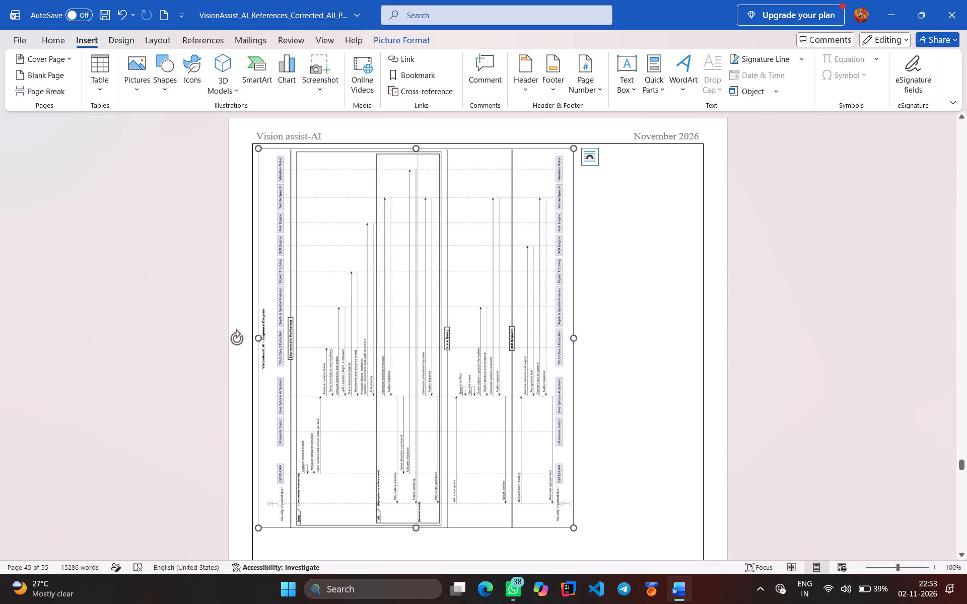
# Widen the rotated sequence diagram until it spans the full width of the page border.
pyautogui.moveTo(573, 338); pyautogui.dragTo(606, 343)
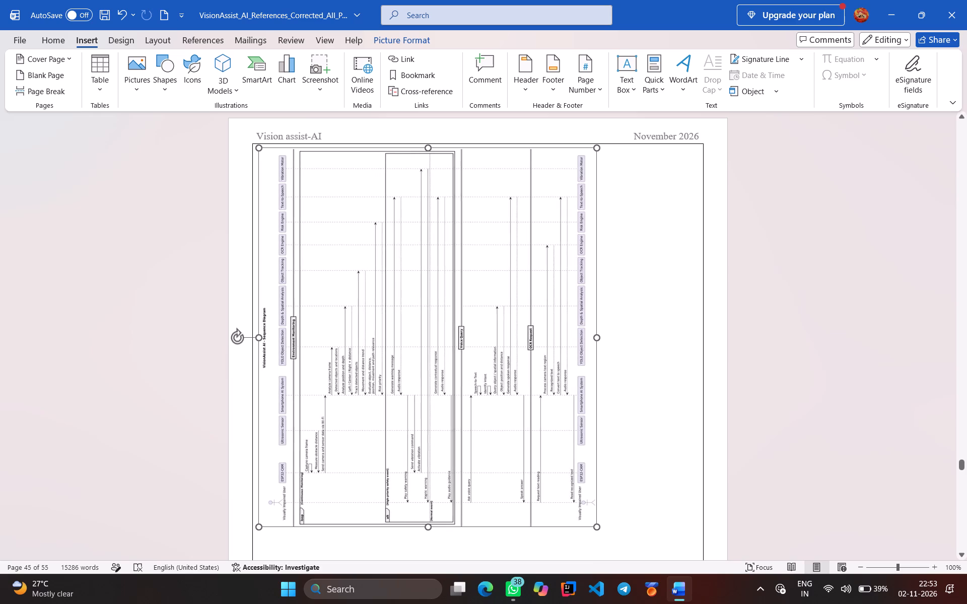
pyautogui.moveTo(606, 343); pyautogui.dragTo(685, 348)
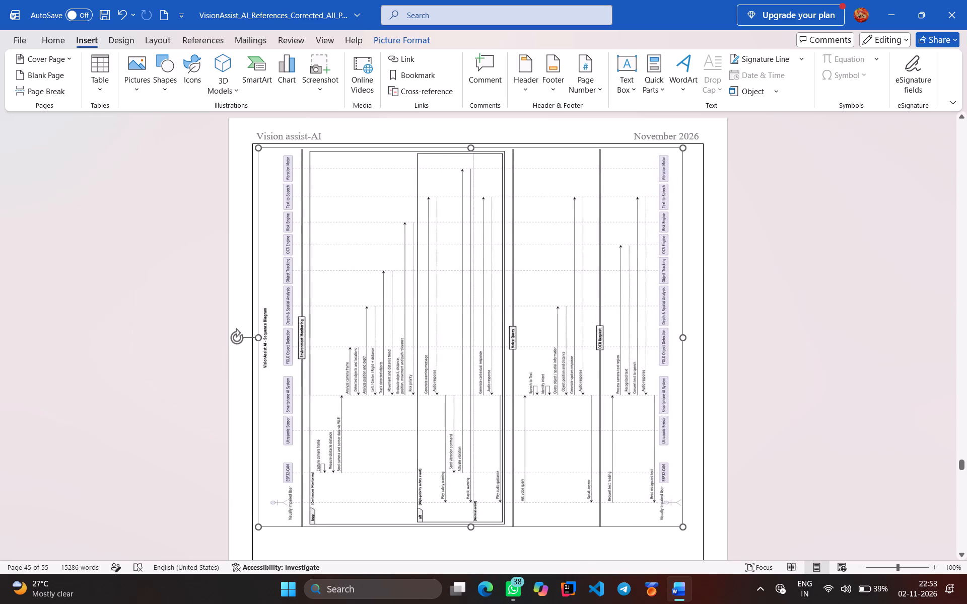
pyautogui.moveTo(685, 348); pyautogui.dragTo(689, 351)
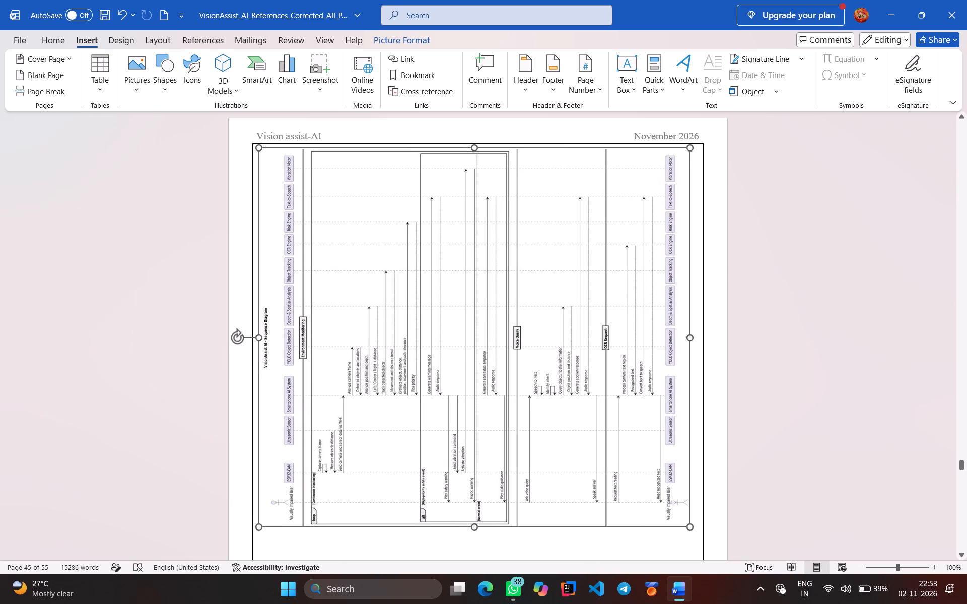
pyautogui.moveTo(689, 351); pyautogui.dragTo(697, 354)
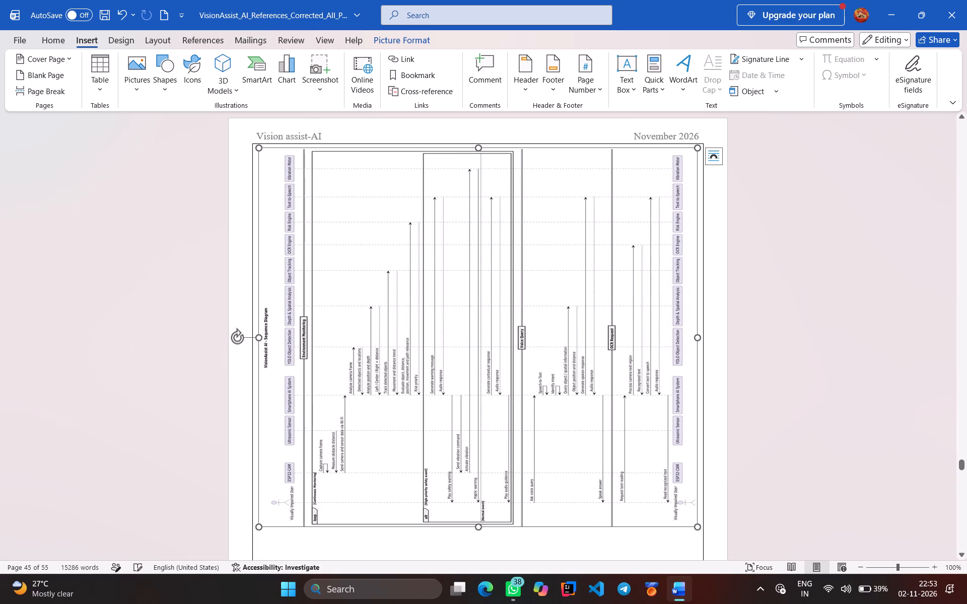
# Stretch the rotated sequence diagram downward to nearly fill the page border's height, keeping it on one page.
pyautogui.scroll(-2, 487, 465)
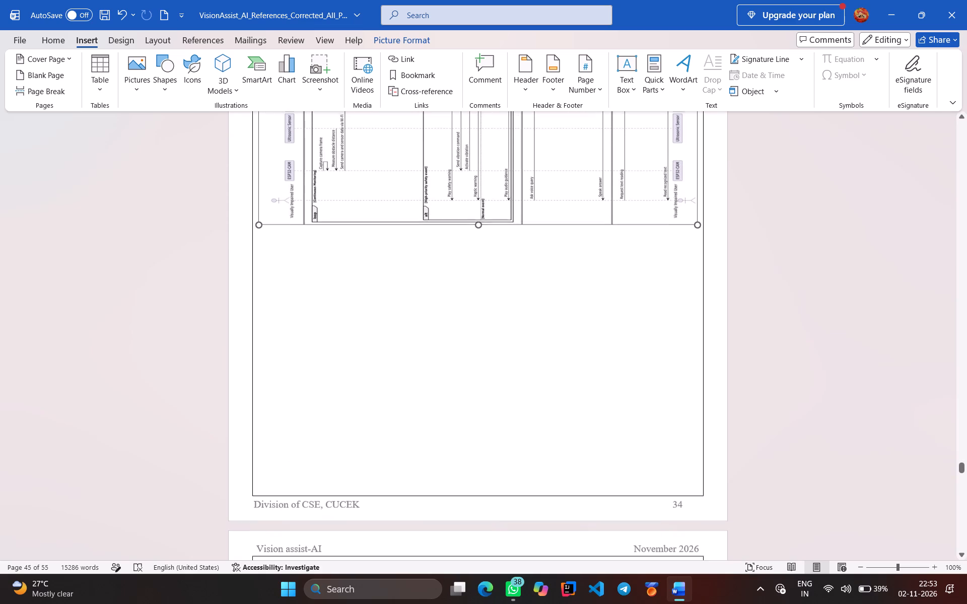
pyautogui.scroll(-1, 487, 465)
pyautogui.moveTo(480, 219); pyautogui.dragTo(480, 281)
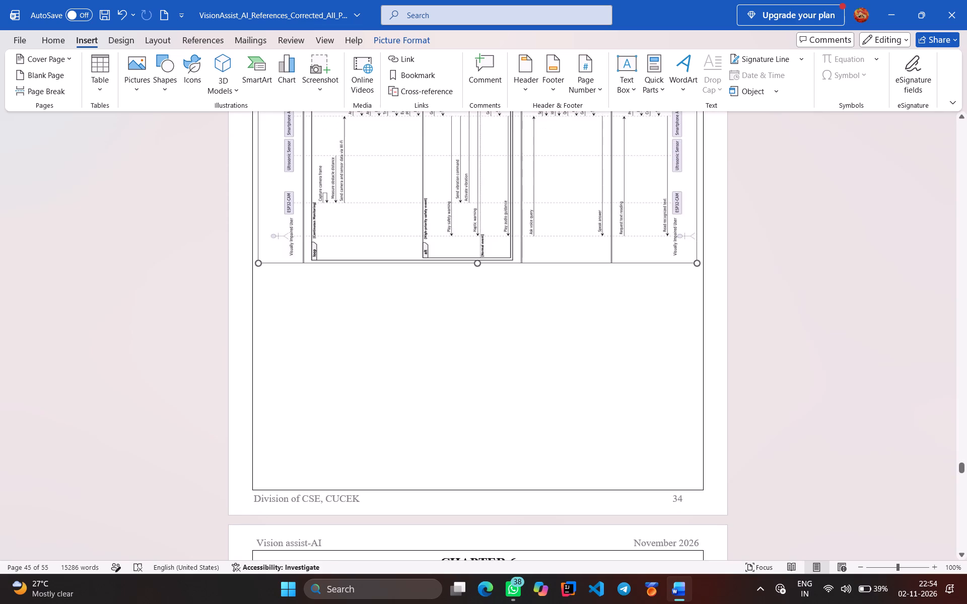
pyautogui.moveTo(480, 281); pyautogui.dragTo(479, 388)
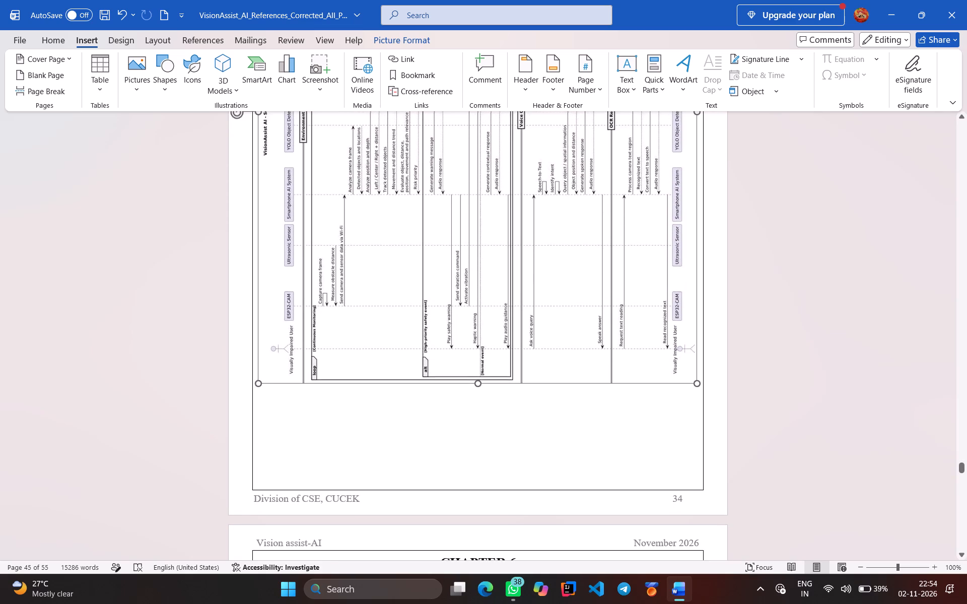
pyautogui.moveTo(479, 388); pyautogui.dragTo(479, 419)
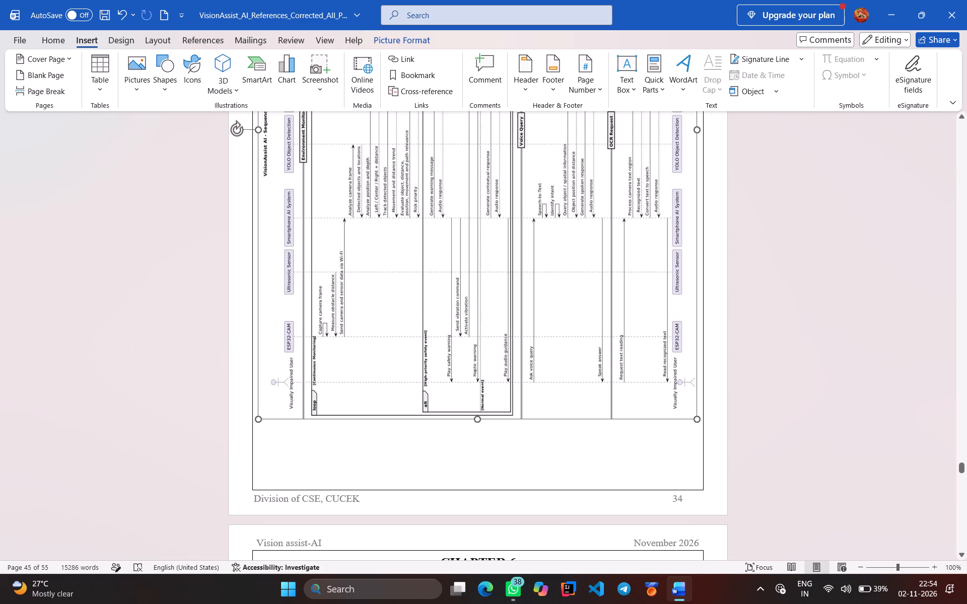
pyautogui.moveTo(479, 419); pyautogui.dragTo(476, 439)
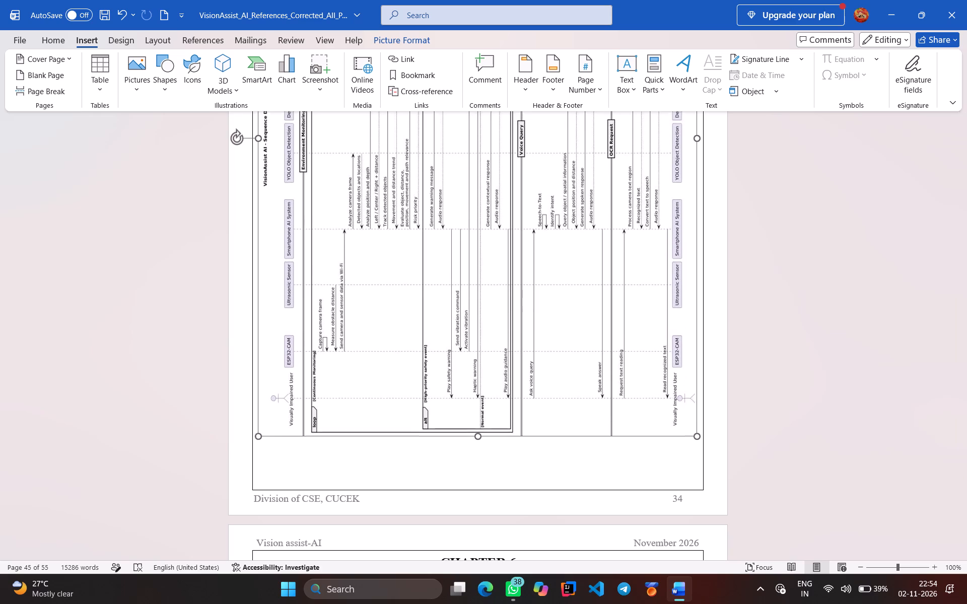
pyautogui.moveTo(476, 439); pyautogui.dragTo(465, 540)
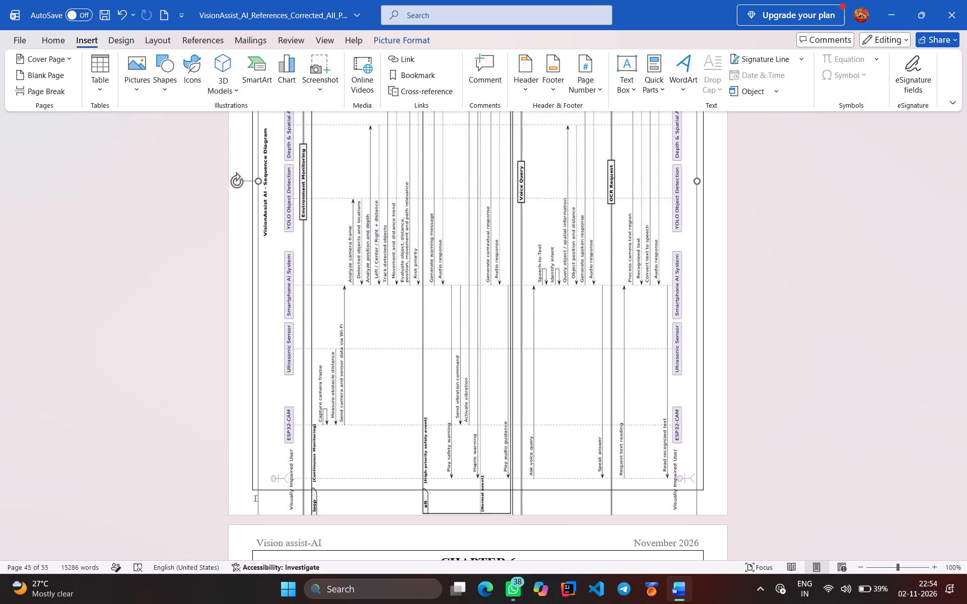
pyautogui.moveTo(465, 540); pyautogui.dragTo(453, 471)
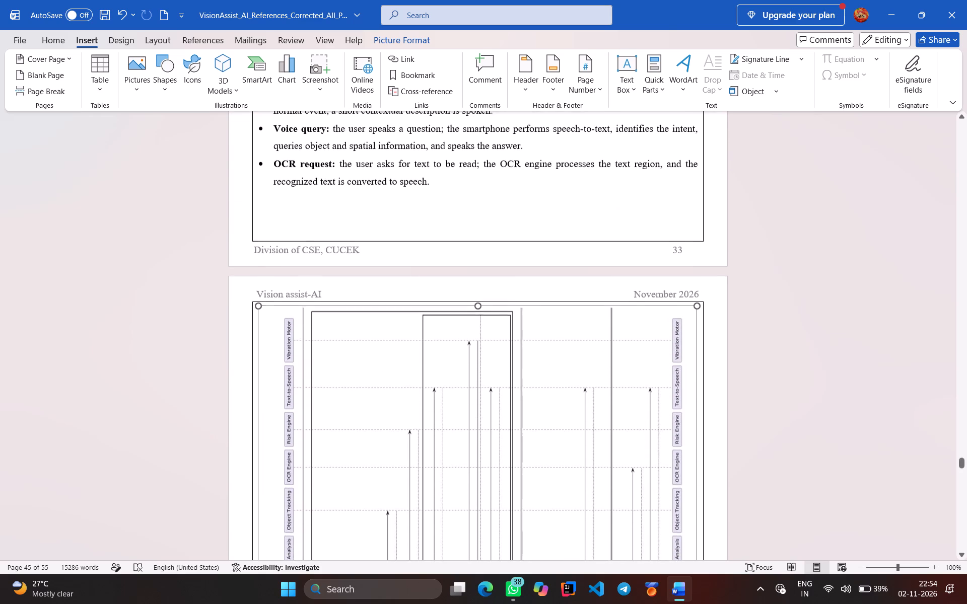
# Copy the Figure 5.6 caption beneath the original upright sequence diagram and delete it from that spot.
pyautogui.scroll(1, 613, 417)
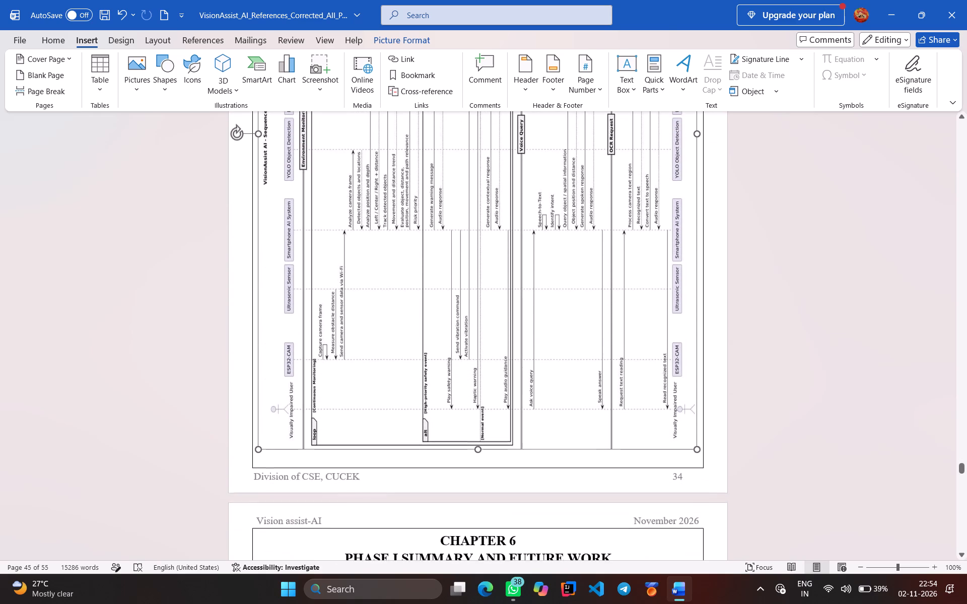
pyautogui.scroll(2, 613, 417)
pyautogui.rightClick(613, 417)
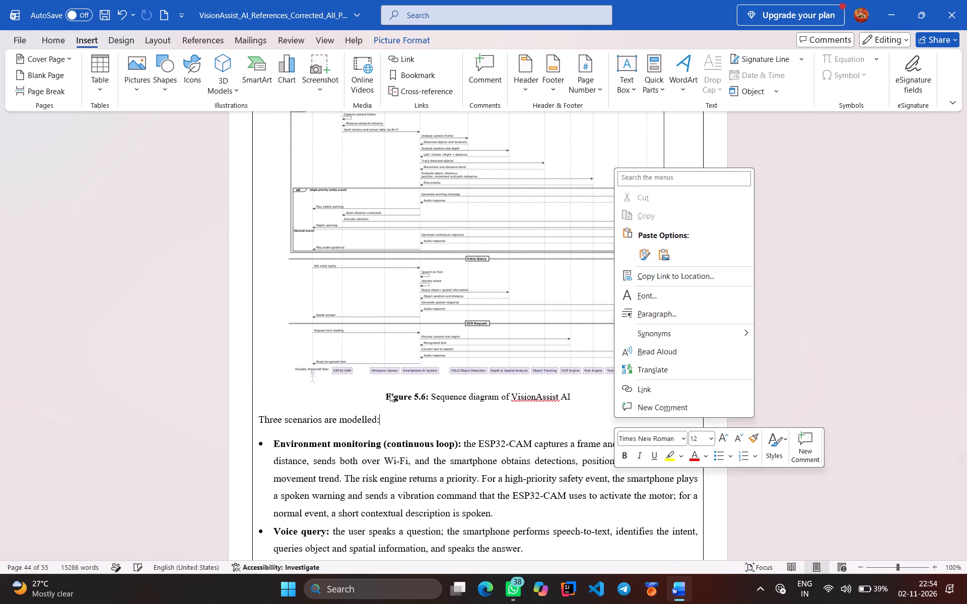
pyautogui.click(577, 401)
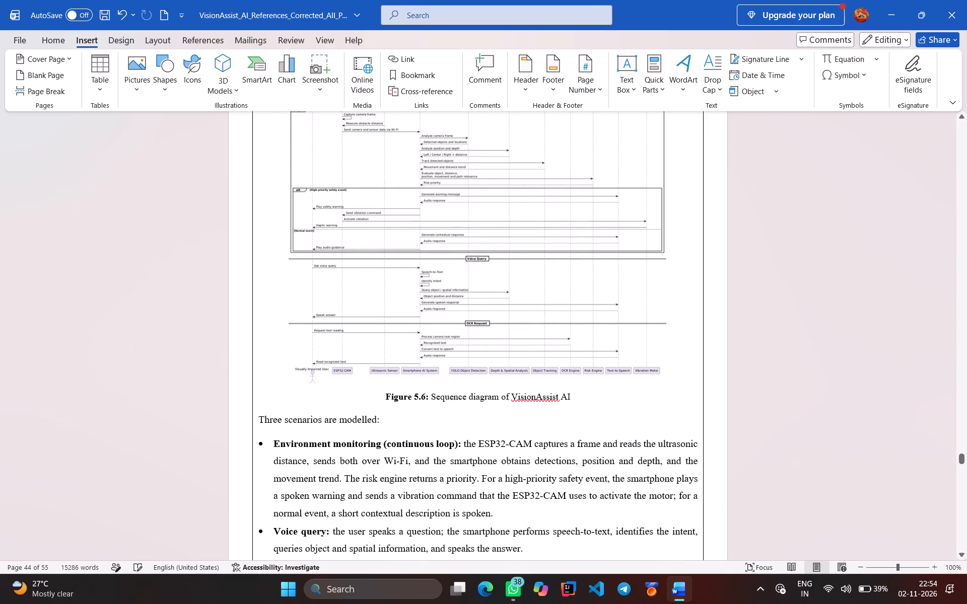
pyautogui.doubleClick(578, 391)
pyautogui.moveTo(578, 391); pyautogui.dragTo(460, 391)
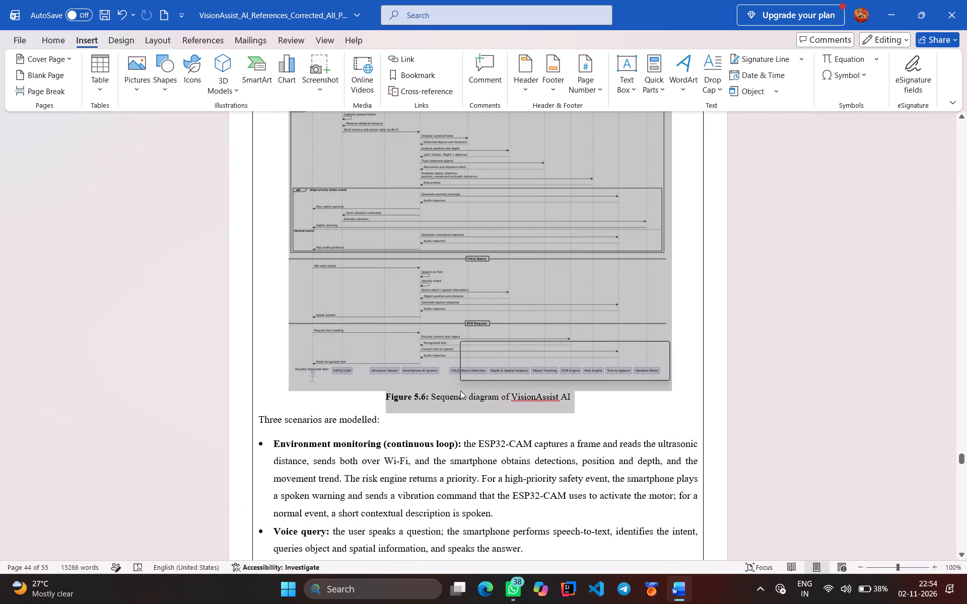
pyautogui.click(598, 414)
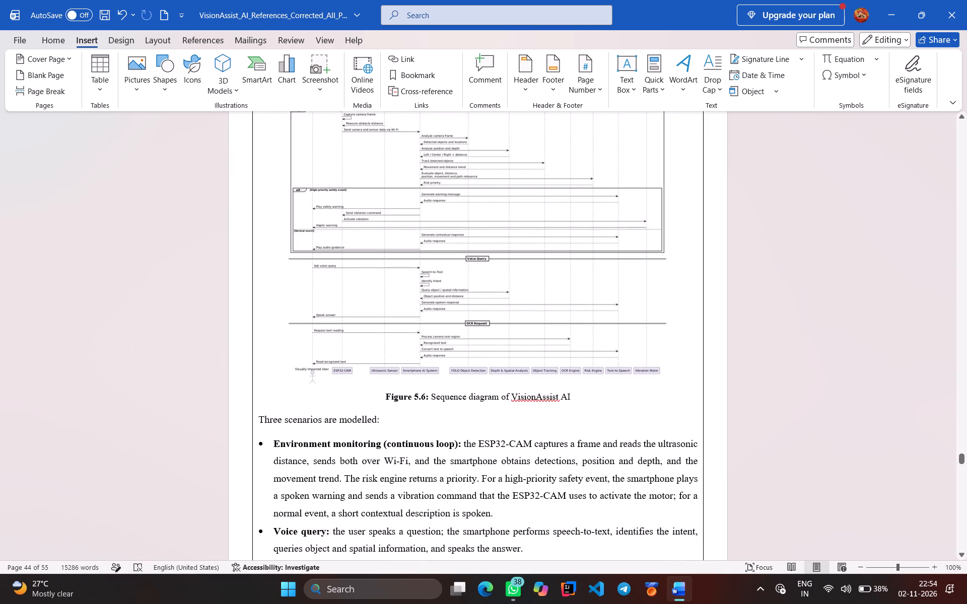
pyautogui.moveTo(582, 396); pyautogui.dragTo(449, 409)
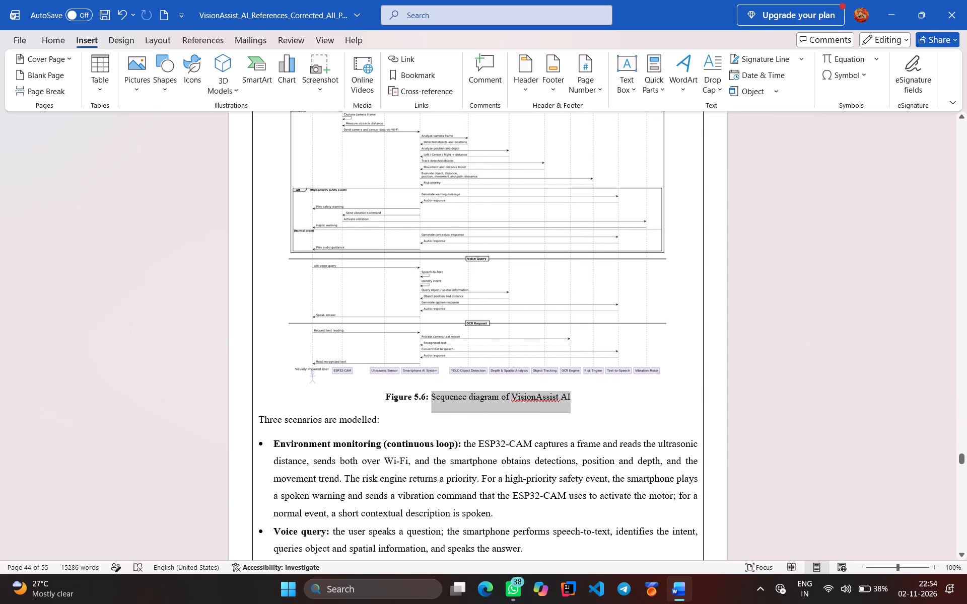
pyautogui.moveTo(449, 409); pyautogui.dragTo(396, 407)
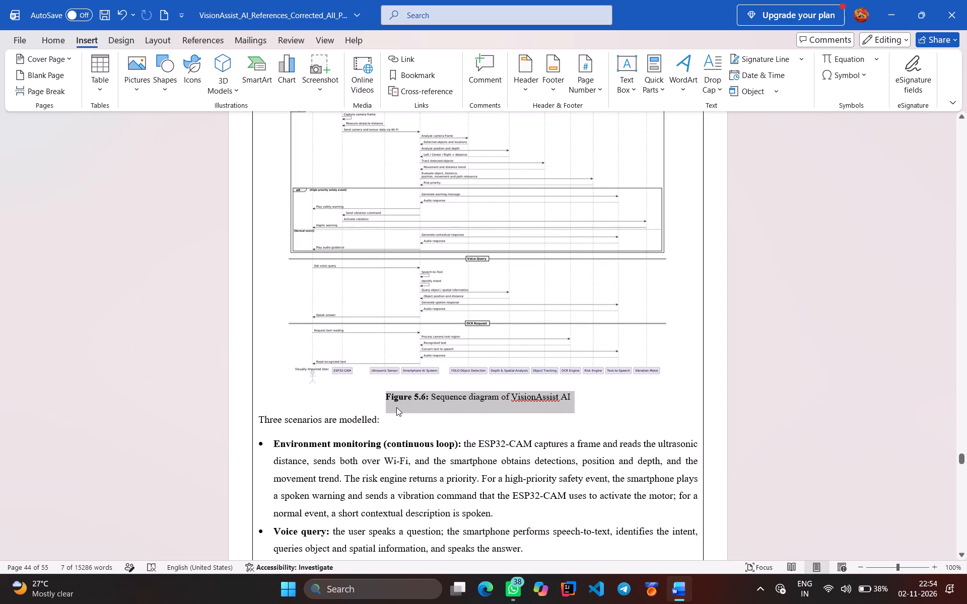
pyautogui.hotkey('ctrl', 'c')
pyautogui.scroll(-2, 551, 426)
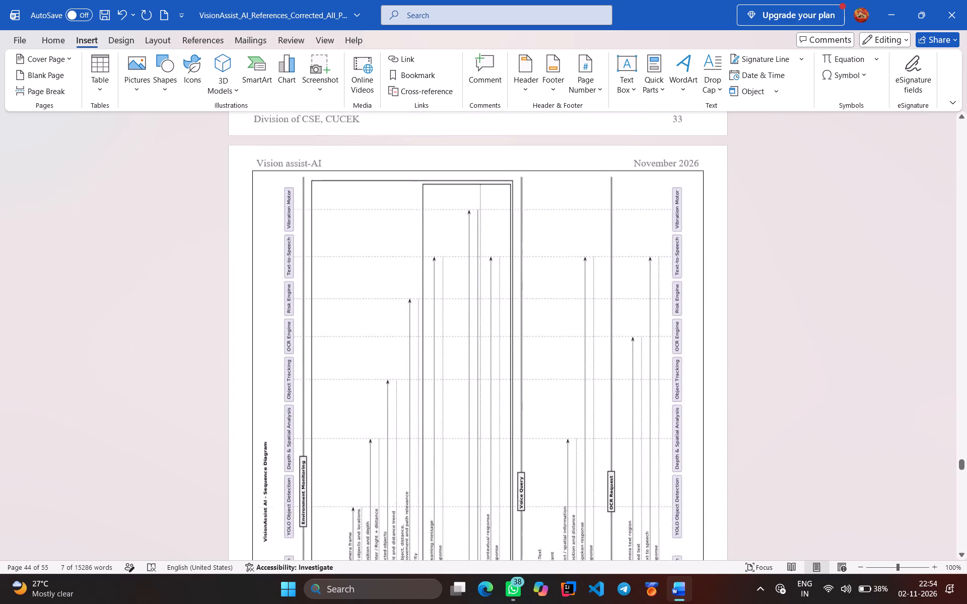
pyautogui.scroll(-2, 551, 426)
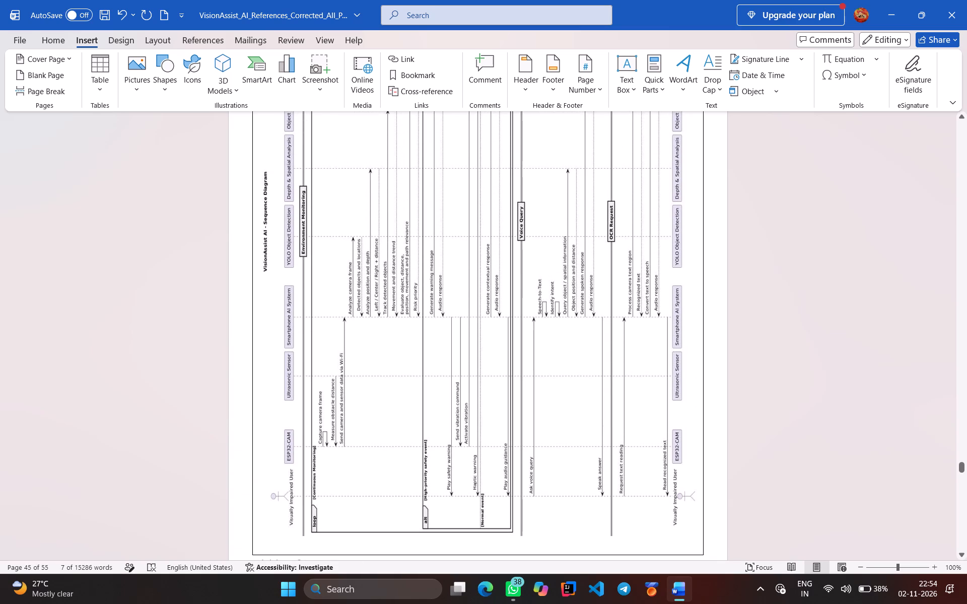
pyautogui.scroll(2, 492, 402)
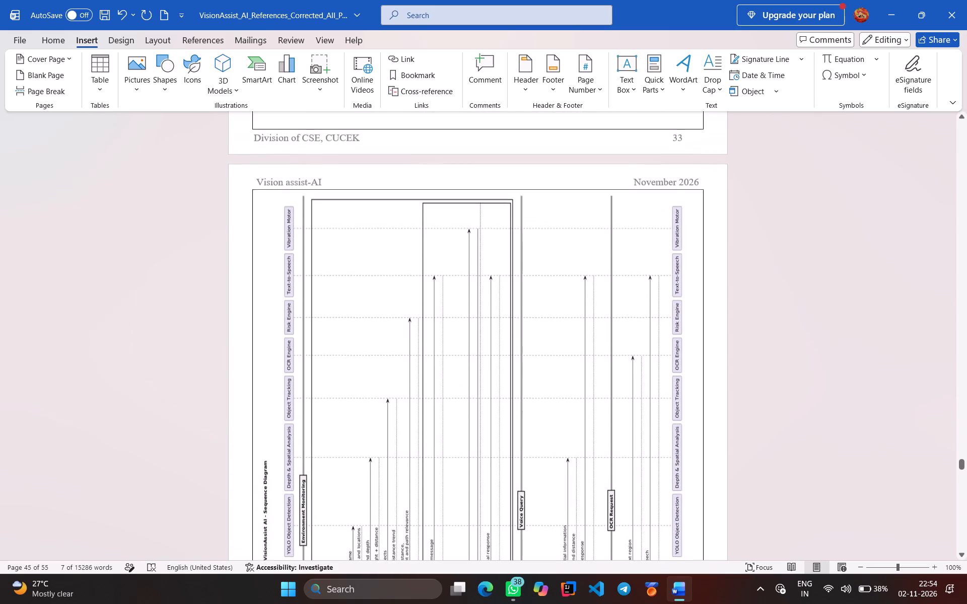
pyautogui.scroll(1, 492, 402)
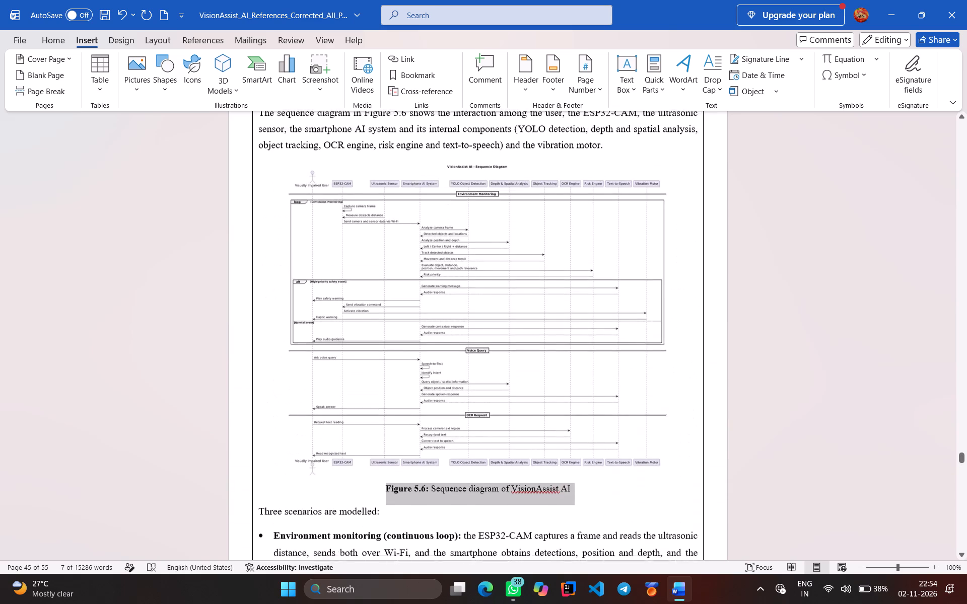
pyautogui.scroll(1, 492, 402)
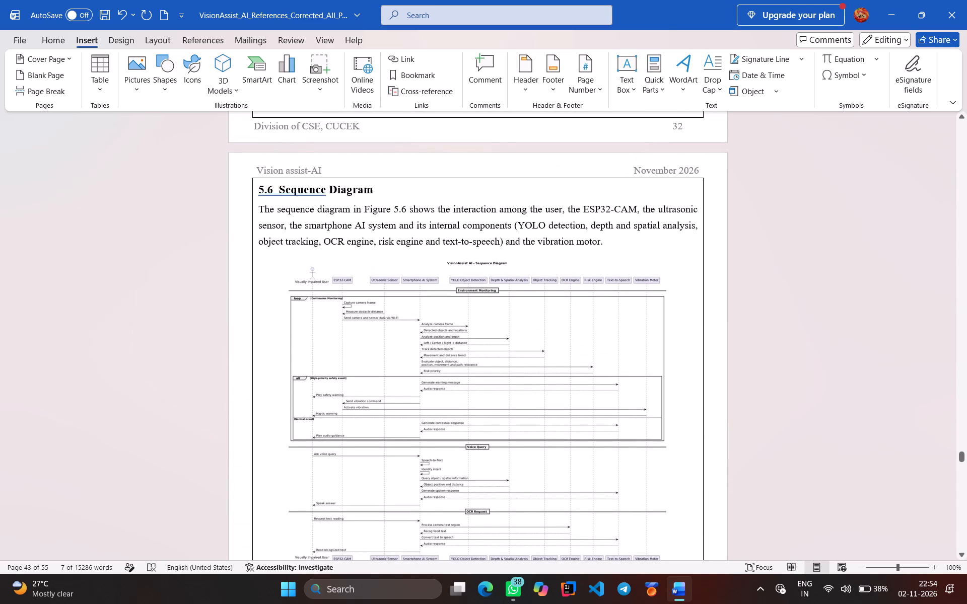
pyautogui.scroll(1, 492, 402)
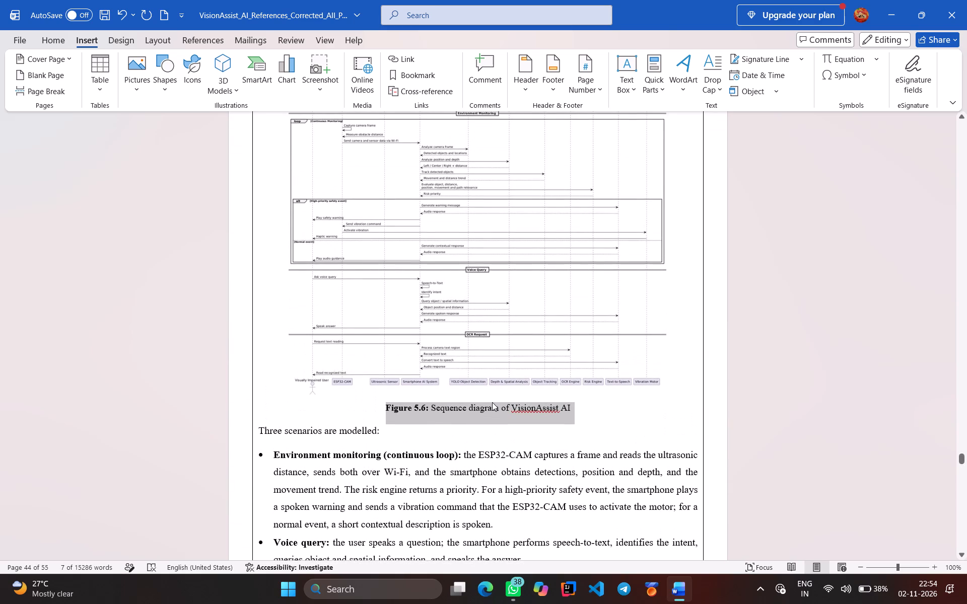
pyautogui.press('Delete')
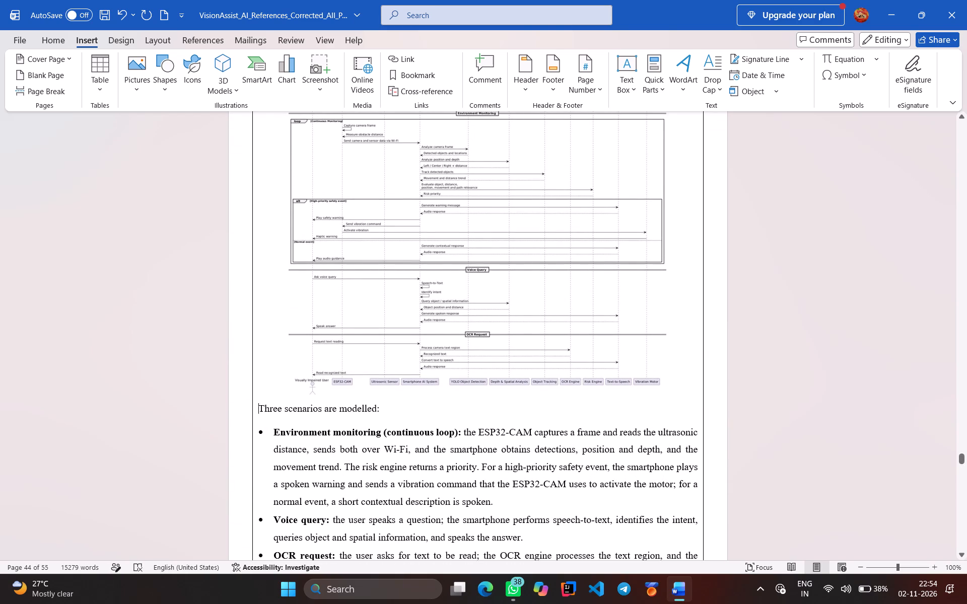
# Cut the original upright sequence diagram out of Section 5.6.
pyautogui.rightClick(524, 296)
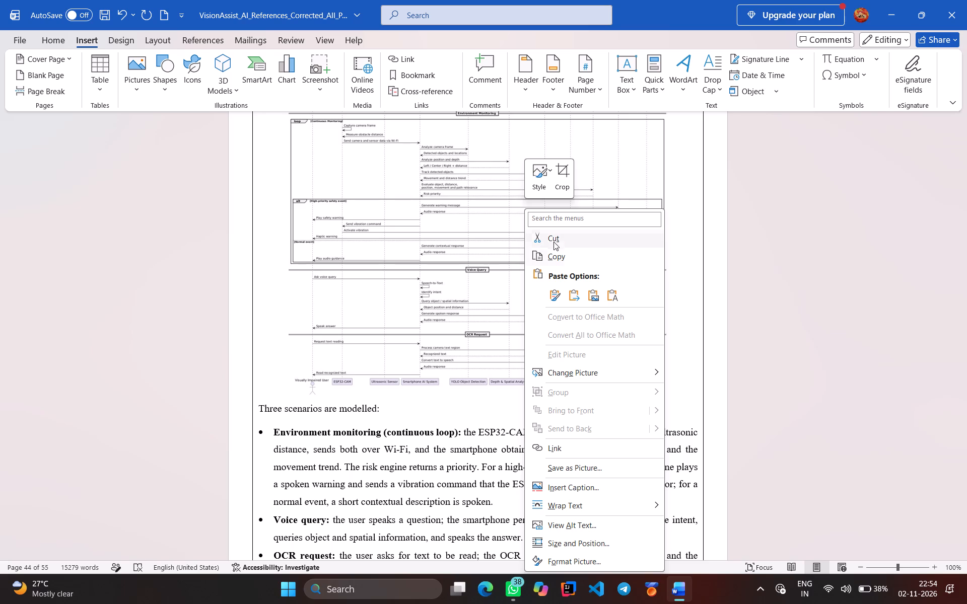
pyautogui.click(550, 239)
# Insert a blank line above the 5.6 Sequence Diagram heading.
pyautogui.scroll(1, 481, 330)
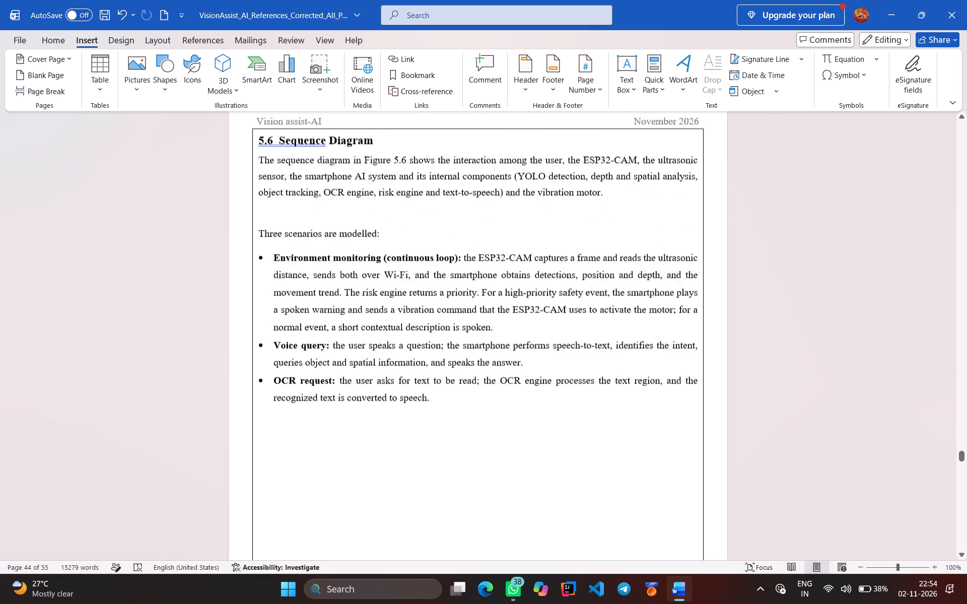
pyautogui.scroll(3, 481, 330)
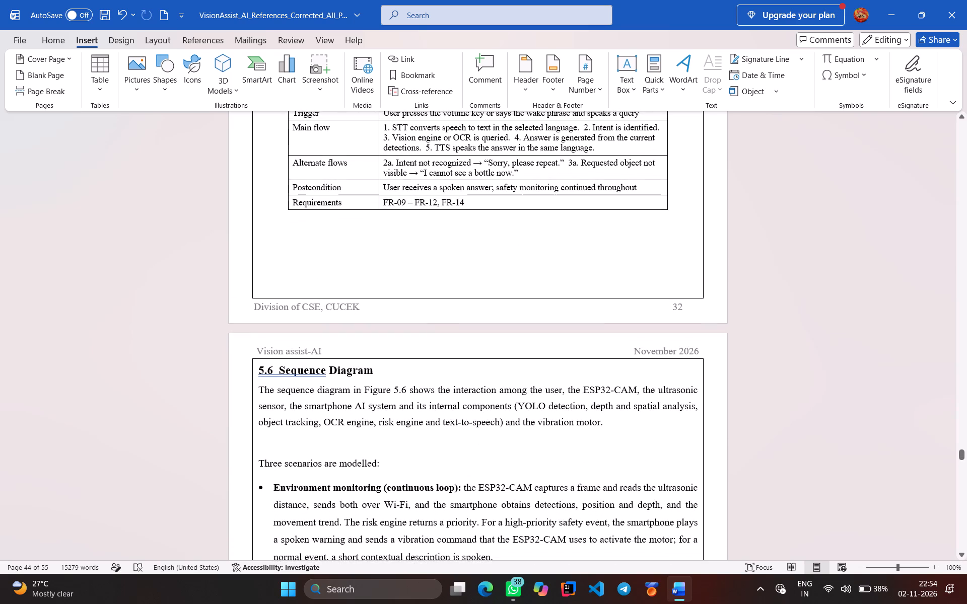
pyautogui.press('Return')
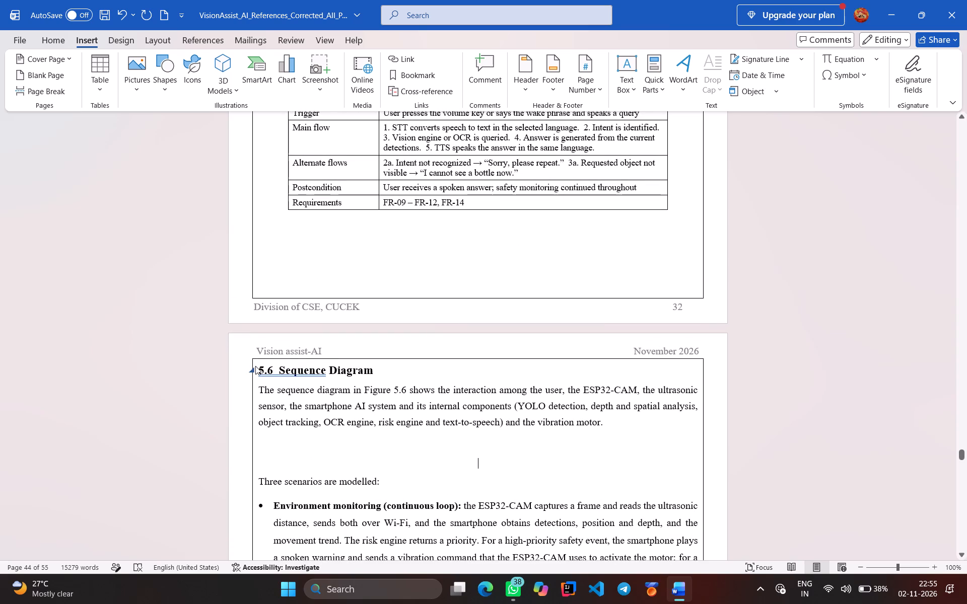
pyautogui.click(258, 368)
pyautogui.press('Return')
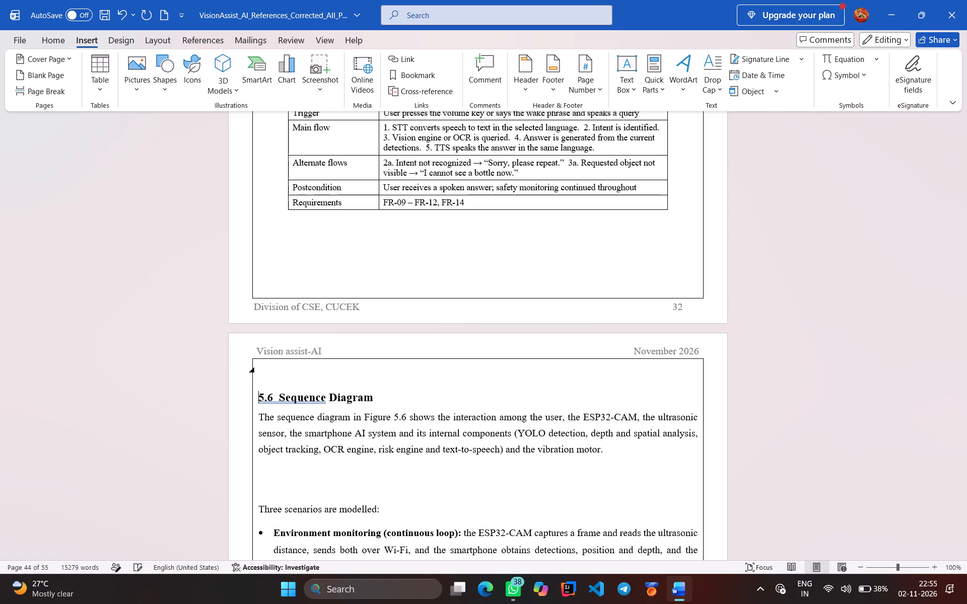
# Remove the extra blank line above "Three scenarios are modelled:" in Section 5.6.
pyautogui.scroll(-2, 408, 367)
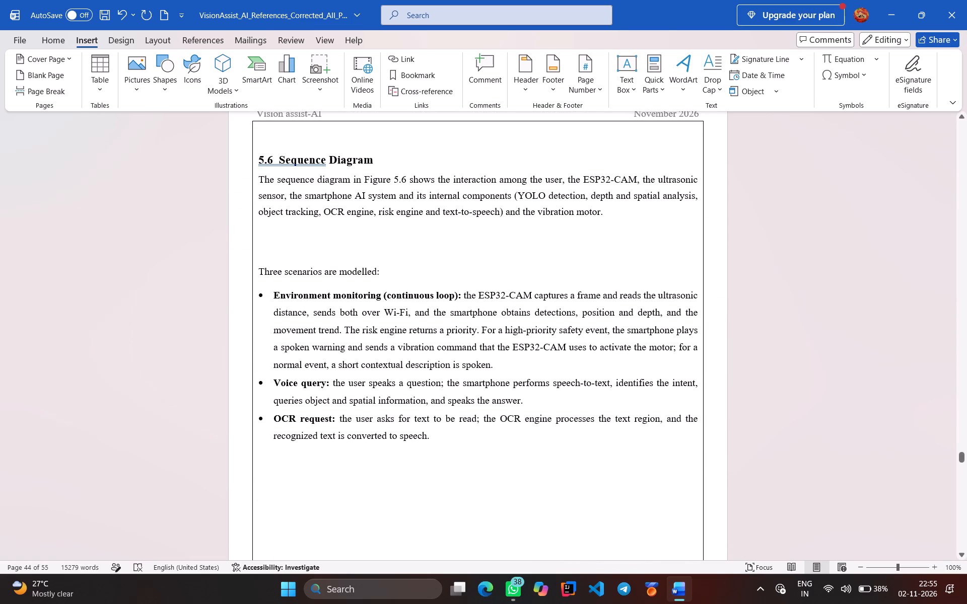
pyautogui.click(295, 246)
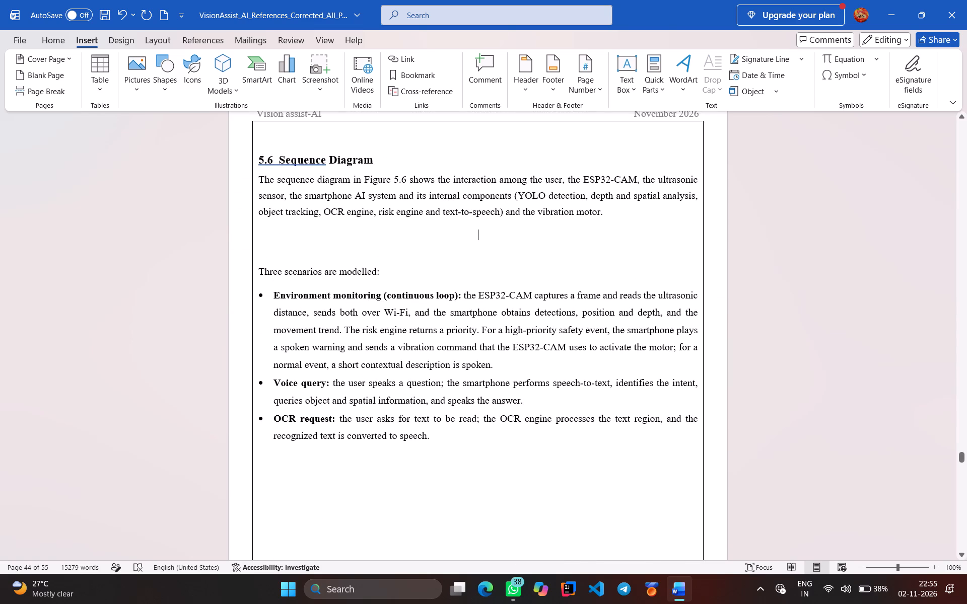
pyautogui.click(259, 272)
pyautogui.press('BackSpace')
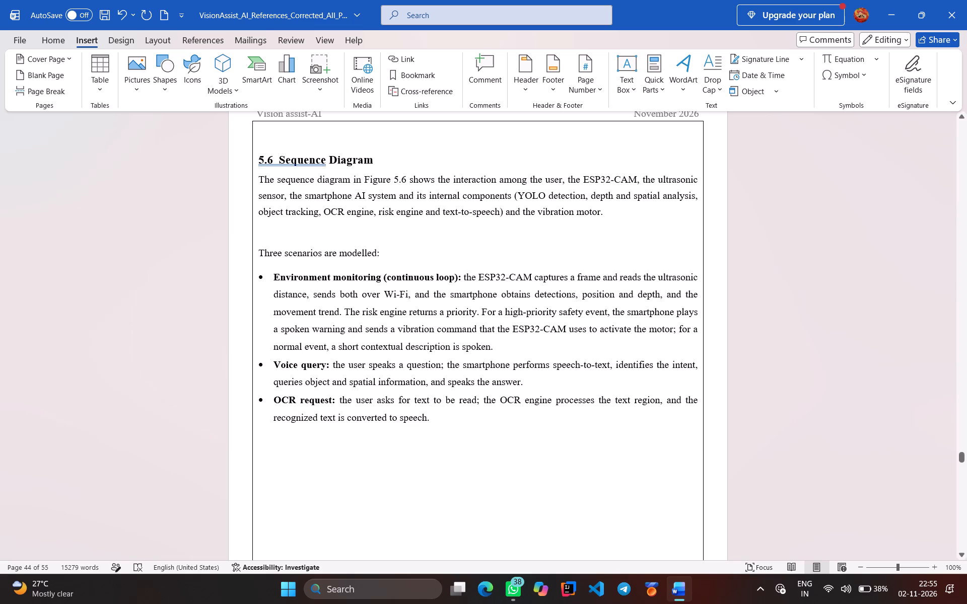
# Insert a blank line above the 6.1 Phase I Work Completed heading and another above the title PHASE I SUMMARY AND FUTURE WORK.
pyautogui.scroll(-1, 429, 289)
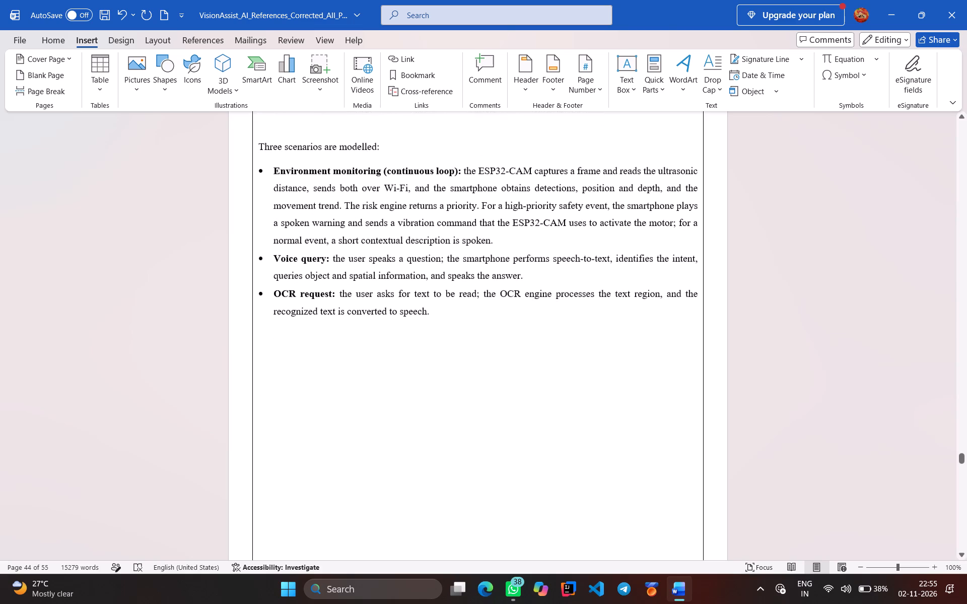
pyautogui.scroll(-3, 429, 289)
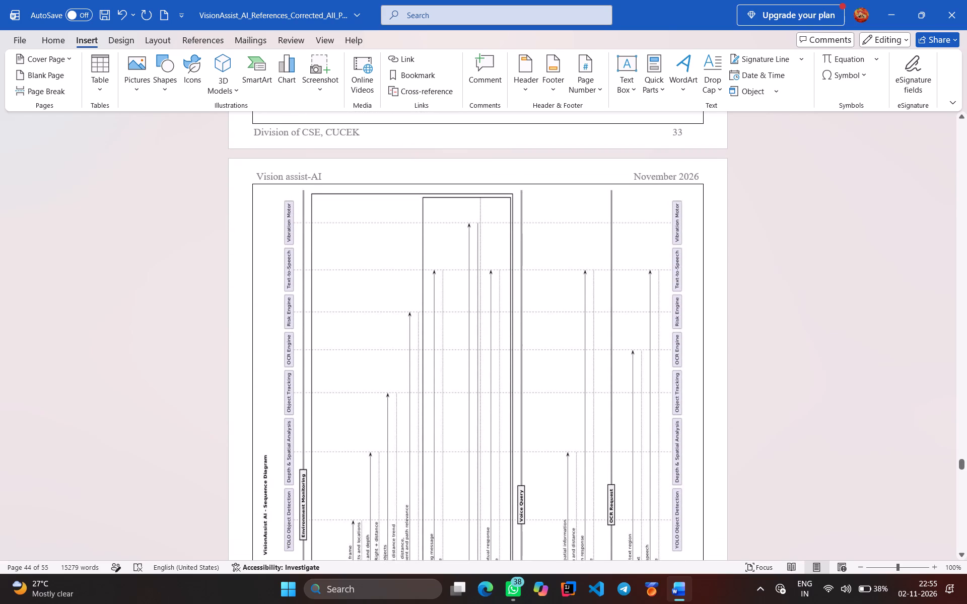
pyautogui.scroll(-2, 429, 289)
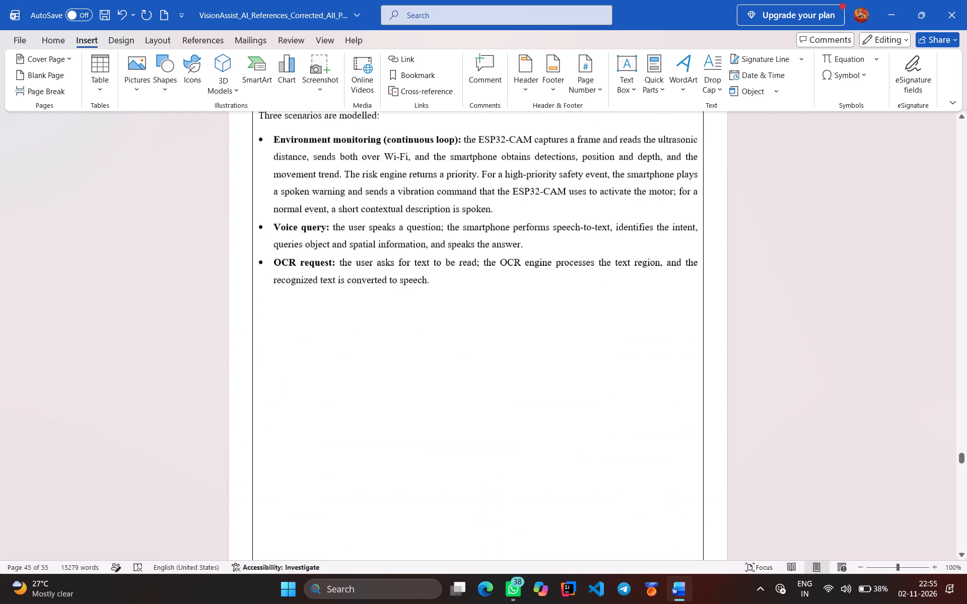
pyautogui.scroll(-1, 429, 289)
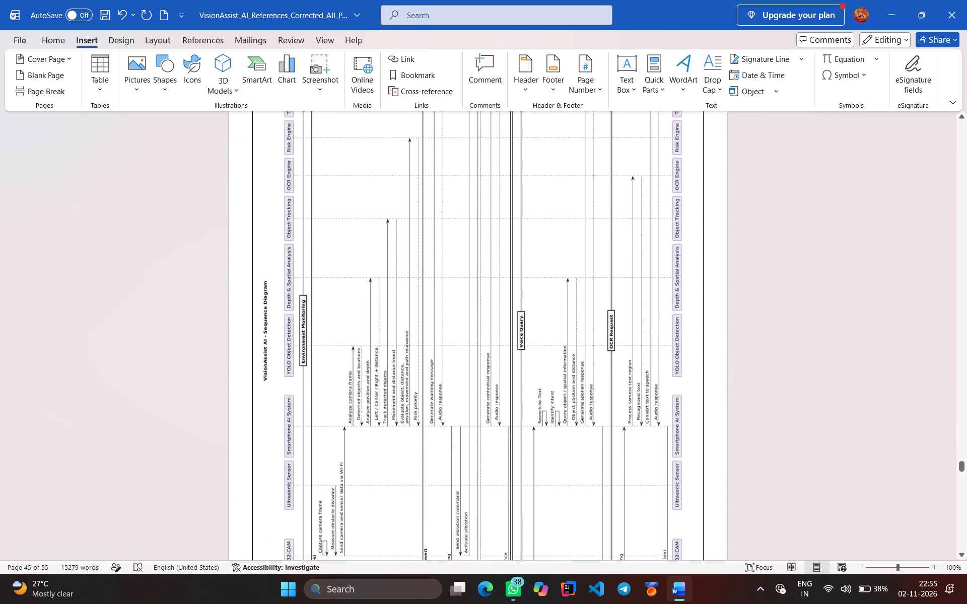
pyautogui.scroll(-1, 429, 289)
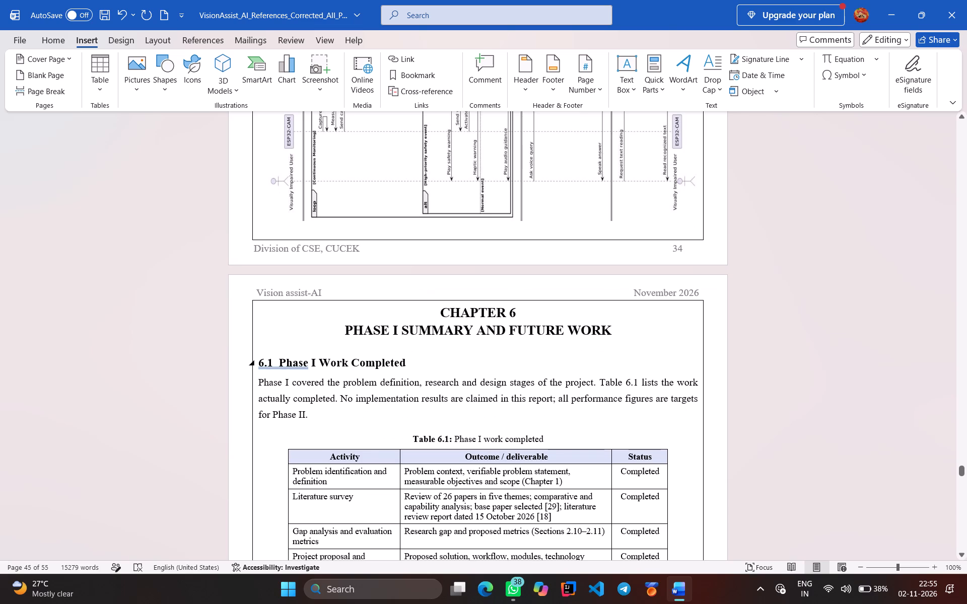
pyautogui.click(258, 359)
pyautogui.press('Return')
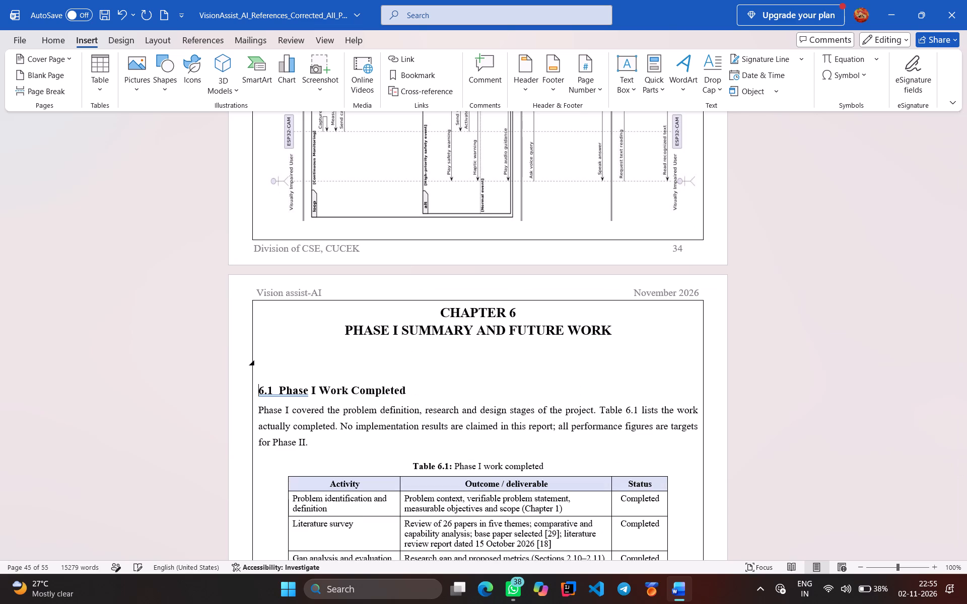
pyautogui.click(336, 333)
pyautogui.press('Return')
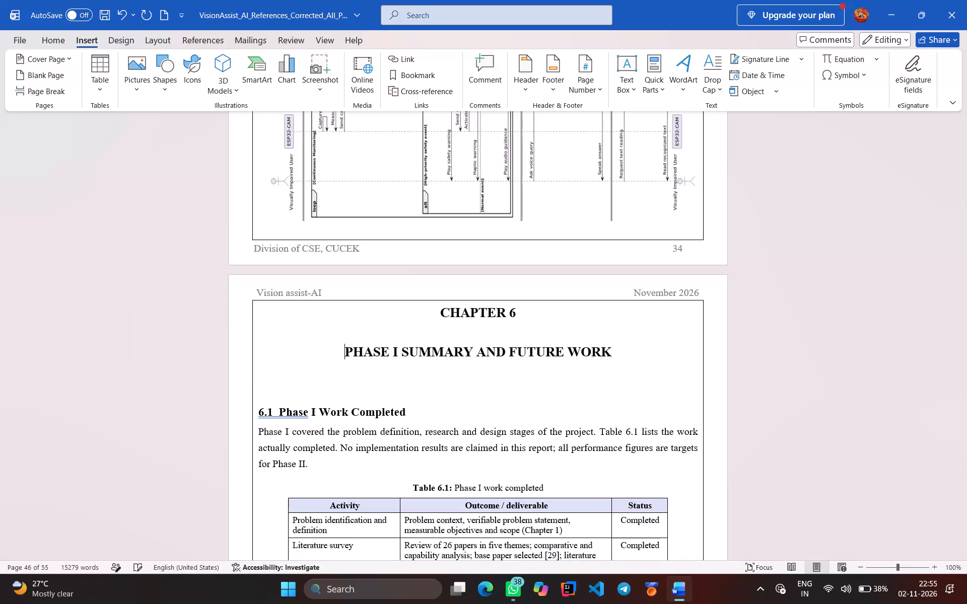
# Delete the CHAPTER 6 line and retype "CHAPTER 6" one line lower, directly above the chapter title.
pyautogui.click(441, 312)
pyautogui.moveTo(441, 312); pyautogui.dragTo(524, 321)
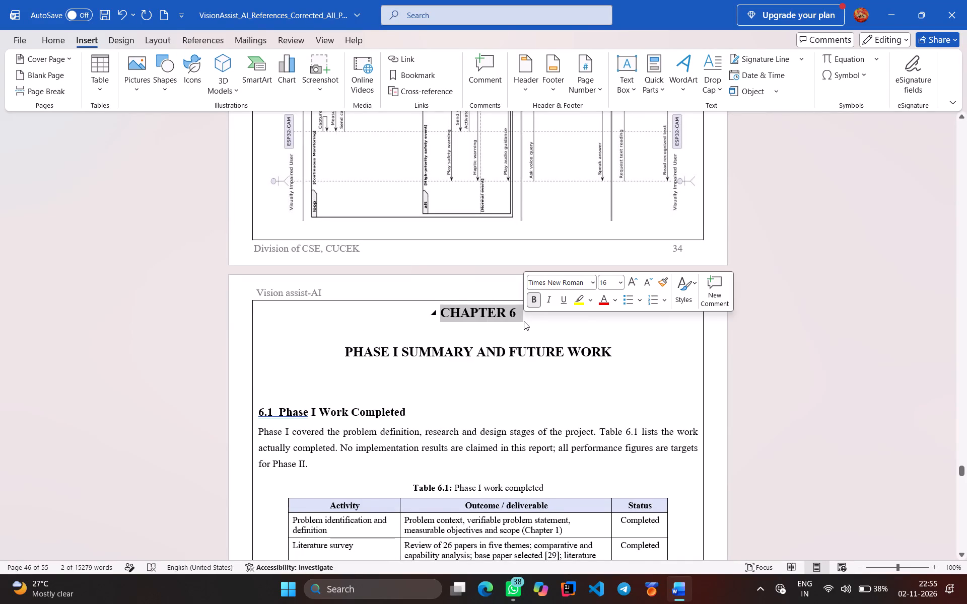
pyautogui.press('Delete')
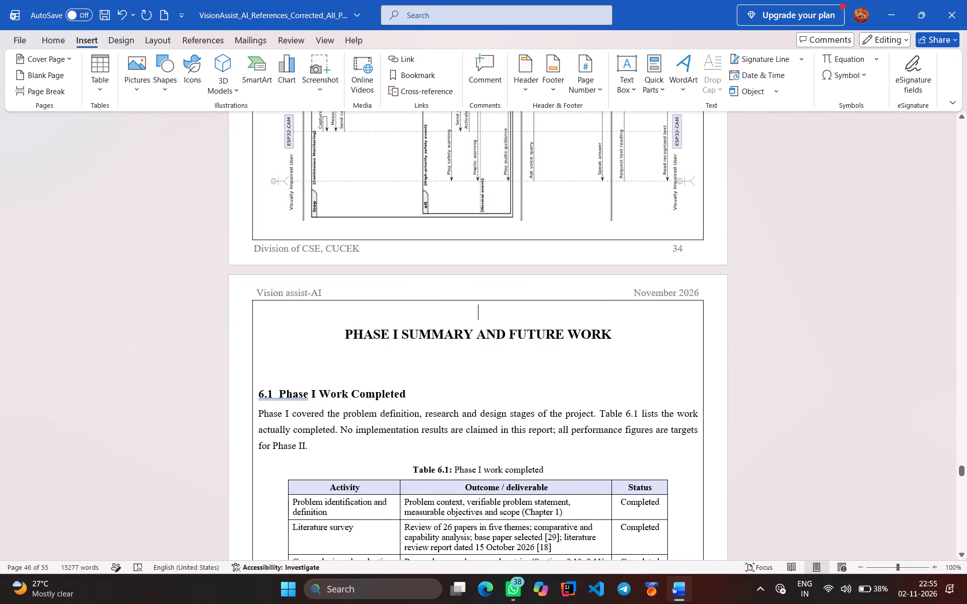
pyautogui.press('Return')
pyautogui.write('CHAPTER')
pyautogui.press('space')
pyautogui.write('6')
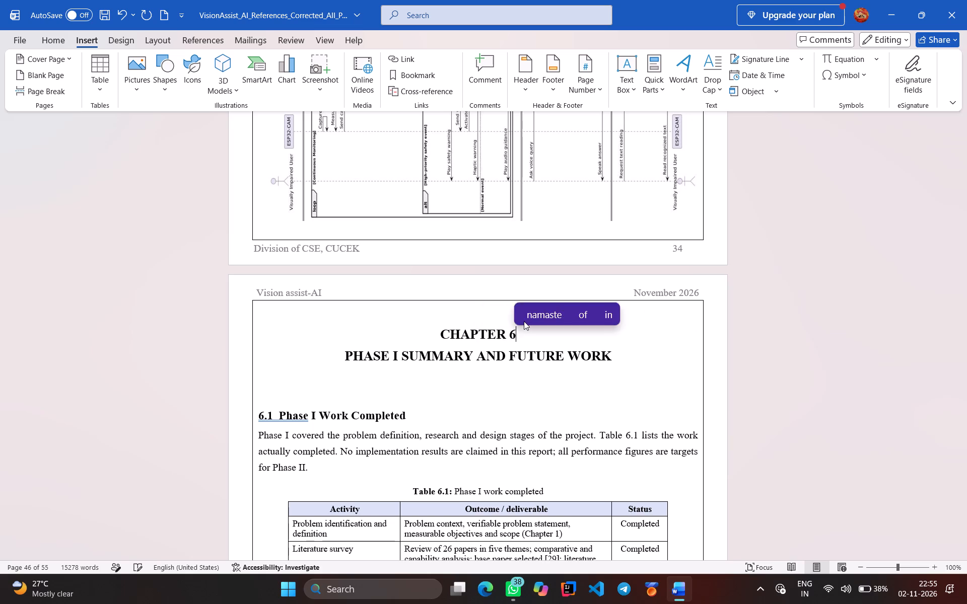
# Insert a blank line above the 6.2 Planned Phase II Work heading.
pyautogui.scroll(-2, 524, 321)
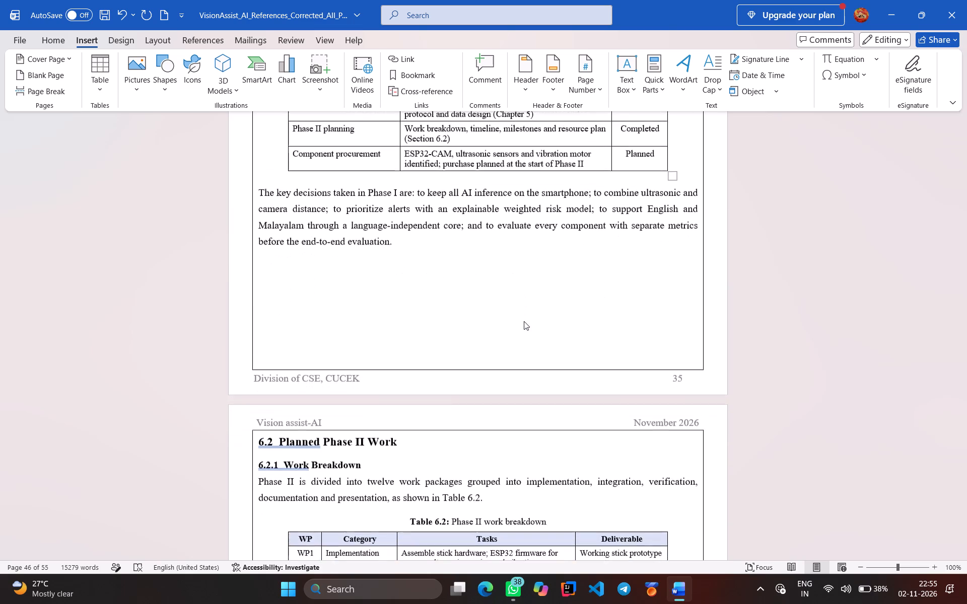
pyautogui.scroll(-1, 524, 321)
pyautogui.click(258, 429)
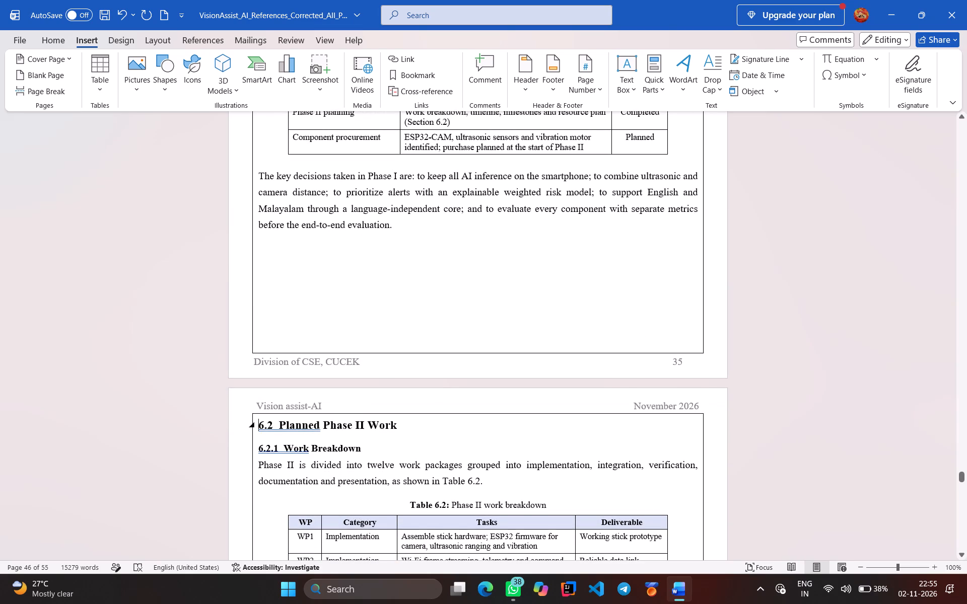
pyautogui.press('Return')
# Insert a blank line above the first paragraph of Chapter 7 and another above the title CONCLUSION.
pyautogui.scroll(-3, 258, 429)
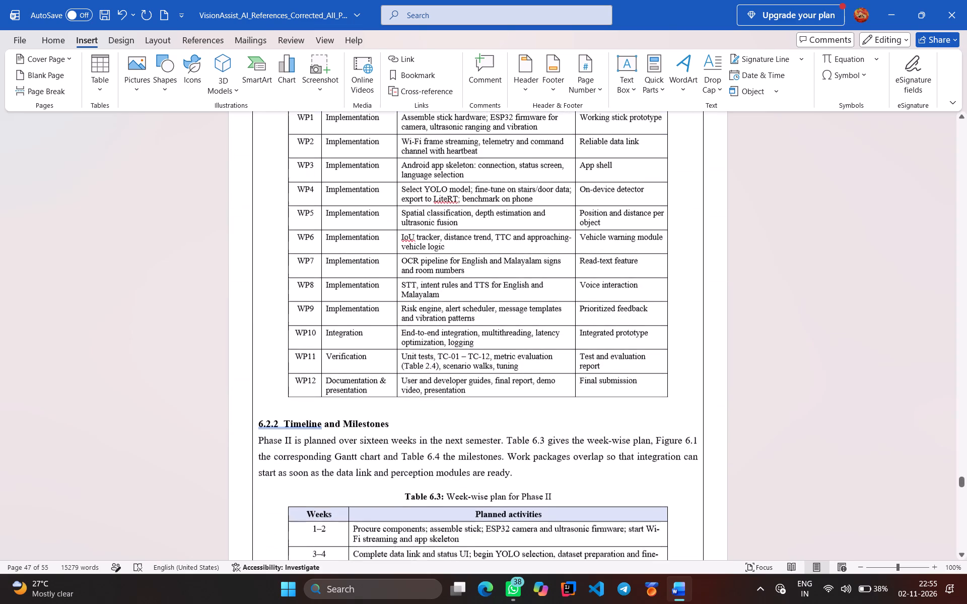
pyautogui.scroll(-2, 260, 372)
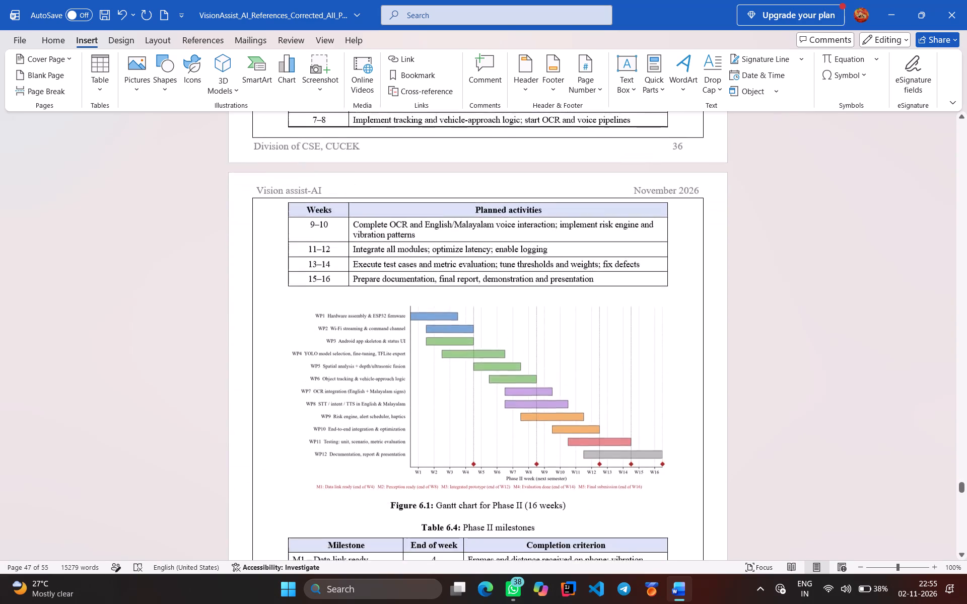
pyautogui.scroll(-3, 260, 372)
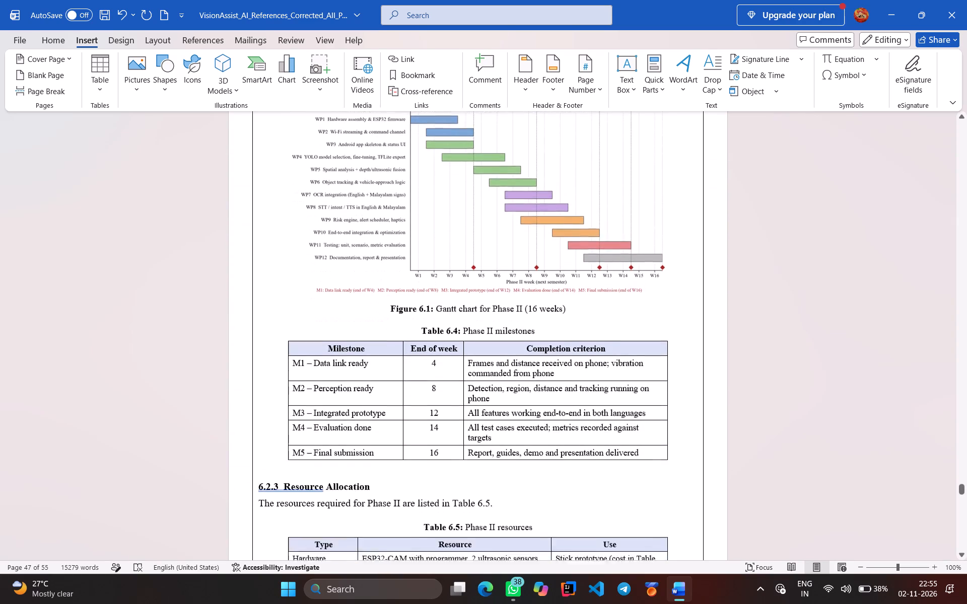
pyautogui.scroll(-2, 260, 372)
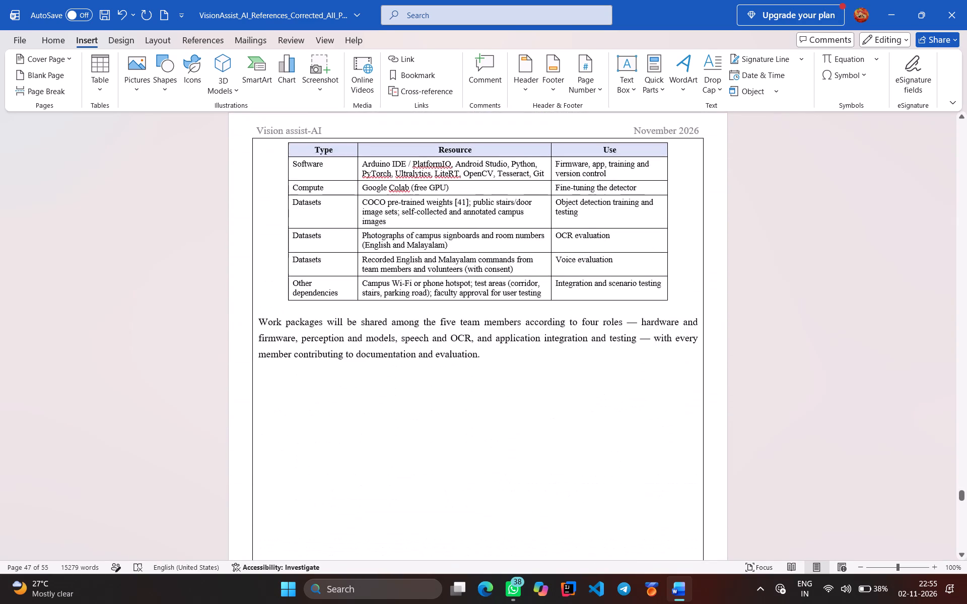
pyautogui.scroll(-2, 260, 372)
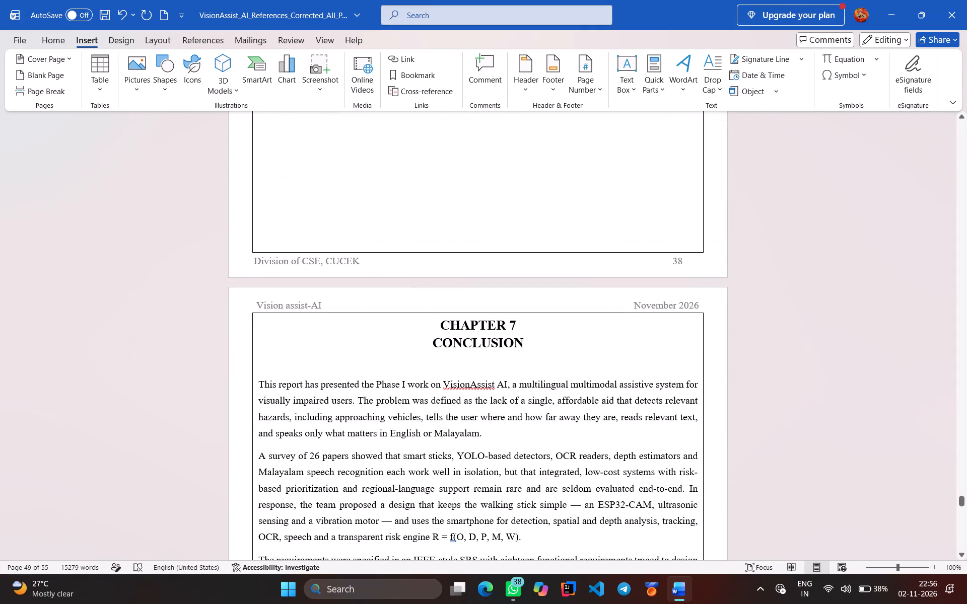
pyautogui.click(258, 385)
pyautogui.press('Return')
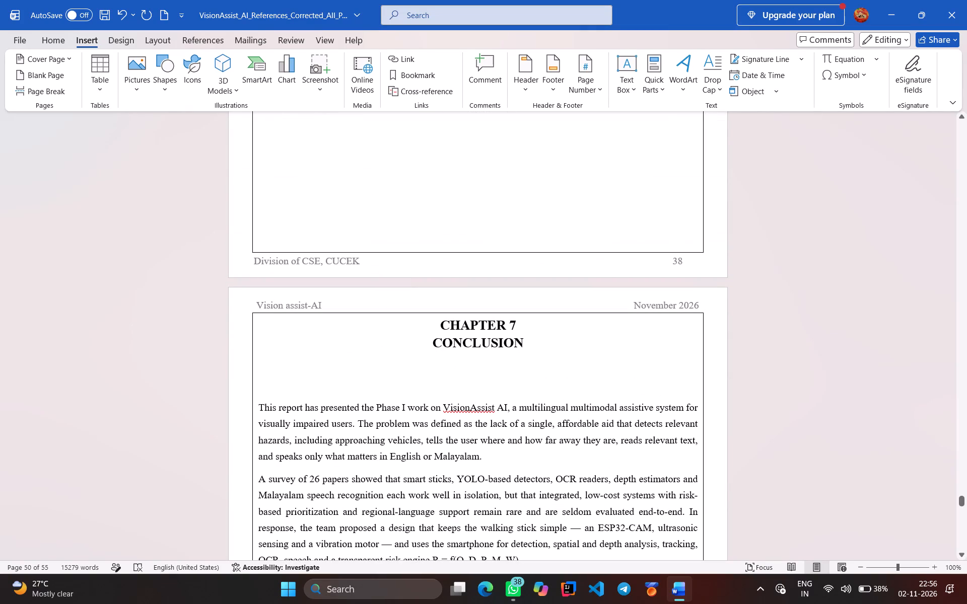
pyautogui.click(425, 341)
pyautogui.press('Return')
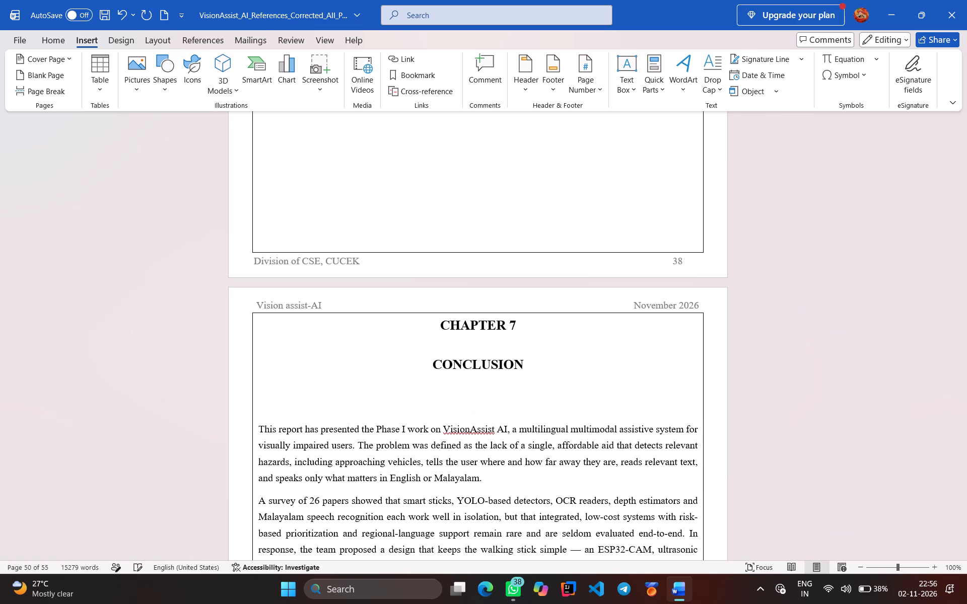
# Delete the CHAPTER 7 line above the title CONCLUSION.
pyautogui.moveTo(442, 323); pyautogui.dragTo(507, 334)
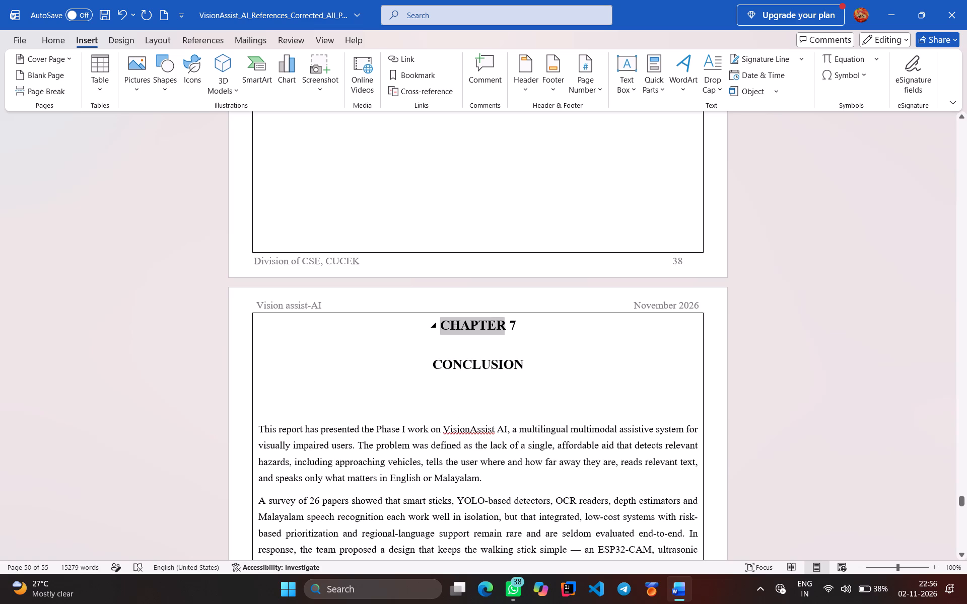
pyautogui.moveTo(507, 334); pyautogui.dragTo(522, 334)
pyautogui.press('Delete')
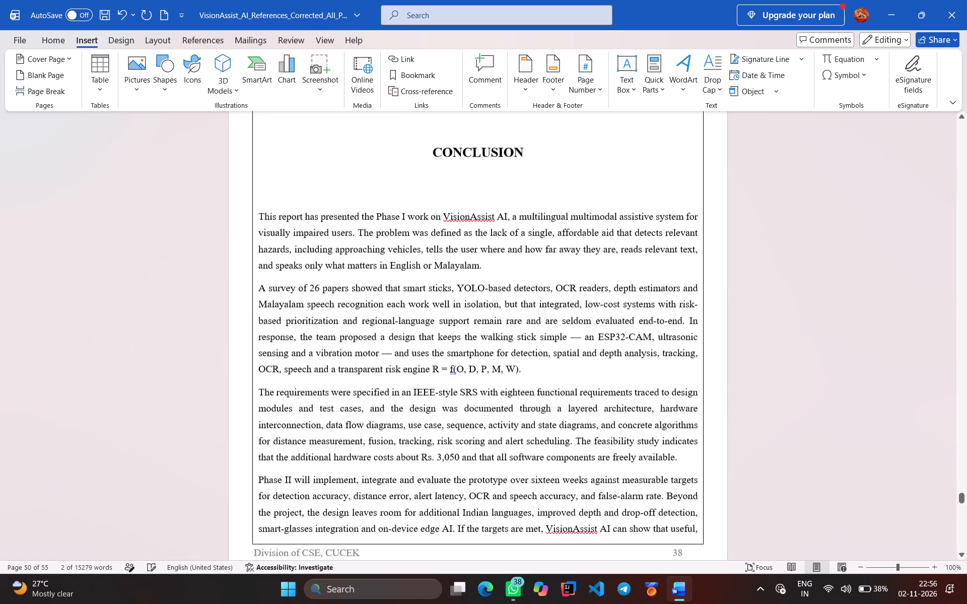
# Move the title CONCLUSION onto a new page with blank lines and retype "CHAPTER 7" directly above it.
pyautogui.hscroll(1, 522, 334)
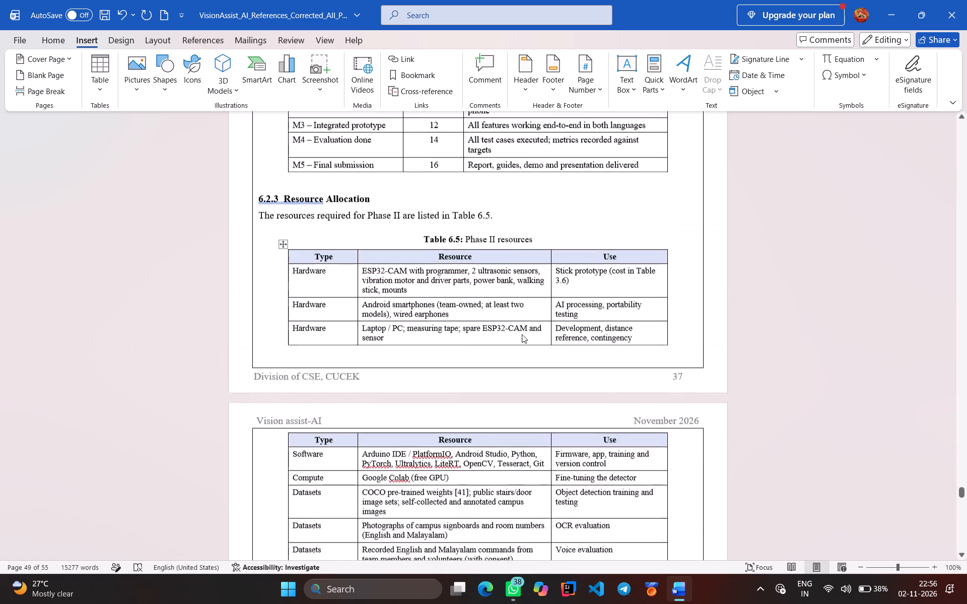
pyautogui.hscroll(1, 522, 334)
pyautogui.press('Return')
pyautogui.press('Return')
pyautogui.press('Return')
pyautogui.press('Return')
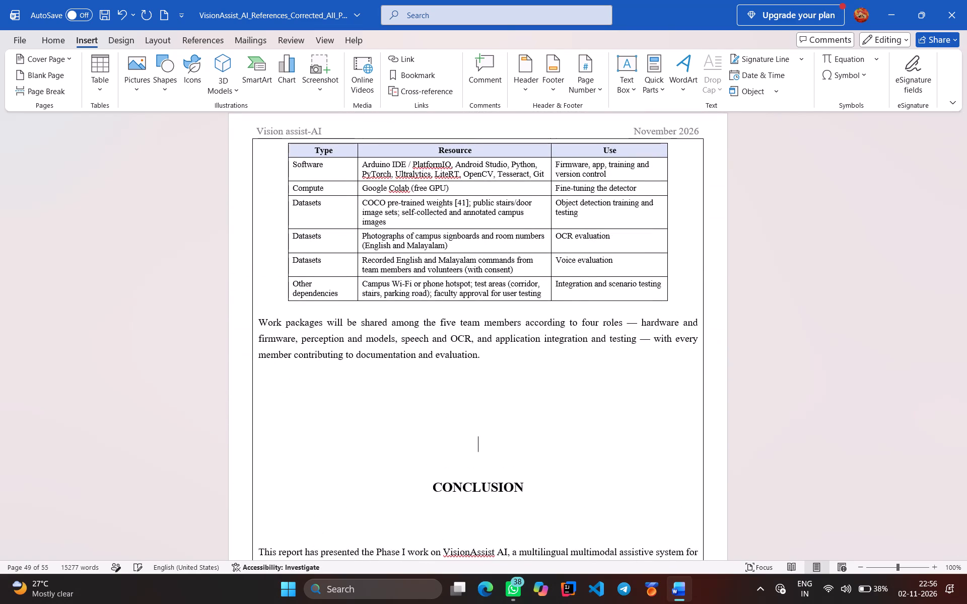
pyautogui.press('Return')
pyautogui.press('Return')
pyautogui.press('Return')
pyautogui.press('Return')
pyautogui.scroll(-1, 522, 334)
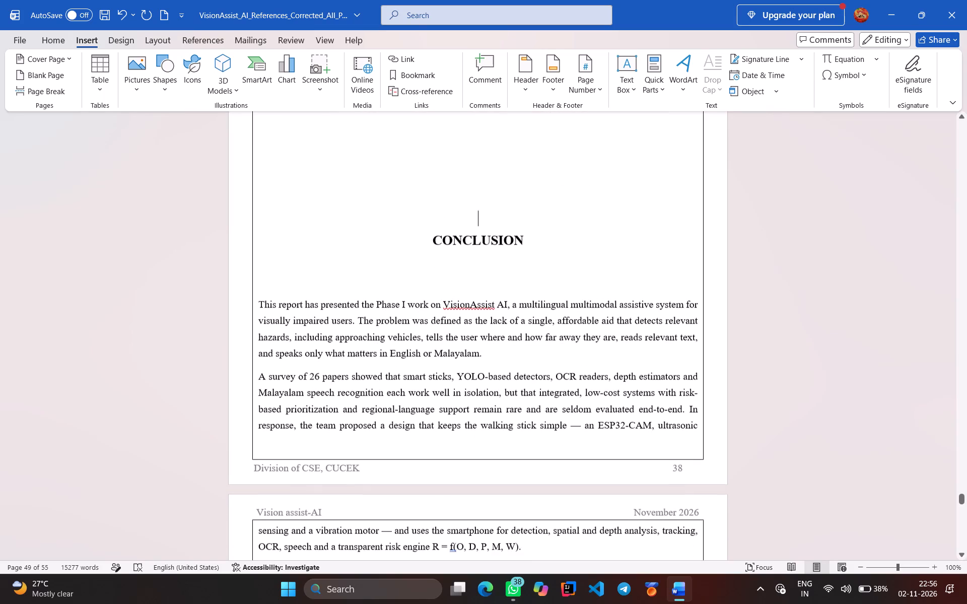
pyautogui.scroll(-1, 522, 334)
pyautogui.press('Return')
pyautogui.press('Return')
pyautogui.press('Return')
pyautogui.press('Return')
pyautogui.press('Return')
pyautogui.press('Return')
pyautogui.press('Return')
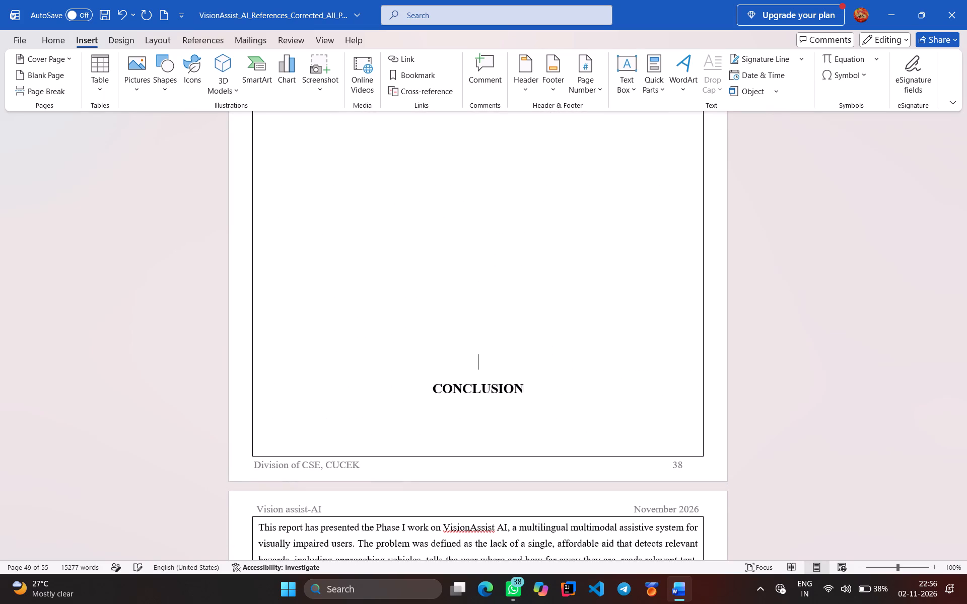
pyautogui.press('Return')
pyautogui.press('Return')
pyautogui.press('Return')
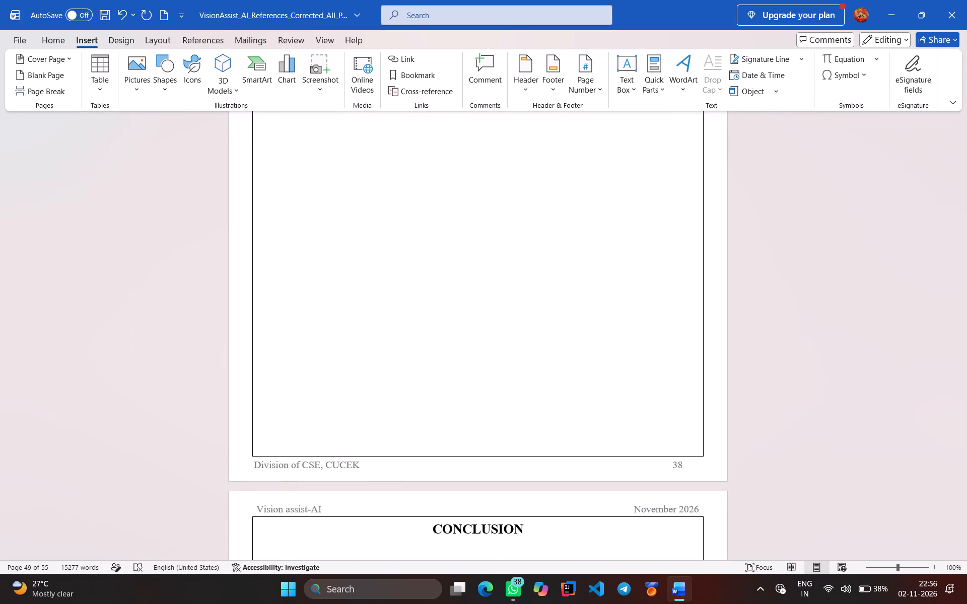
pyautogui.press('Return')
pyautogui.press('Return')
pyautogui.scroll(-2, 522, 334)
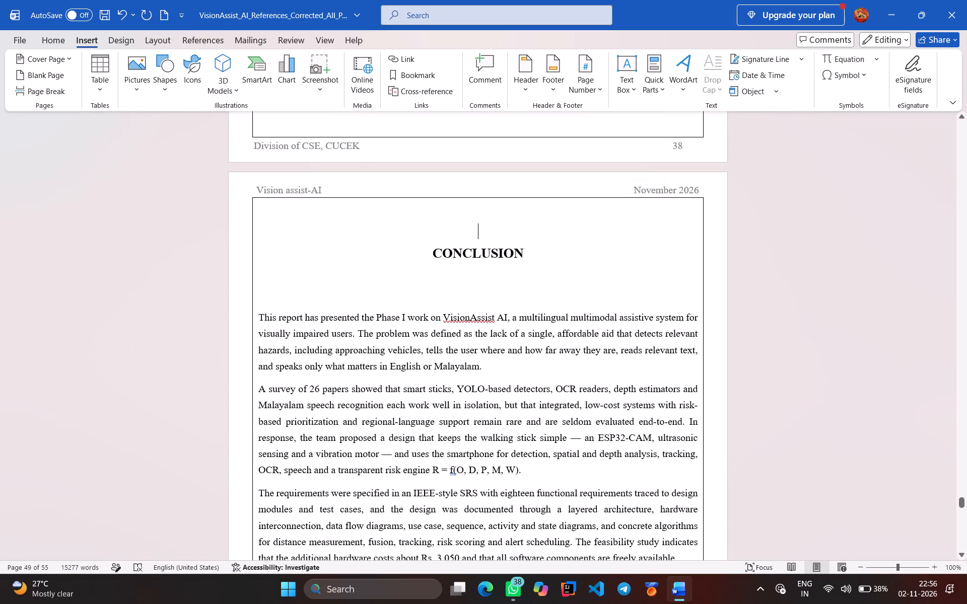
pyautogui.write('CHAPTER 7')
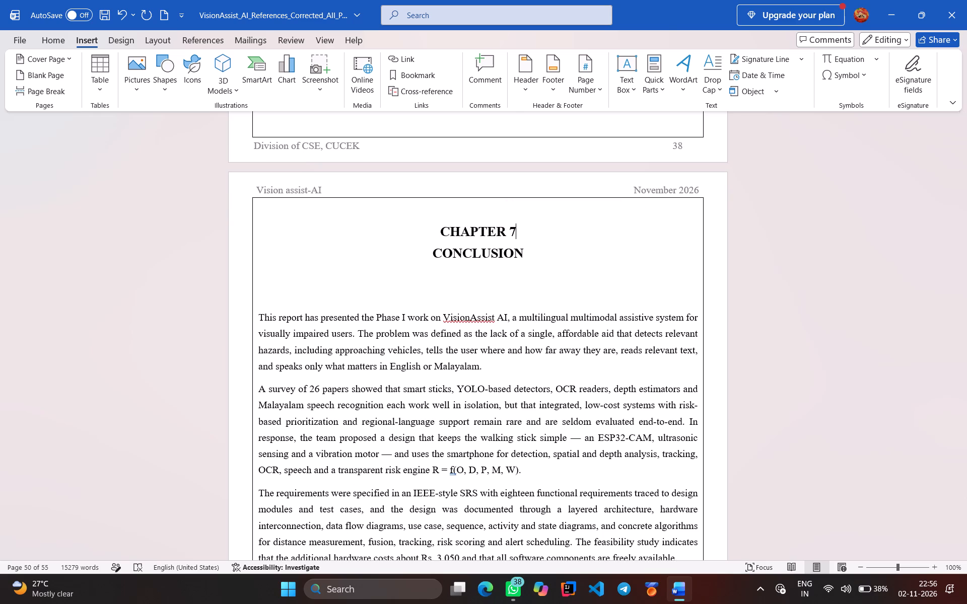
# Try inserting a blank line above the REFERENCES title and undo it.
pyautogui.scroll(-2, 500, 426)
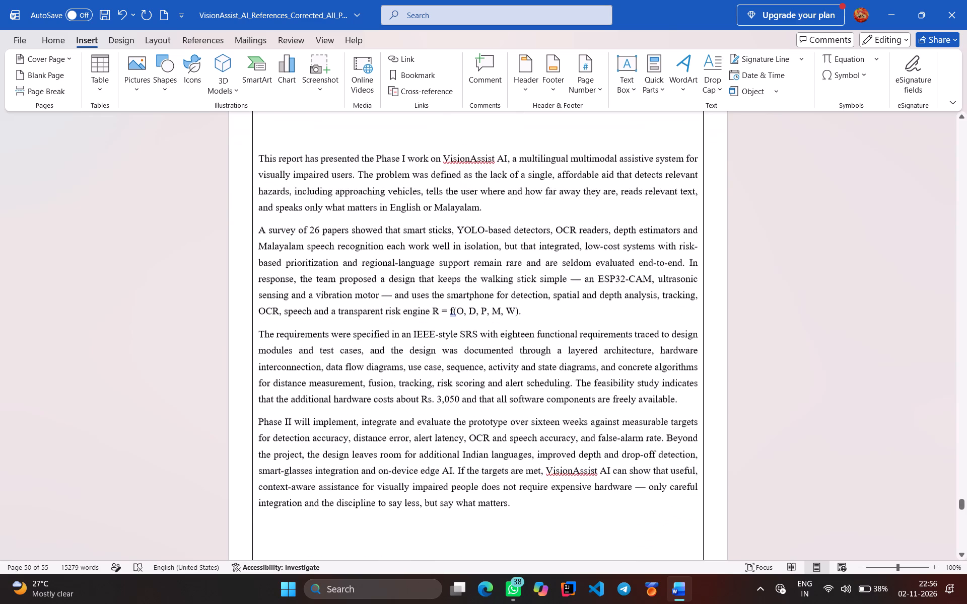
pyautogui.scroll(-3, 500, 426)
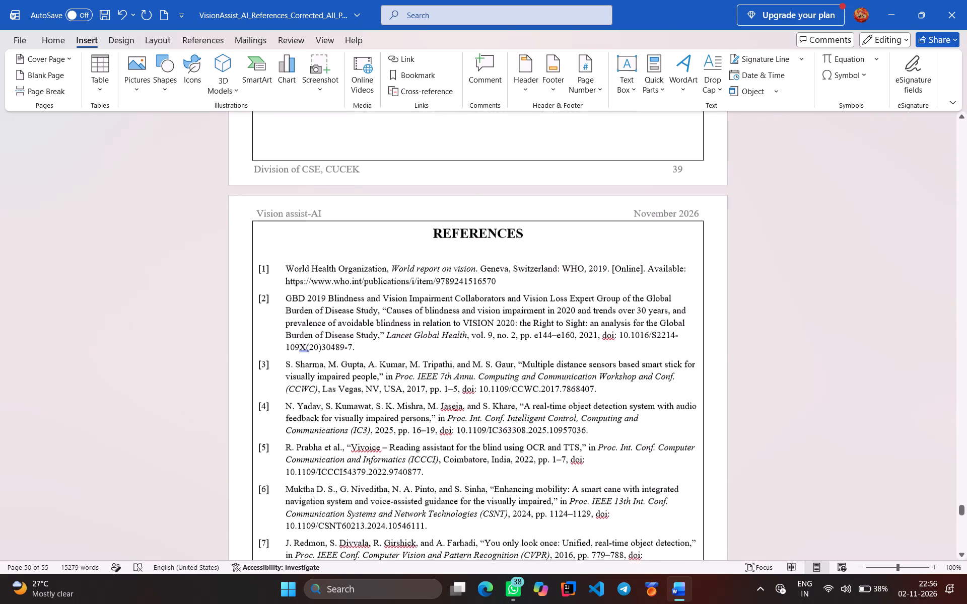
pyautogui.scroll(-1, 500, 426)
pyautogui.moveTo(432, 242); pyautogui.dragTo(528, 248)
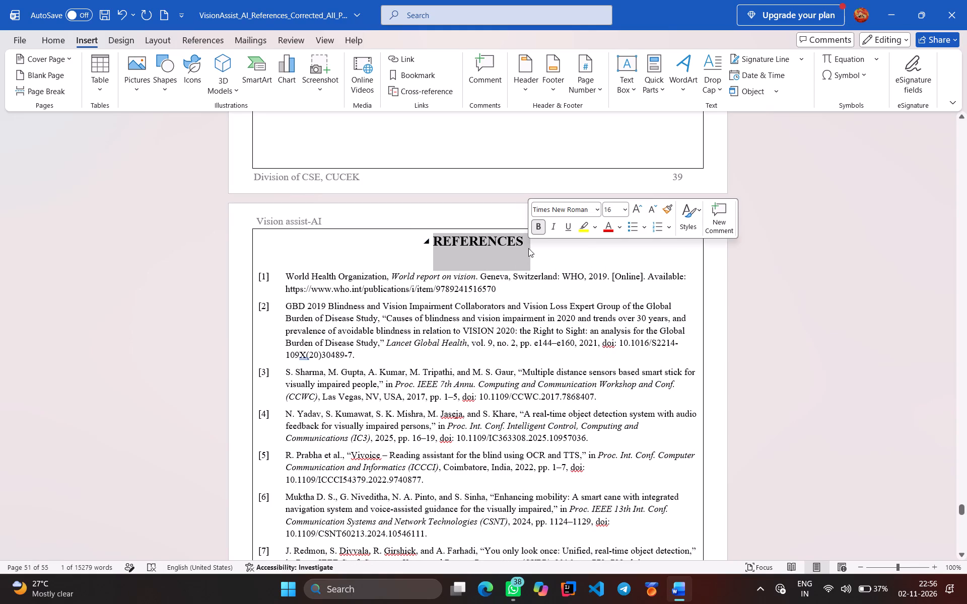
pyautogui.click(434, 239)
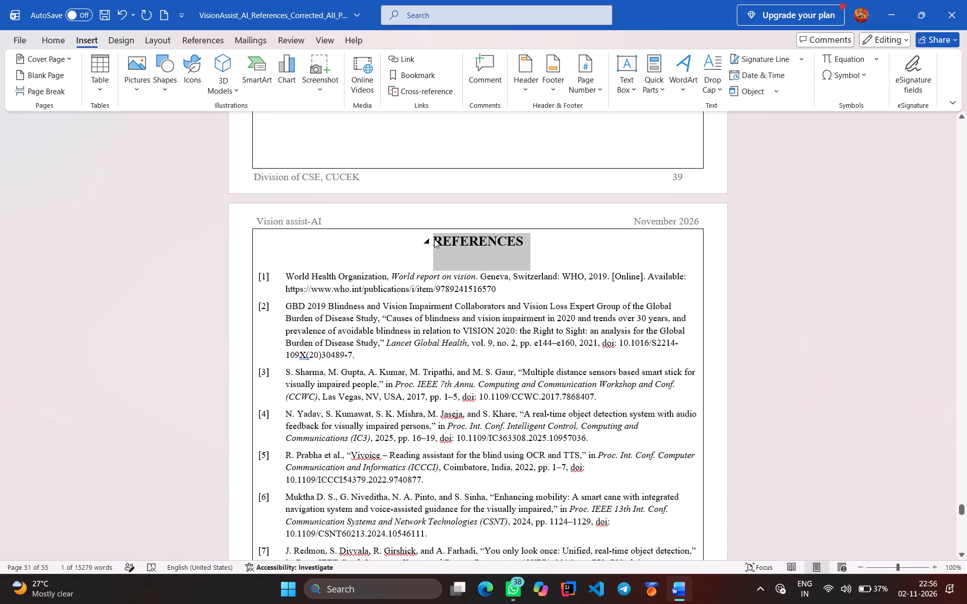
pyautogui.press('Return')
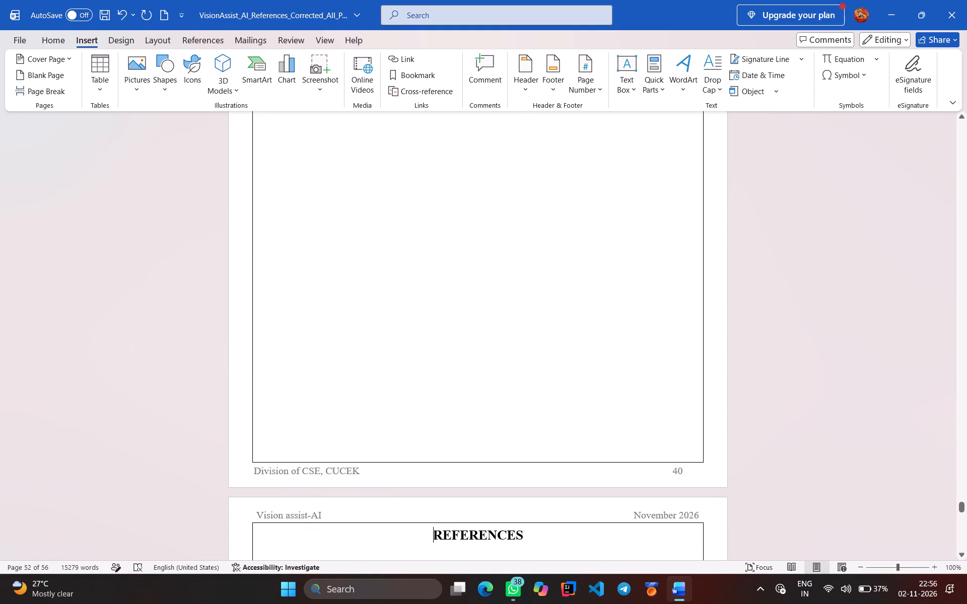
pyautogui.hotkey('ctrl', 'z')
# Delete the REFERENCES title above the reference list.
pyautogui.scroll(1, 434, 239)
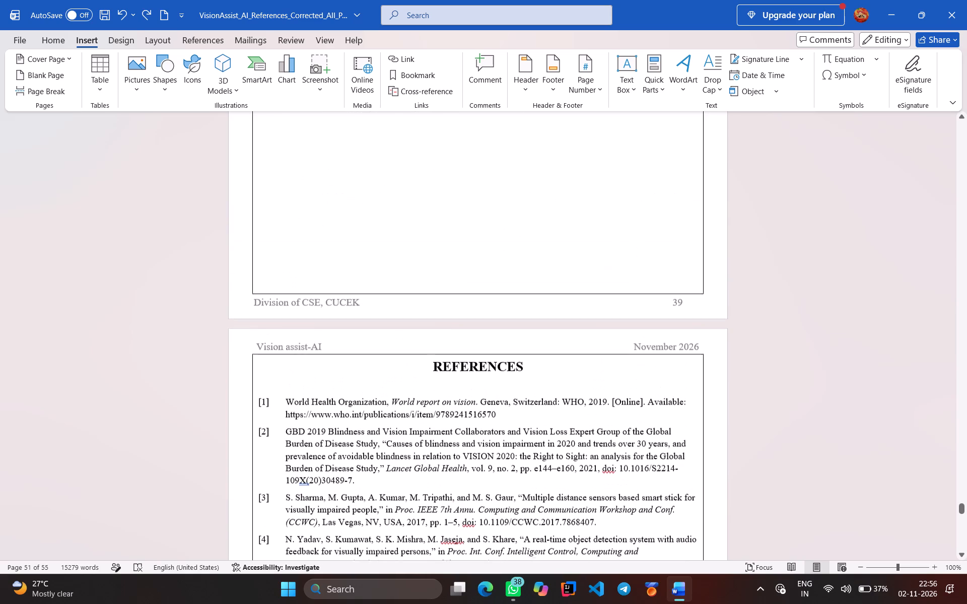
pyautogui.scroll(1, 434, 239)
pyautogui.moveTo(524, 372); pyautogui.dragTo(447, 369)
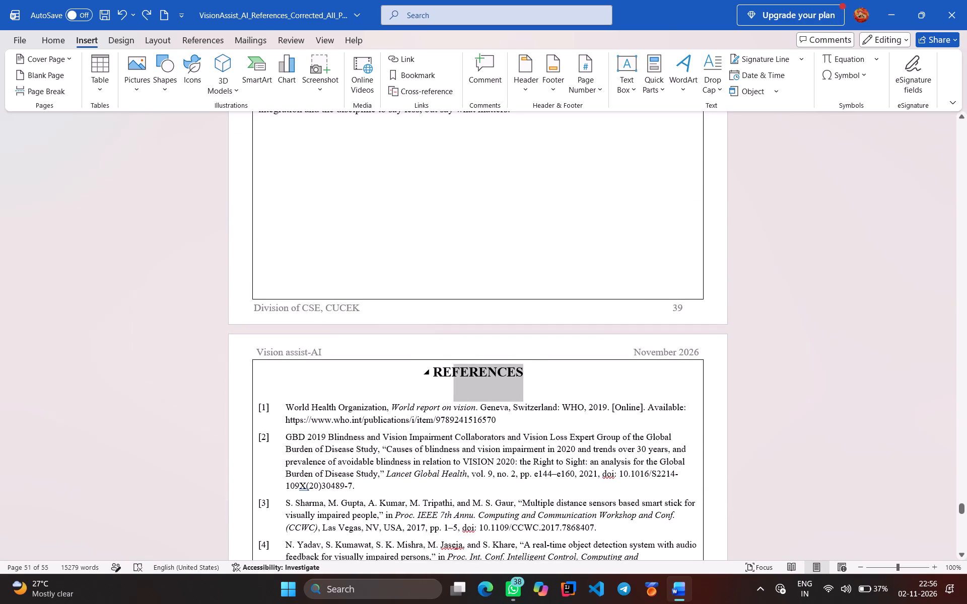
pyautogui.moveTo(447, 369); pyautogui.dragTo(431, 367)
pyautogui.press('Delete')
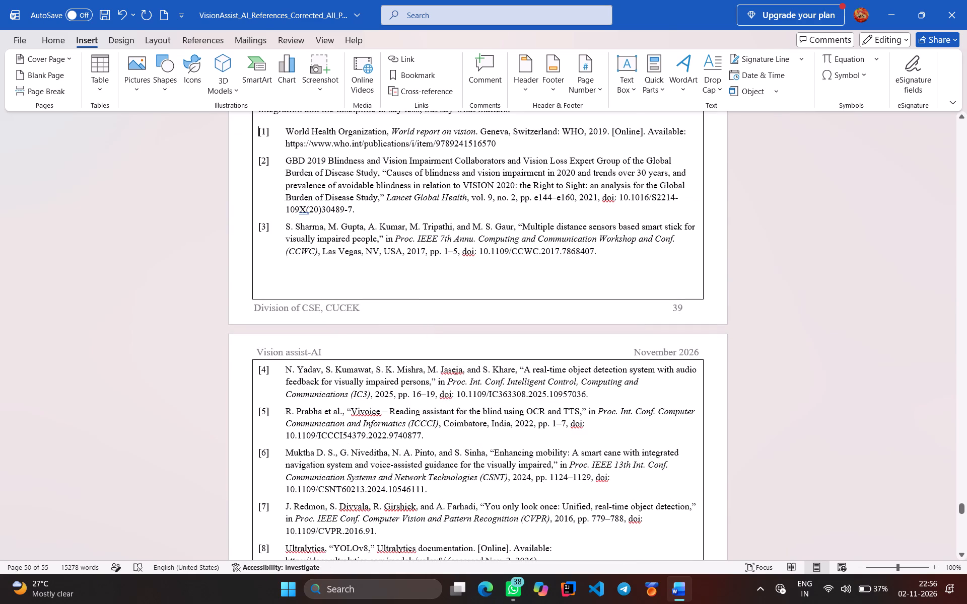
# Insert blank lines after the conclusion's last paragraph to move reference [1] onto the next page, leaving space above it.
pyautogui.scroll(1, 431, 367)
pyautogui.press('Return')
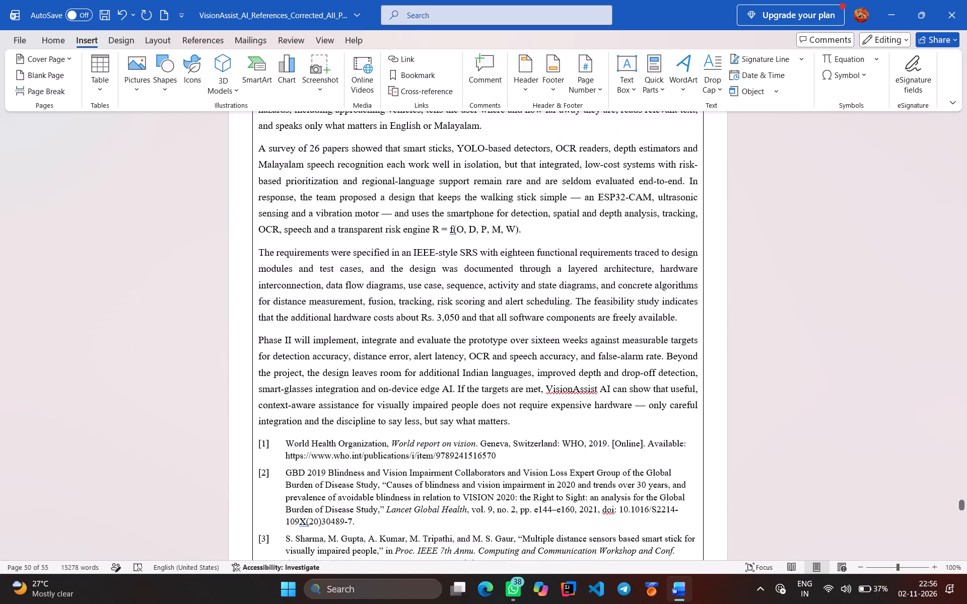
pyautogui.press('Return')
pyautogui.press('Return')
pyautogui.press('Return')
pyautogui.press('Return')
pyautogui.press('Return')
pyautogui.press('Return')
pyautogui.press('Return')
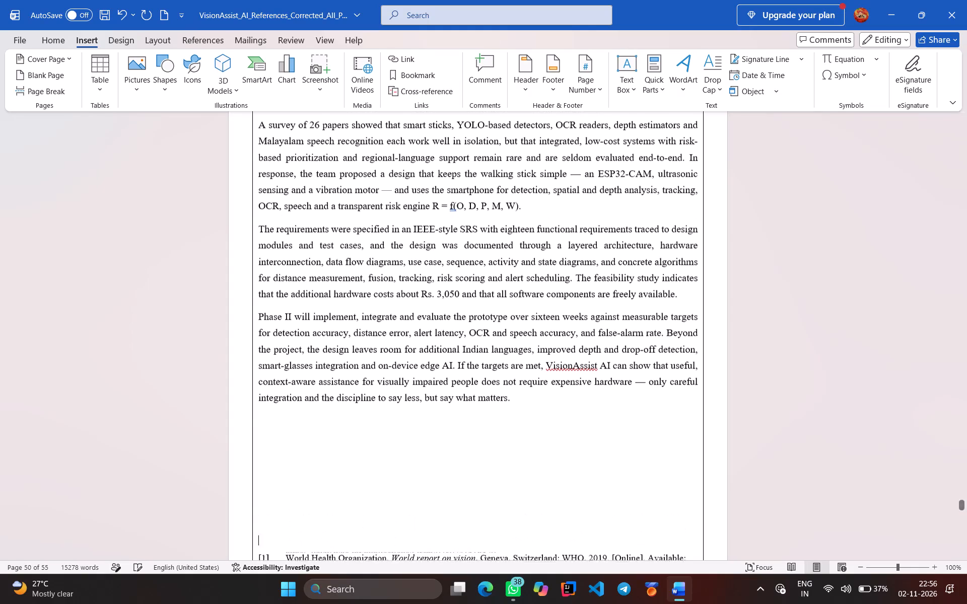
pyautogui.press('Return')
pyautogui.press('Return')
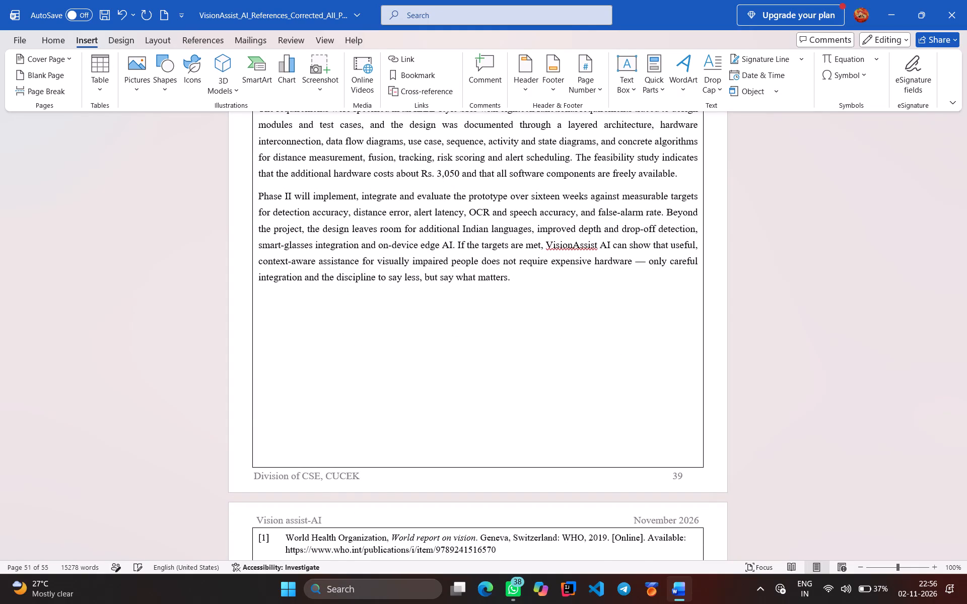
pyautogui.press('Return')
pyautogui.press('Return')
pyautogui.press('Return')
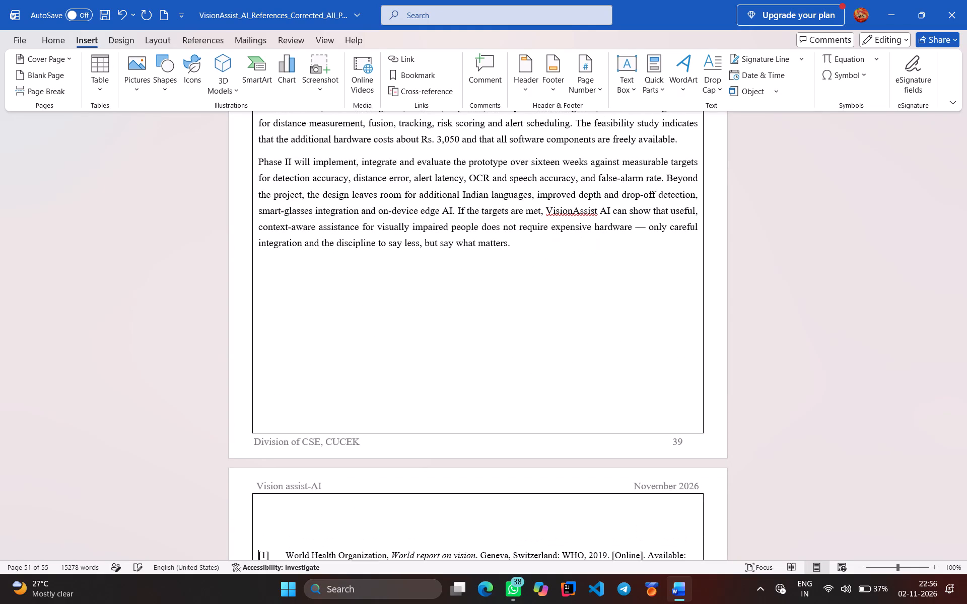
pyautogui.press('Return')
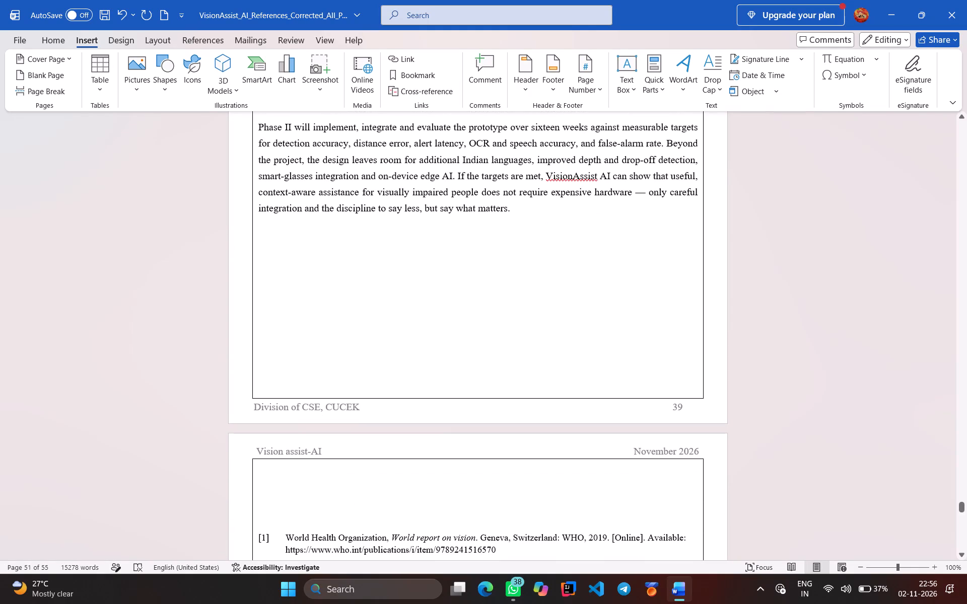
# Enter the title "REFERENCES" on the blank line above reference [1].
pyautogui.click(439, 489)
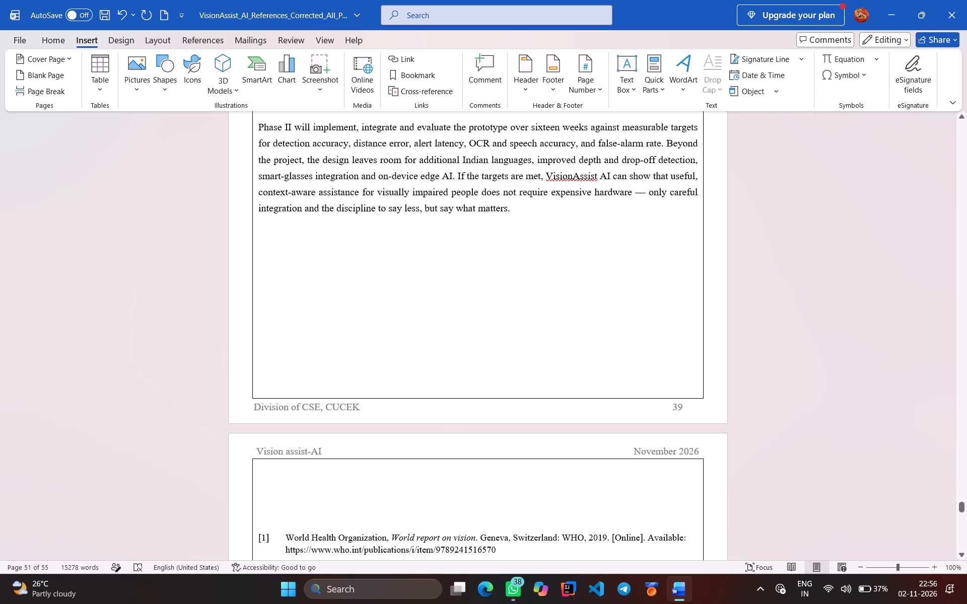
pyautogui.click(404, 499)
pyautogui.write('CHAPTE')
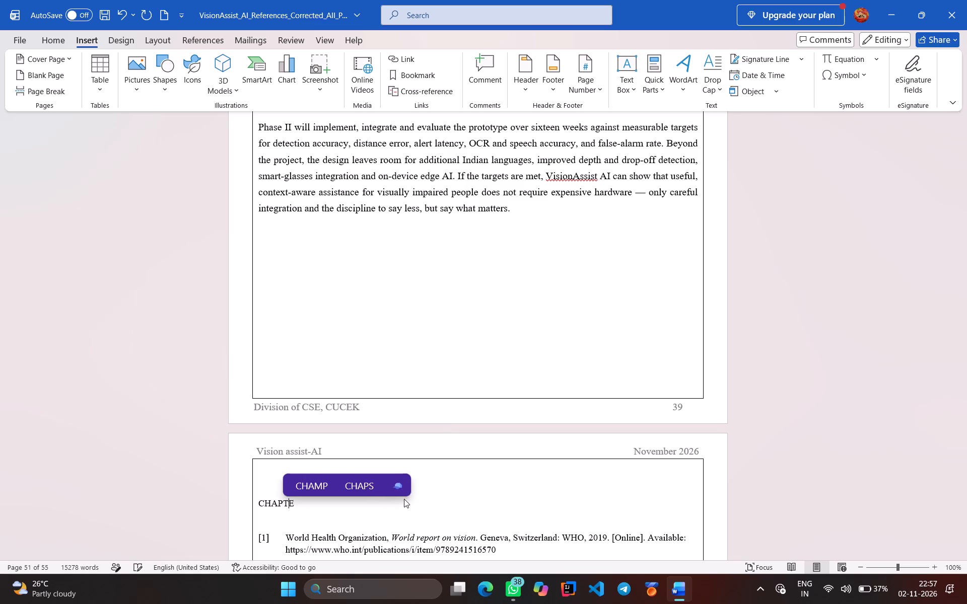
pyautogui.press('BackSpace')
pyautogui.press('BackSpace')
pyautogui.press('BackSpace')
pyautogui.press('BackSpace')
pyautogui.press('BackSpace')
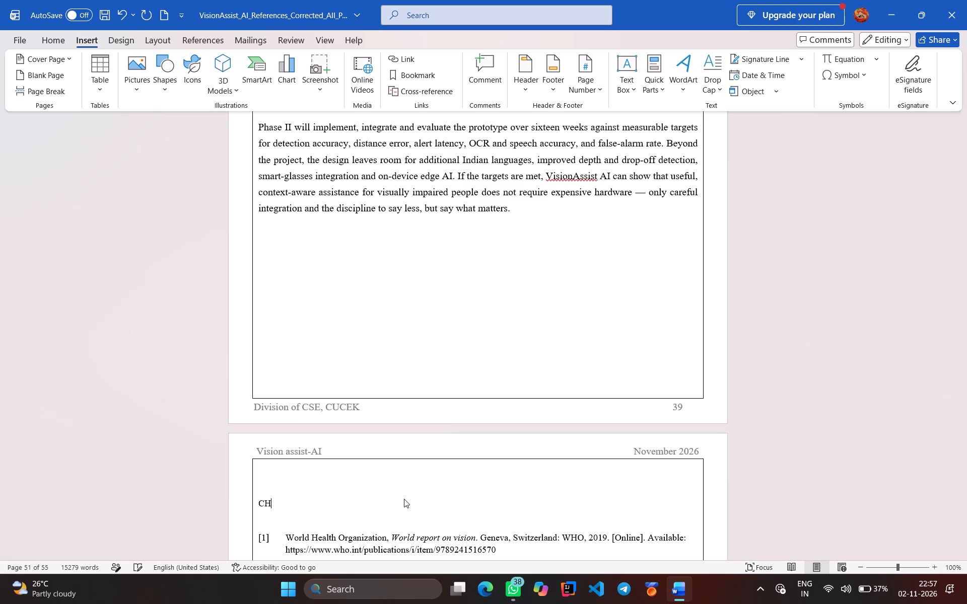
pyautogui.press('BackSpace')
pyautogui.write('REFER')
pyautogui.write('ENCES')
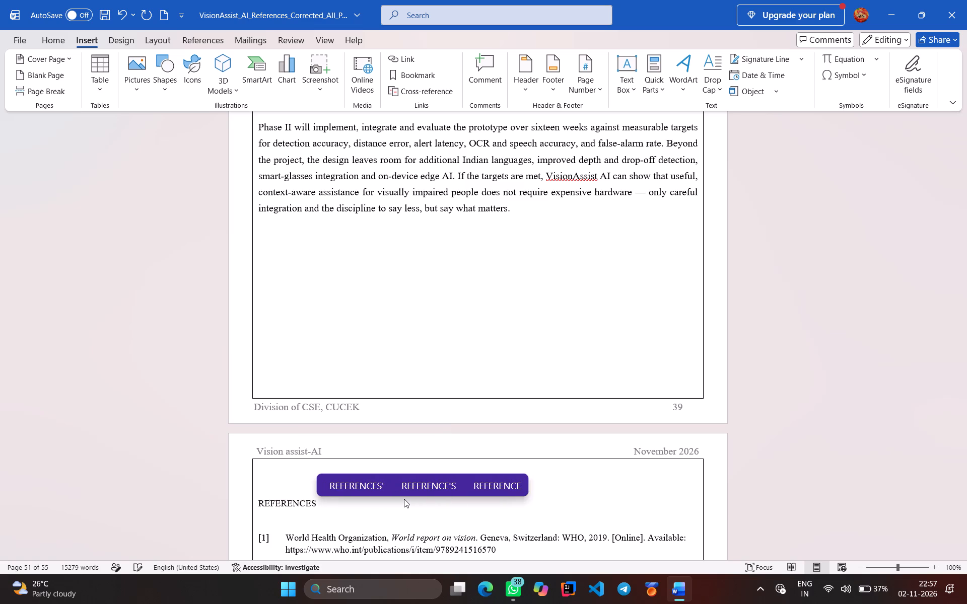
# Format the REFERENCES title as bold, 16 pt and centred.
pyautogui.moveTo(323, 504); pyautogui.dragTo(284, 499)
pyautogui.moveTo(284, 499); pyautogui.dragTo(262, 505)
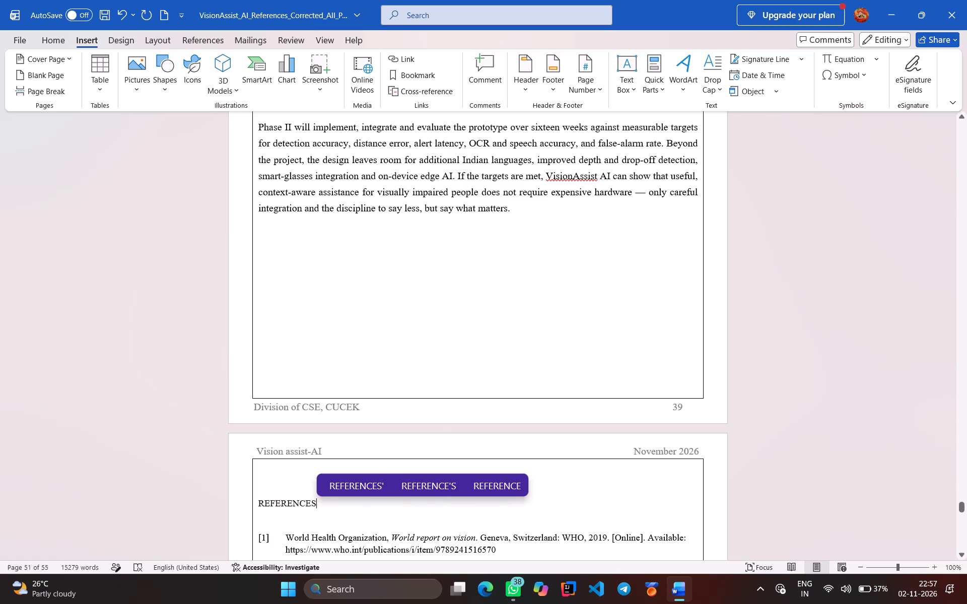
pyautogui.moveTo(259, 504); pyautogui.dragTo(325, 506)
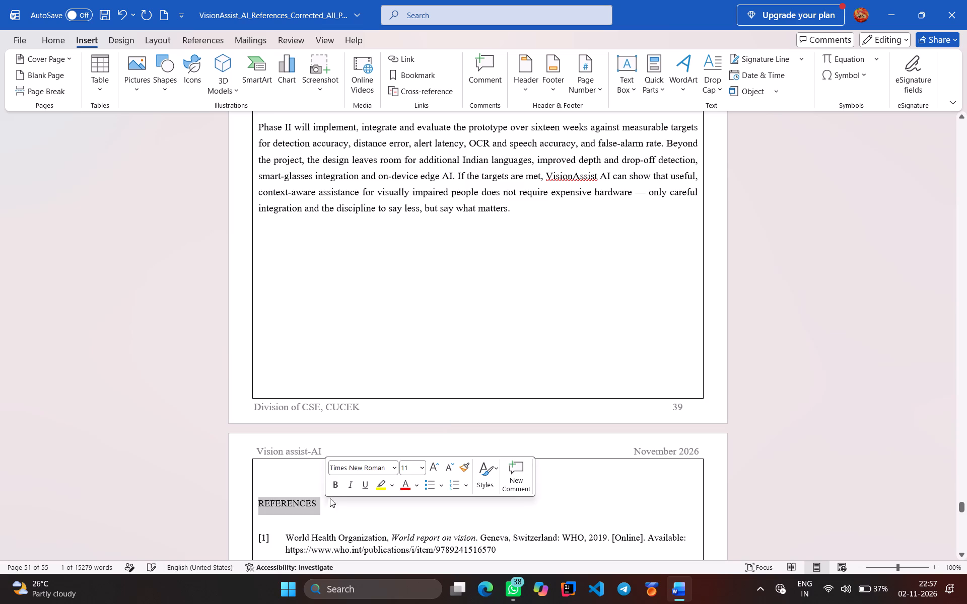
pyautogui.click(332, 487)
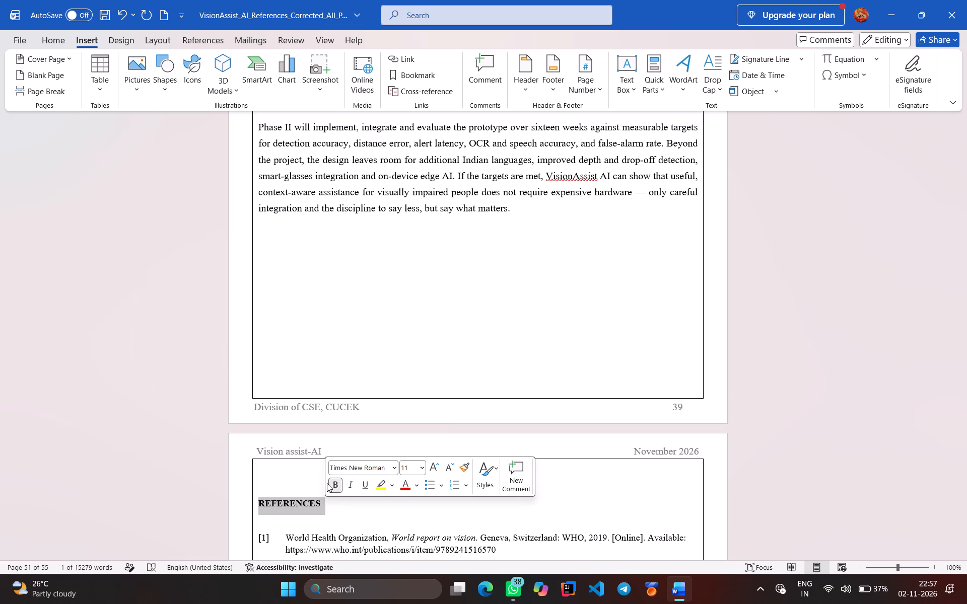
pyautogui.click(420, 470)
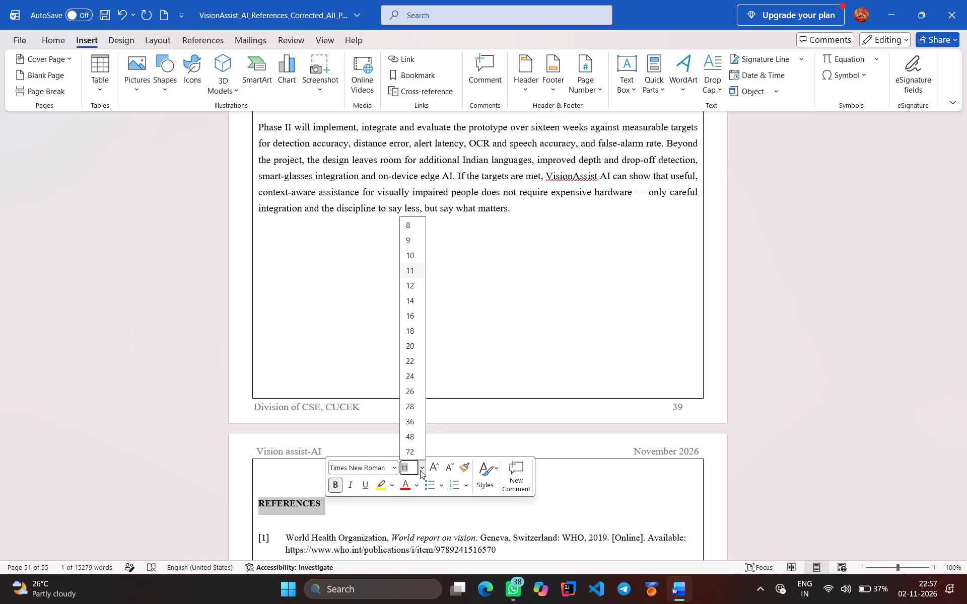
pyautogui.click(412, 316)
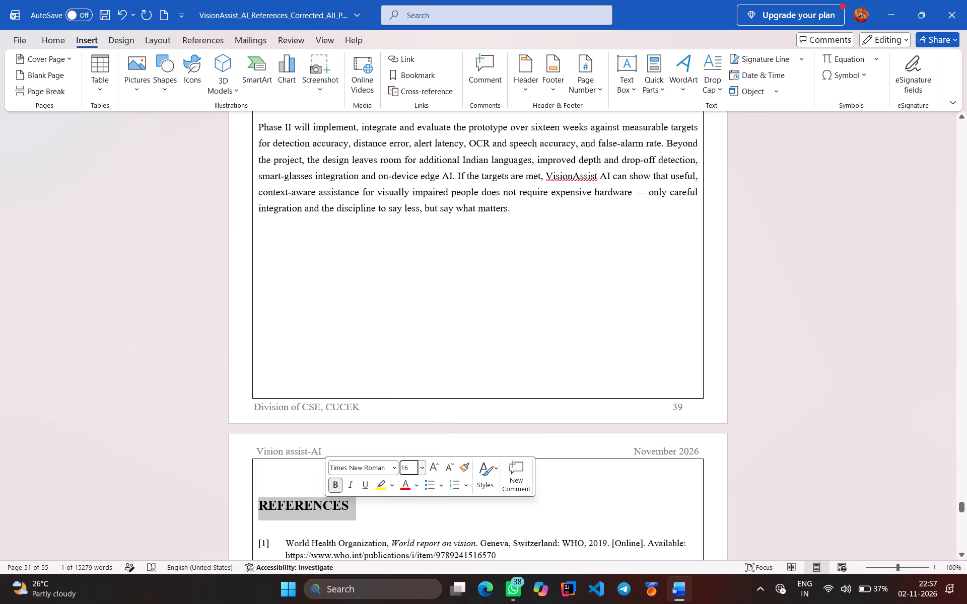
pyautogui.click(46, 42)
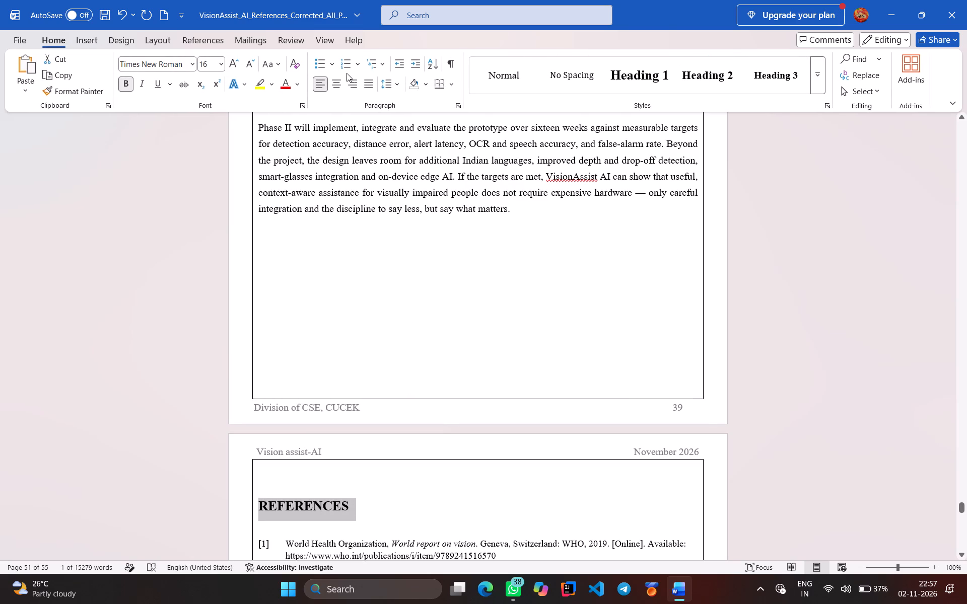
pyautogui.click(338, 85)
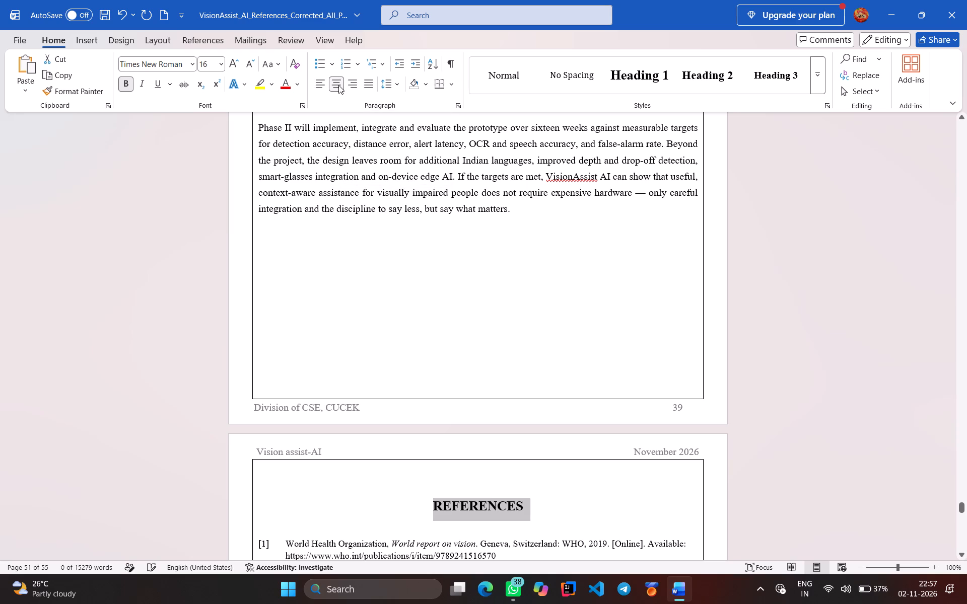
pyautogui.click(797, 530)
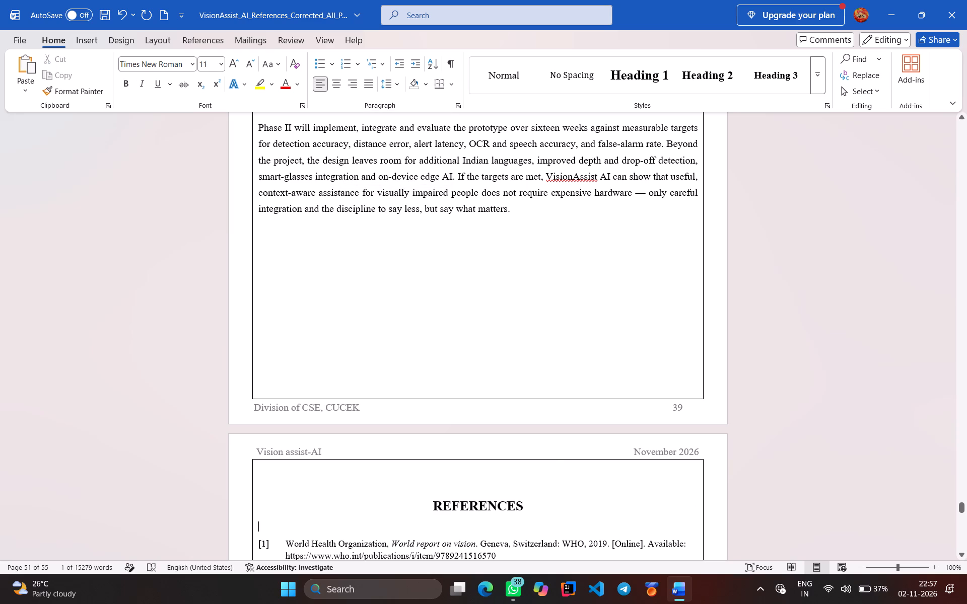
# Delete references [17] and [18], the project's own requirements specification and literature review report, and remove the leftover empty line.
pyautogui.scroll(-2, 648, 446)
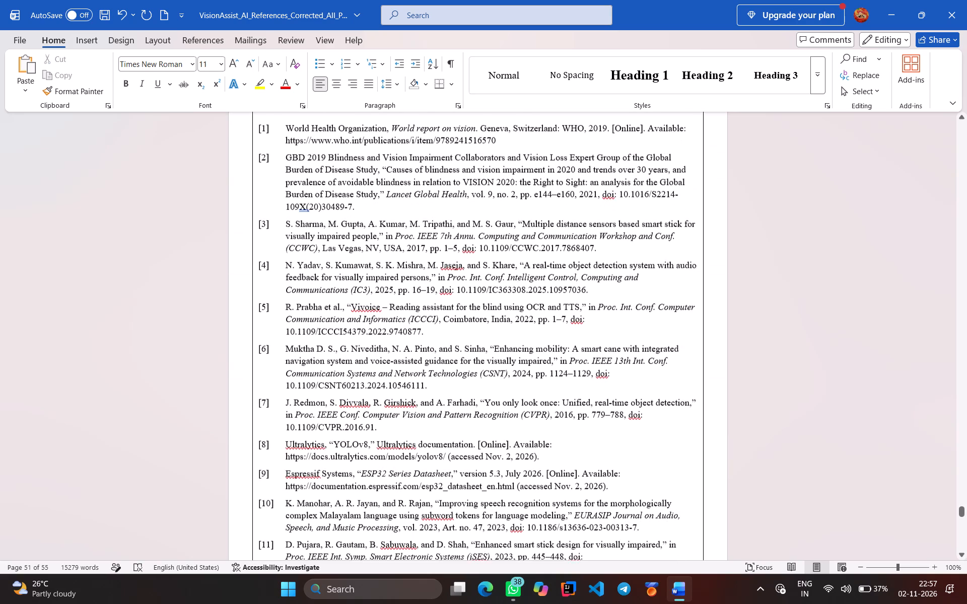
pyautogui.scroll(-1, 648, 446)
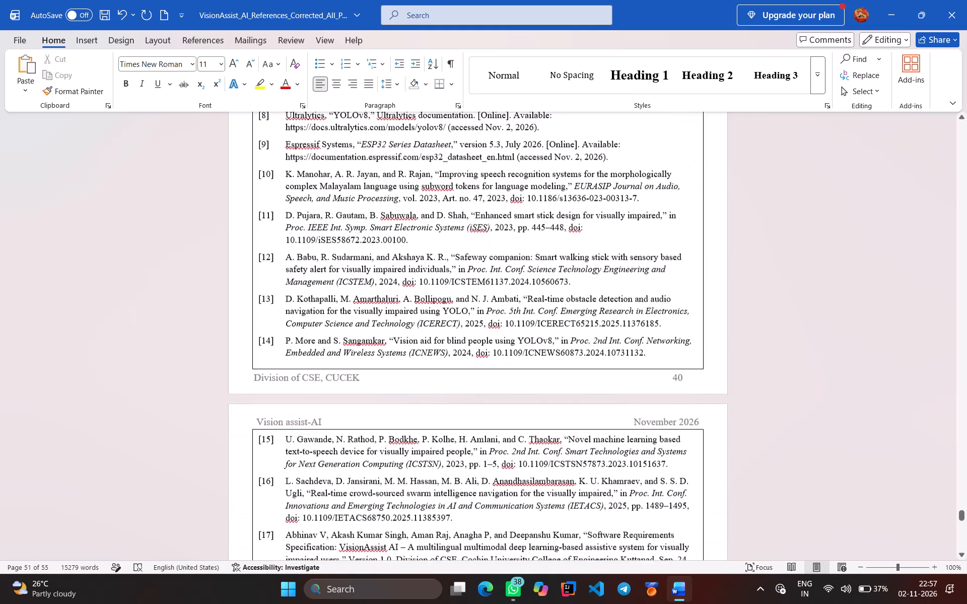
pyautogui.scroll(-1, 648, 446)
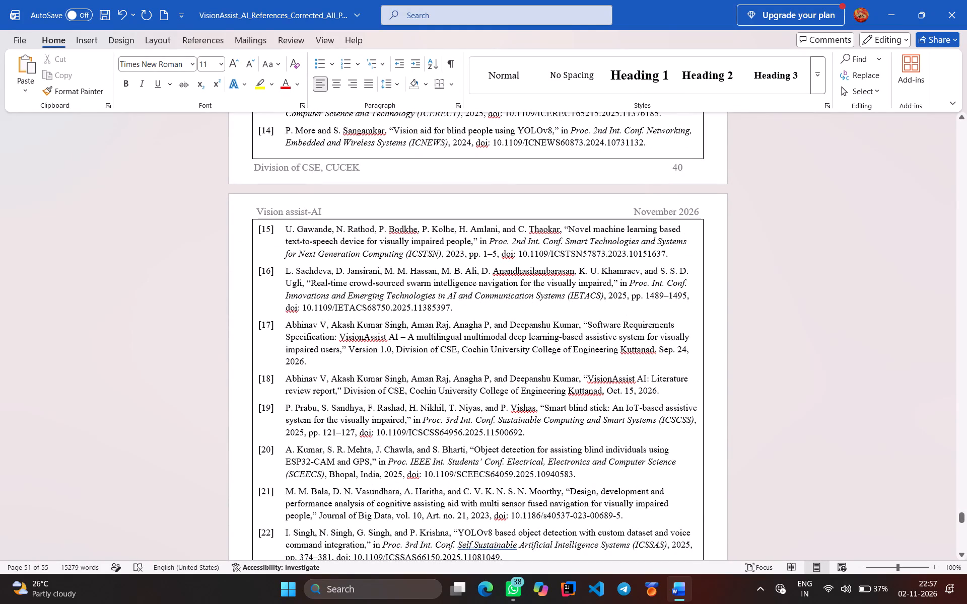
pyautogui.moveTo(256, 324); pyautogui.dragTo(407, 383)
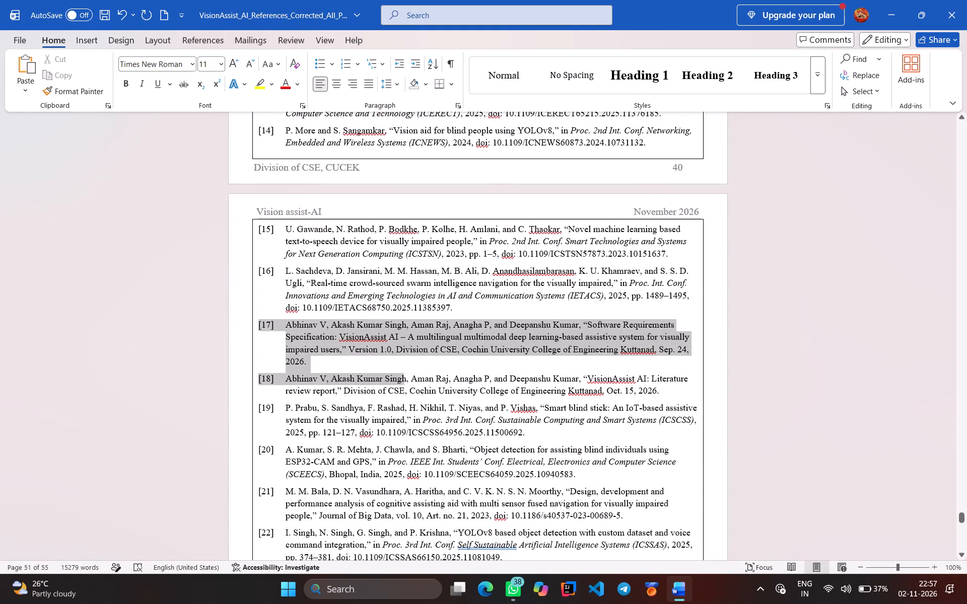
pyautogui.moveTo(407, 383); pyautogui.dragTo(596, 390)
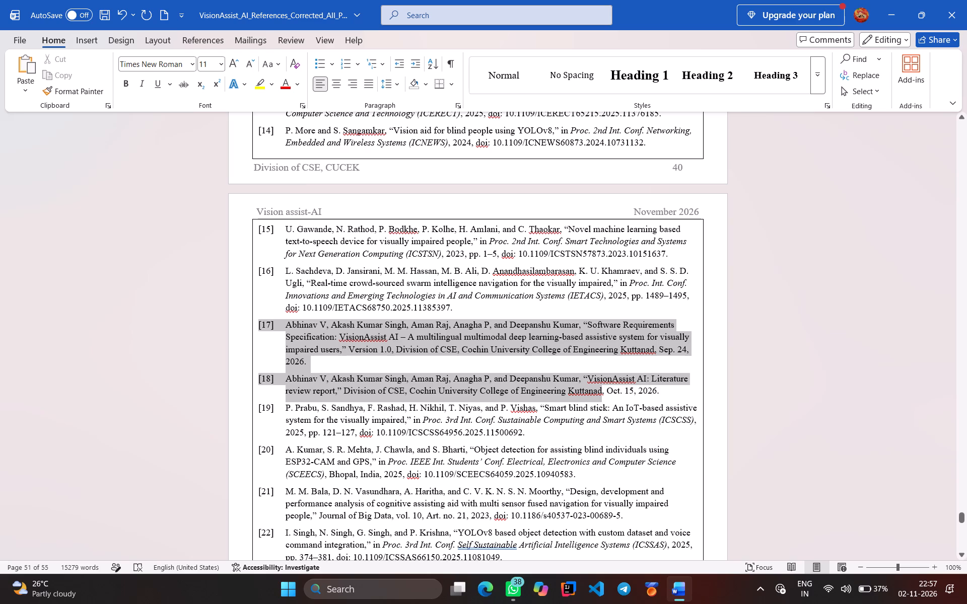
pyautogui.moveTo(596, 390); pyautogui.dragTo(658, 387)
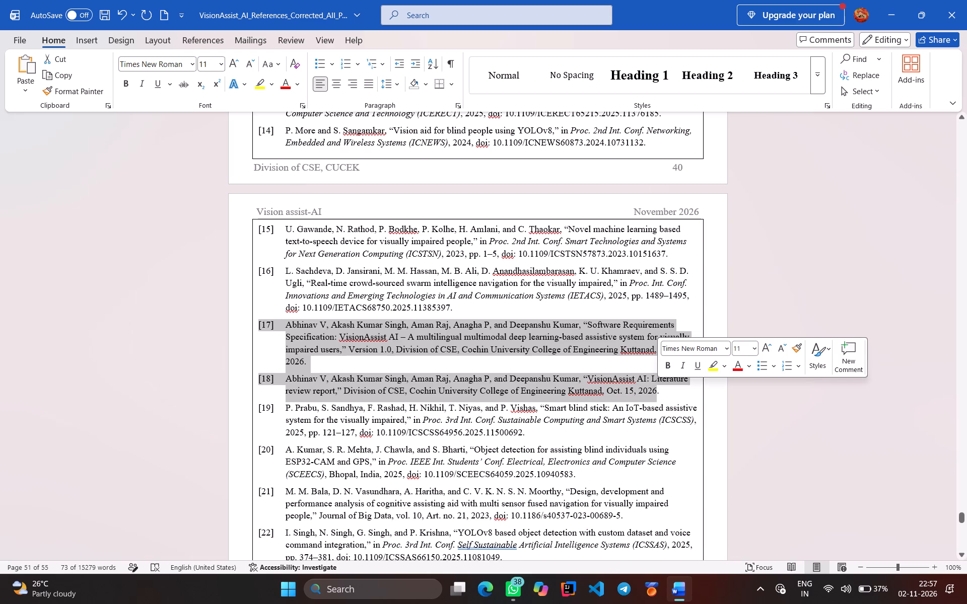
pyautogui.press('Delete')
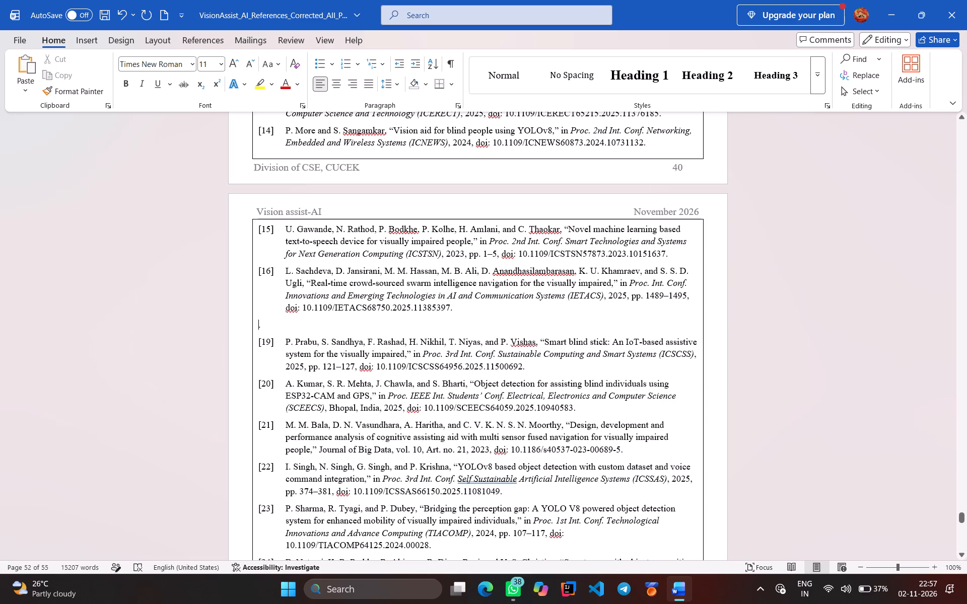
pyautogui.press('Right')
pyautogui.press('BackSpace')
pyautogui.press('BackSpace')
pyautogui.press('Return')
pyautogui.press('BackSpace')
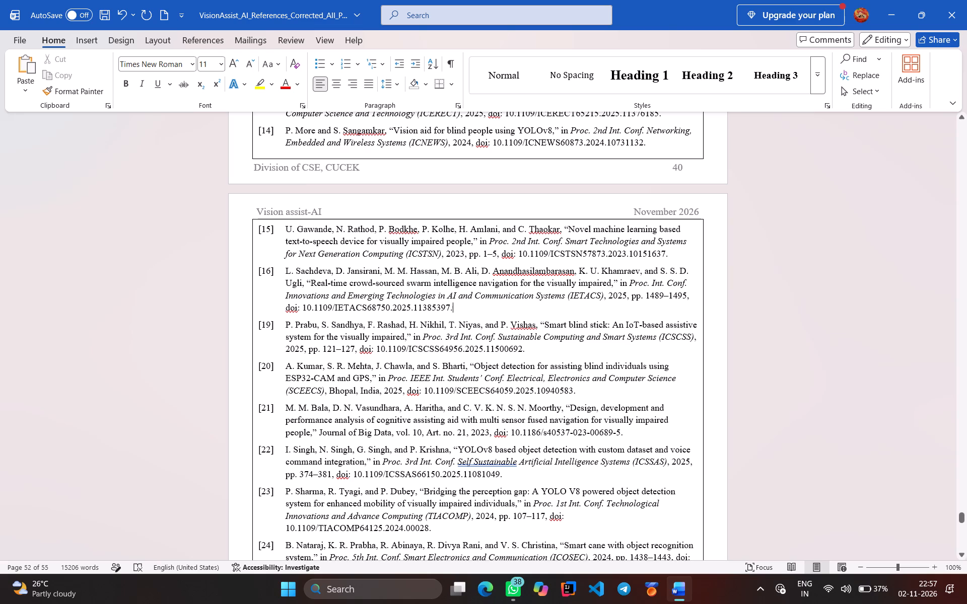
# Renumber the two references following [16] as [17] and [18].
pyautogui.click(270, 326)
pyautogui.press('BackSpace')
pyautogui.press('BackSpace')
pyautogui.write('20')
pyautogui.press('BackSpace')
pyautogui.press('BackSpace')
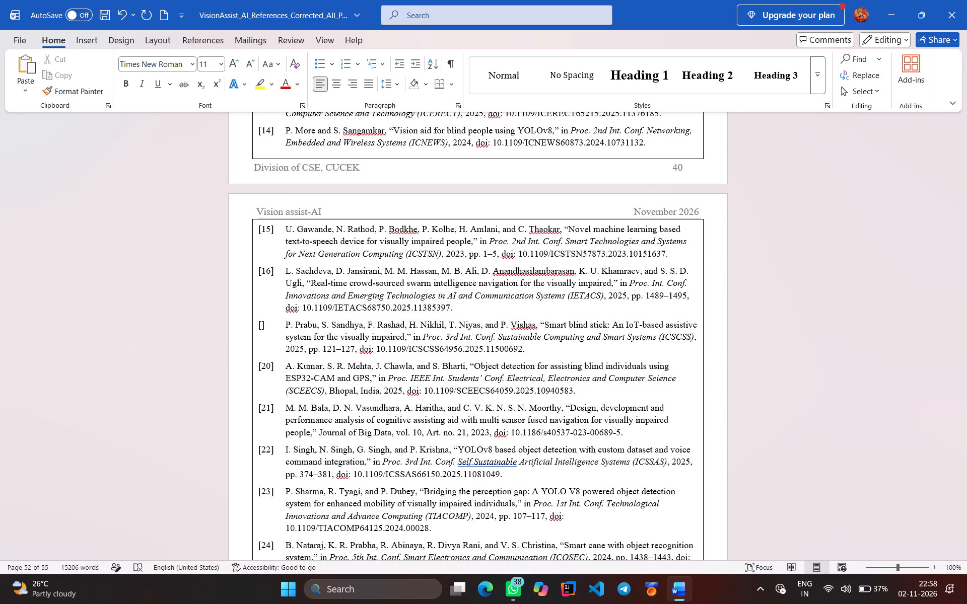
pyautogui.write('17')
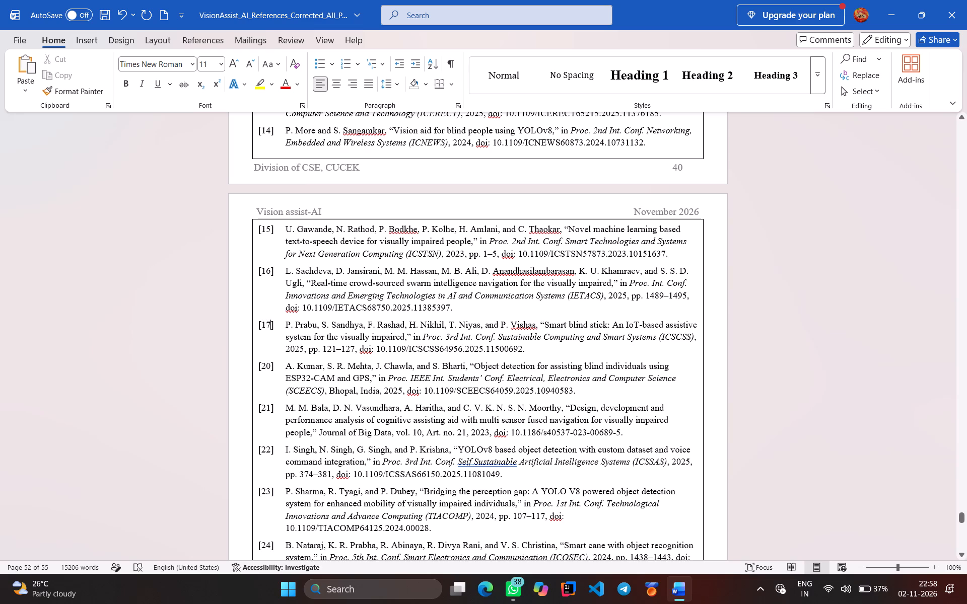
pyautogui.click(269, 366)
pyautogui.press('BackSpace')
pyautogui.press('BackSpace')
pyautogui.write('18')
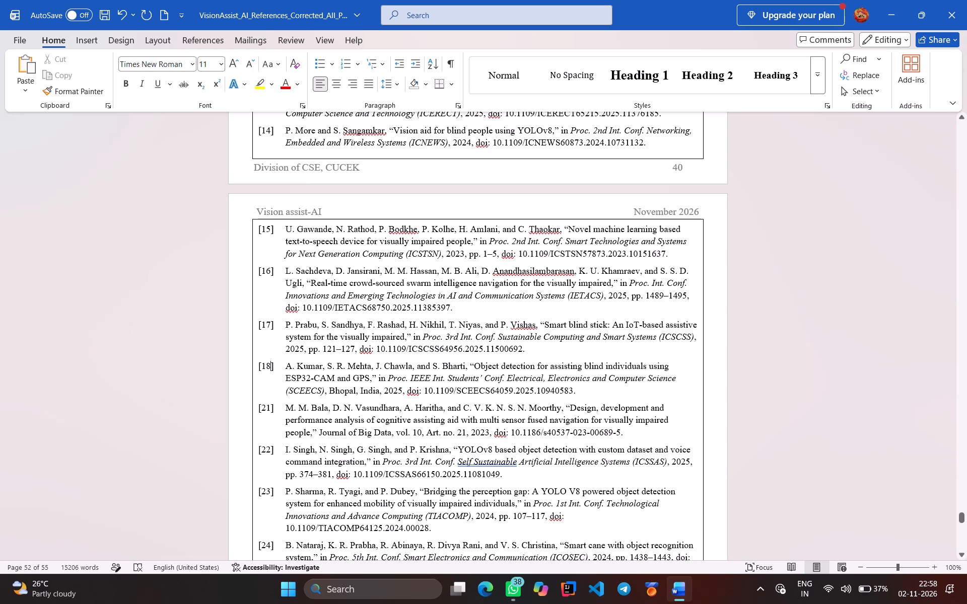
# Renumber the three references following [18] as [19], [20] and [21].
pyautogui.click(271, 408)
pyautogui.press('BackSpace')
pyautogui.press('BackSpace')
pyautogui.write('19')
pyautogui.click(269, 452)
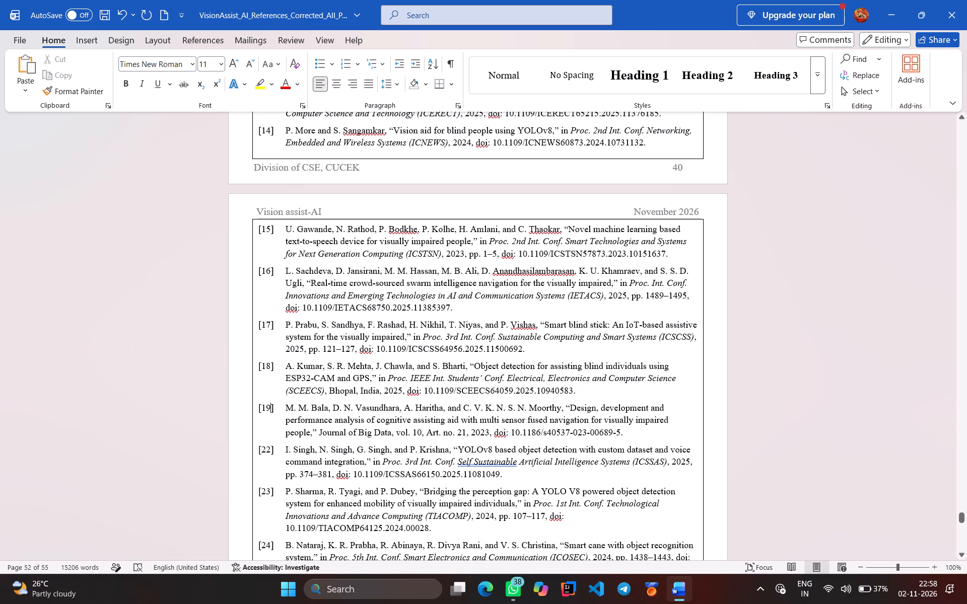
pyautogui.press('BackSpace')
pyautogui.press('0')
pyautogui.click(270, 493)
pyautogui.press('BackSpace')
pyautogui.press('1')
# Renumber the four references following [21] as [22], [23], [24] and [25].
pyautogui.scroll(-1, 270, 493)
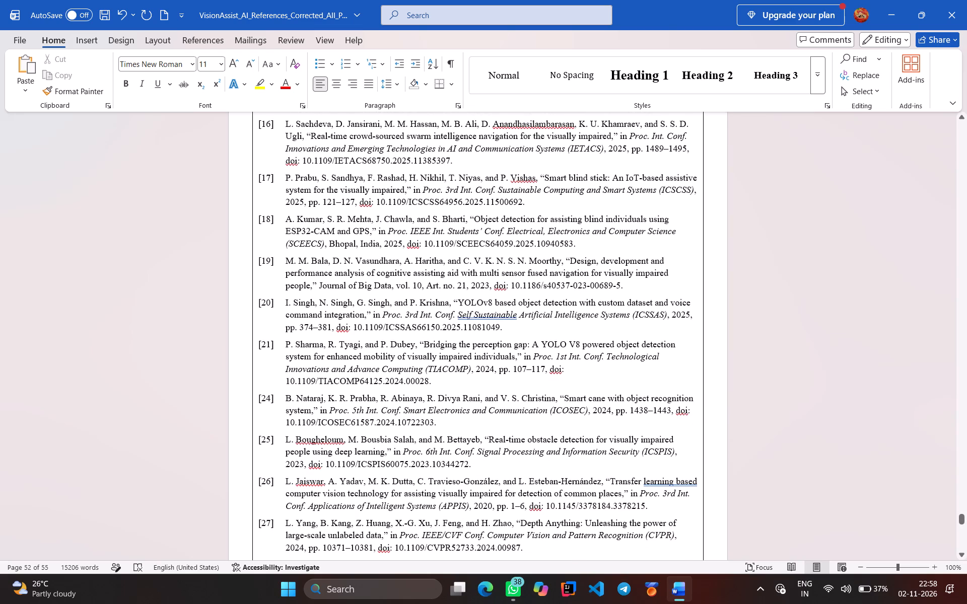
pyautogui.click(271, 398)
pyautogui.press('BackSpace')
pyautogui.press('2')
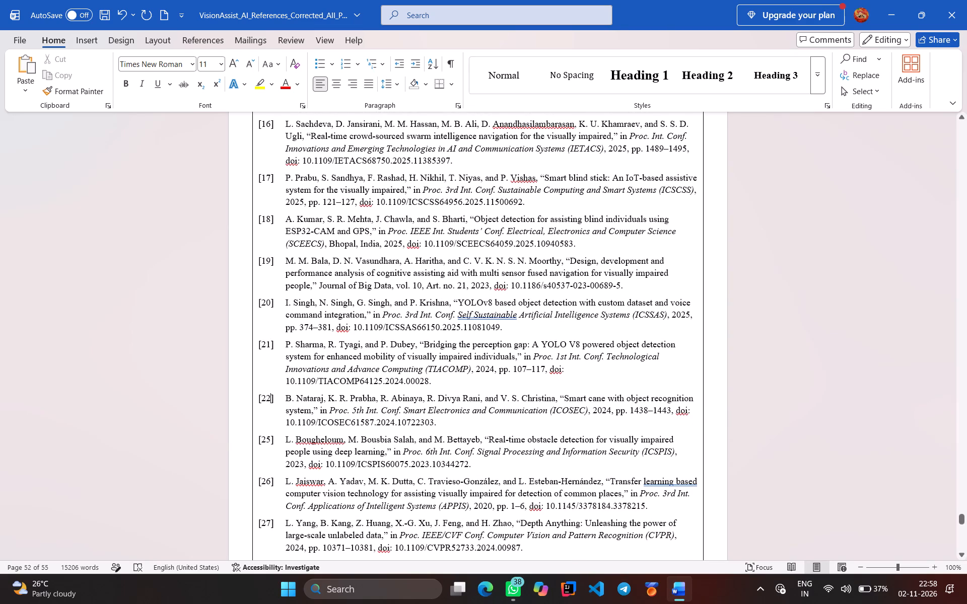
pyautogui.click(271, 437)
pyautogui.press('BackSpace')
pyautogui.press('3')
pyautogui.click(271, 478)
pyautogui.press('BackSpace')
pyautogui.press('4')
pyautogui.click(271, 521)
pyautogui.press('BackSpace')
pyautogui.press('5')
# Renumber the four references following [25], through the last one on page 41, as [26], [27], [28] and [29].
pyautogui.scroll(-1, 271, 521)
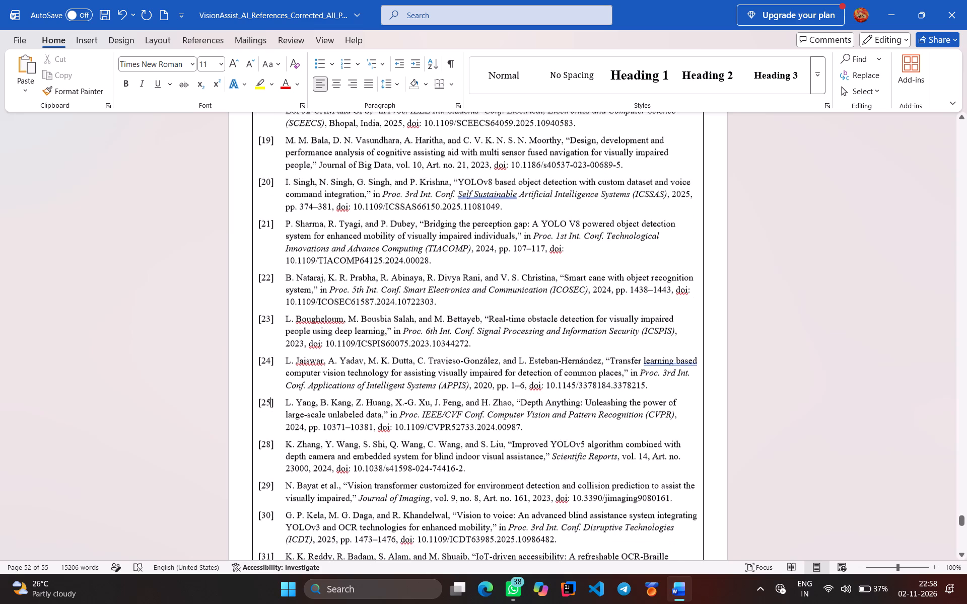
pyautogui.scroll(-1, 271, 521)
pyautogui.click(270, 421)
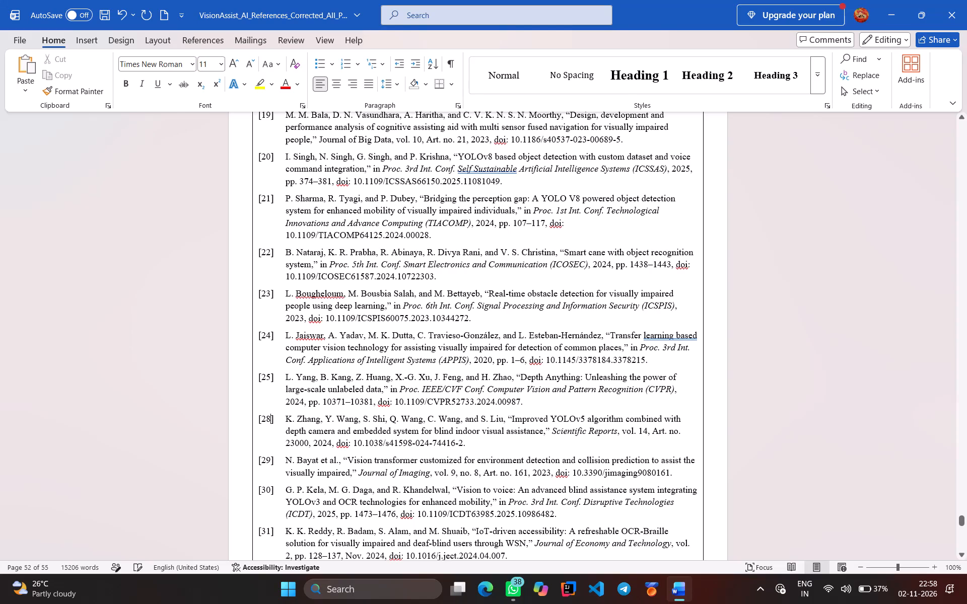
pyautogui.press('BackSpace')
pyautogui.press('6')
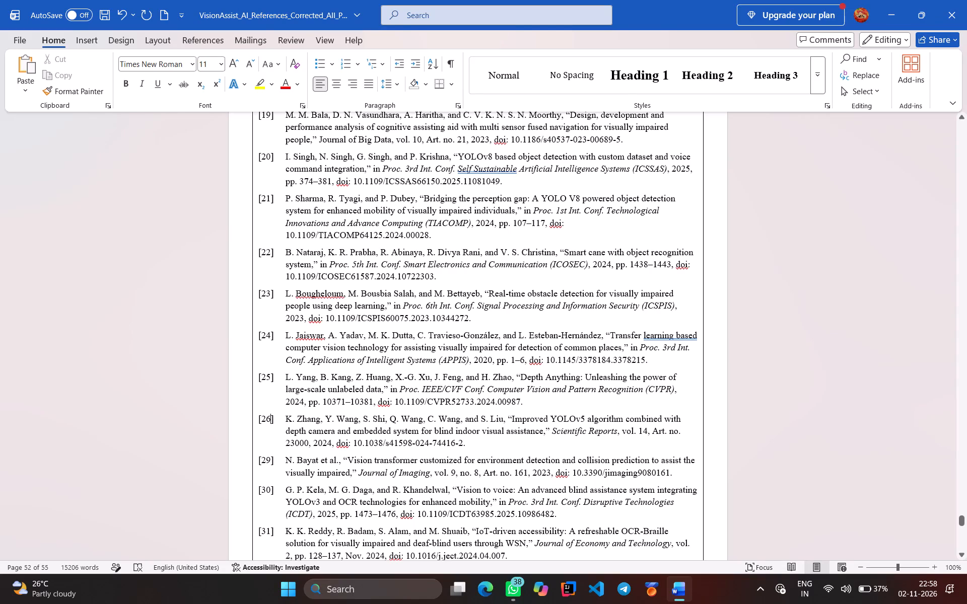
pyautogui.click(270, 461)
pyautogui.press('BackSpace')
pyautogui.press('7')
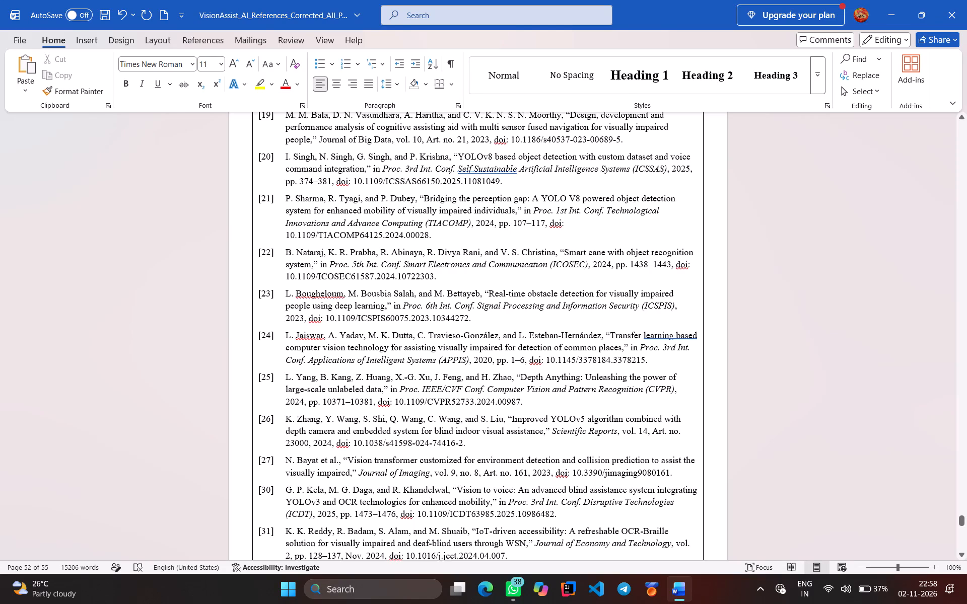
pyautogui.click(269, 488)
pyautogui.press('BackSpace')
pyautogui.press('BackSpace')
pyautogui.write('28')
pyautogui.click(271, 532)
pyautogui.press('BackSpace')
pyautogui.press('BackSpace')
pyautogui.write('29')
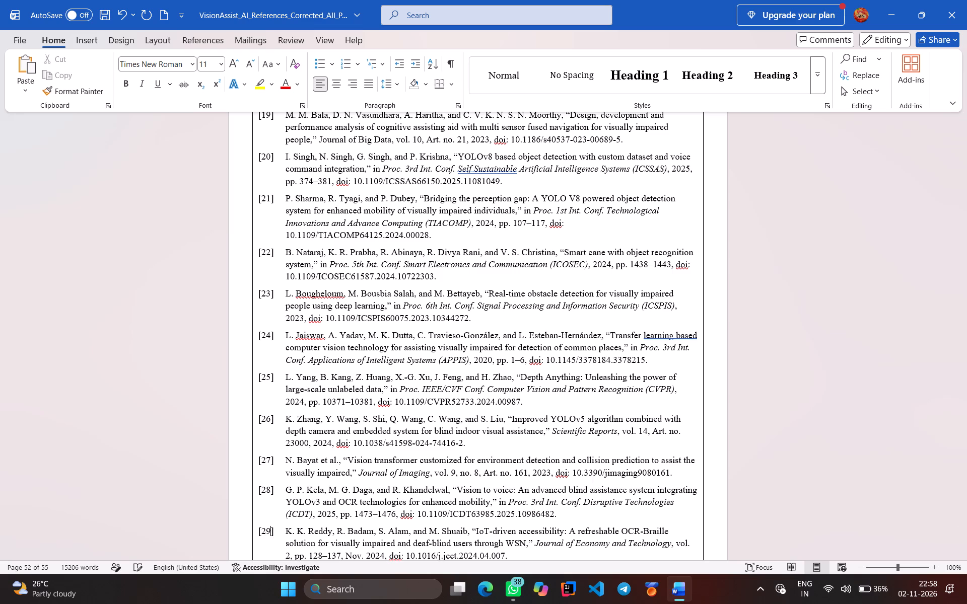
# Renumber the first four references on the page after [29] as [30], [31], [32] and [33].
pyautogui.scroll(-1, 271, 532)
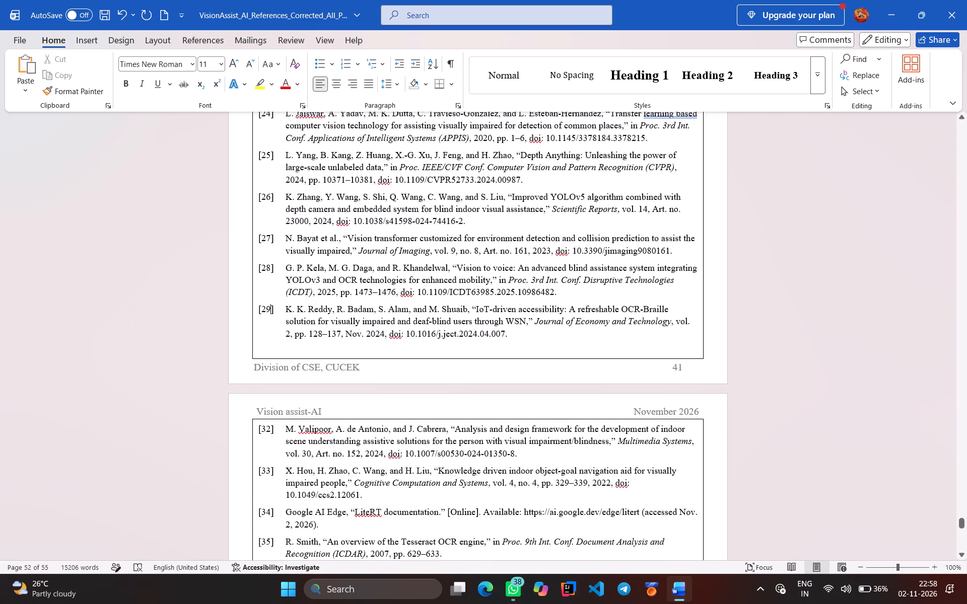
pyautogui.click(270, 429)
pyautogui.press('BackSpace')
pyautogui.press('0')
pyautogui.click(269, 468)
pyautogui.press('BackSpace')
pyautogui.press('1')
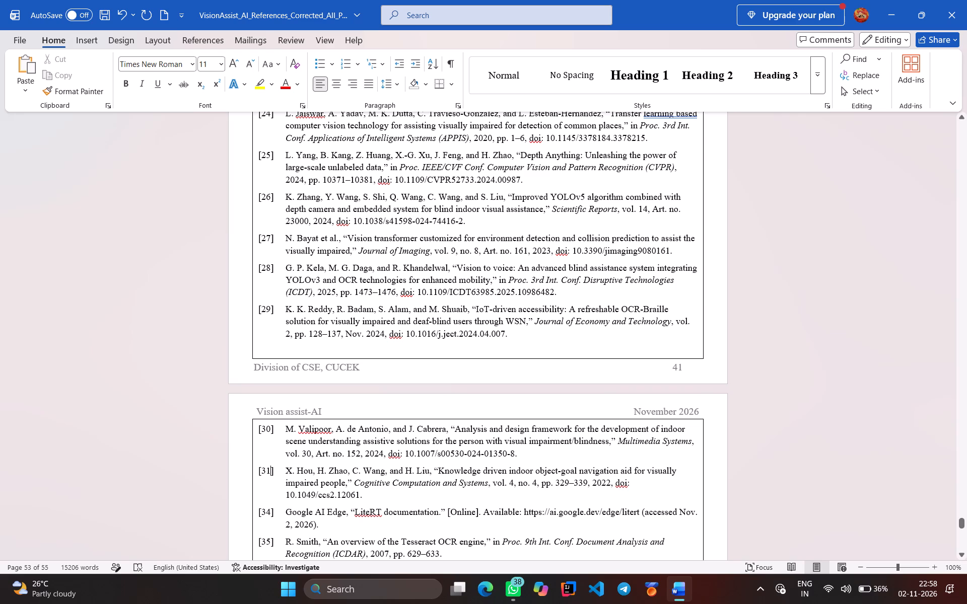
pyautogui.click(270, 512)
pyautogui.press('BackSpace')
pyautogui.press('2')
pyautogui.click(270, 544)
pyautogui.press('BackSpace')
pyautogui.press('3')
# Renumber the four references following [33], from the Android Developers entry to the Government of India entry, as [34] to [37].
pyautogui.scroll(-1, 270, 544)
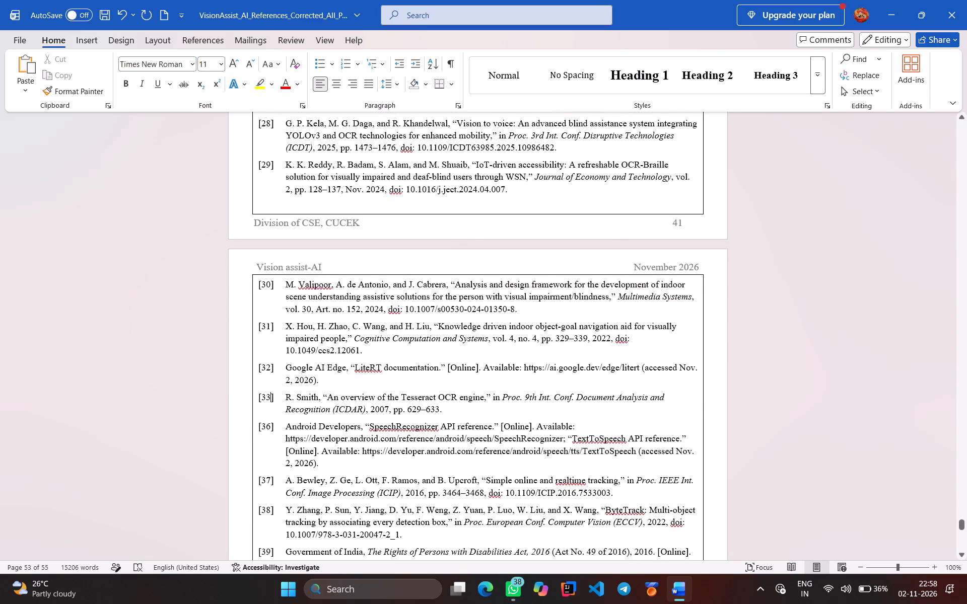
pyautogui.click(270, 427)
pyautogui.press('BackSpace')
pyautogui.press('4')
pyautogui.click(270, 475)
pyautogui.press('BackSpace')
pyautogui.press('5')
pyautogui.click(269, 510)
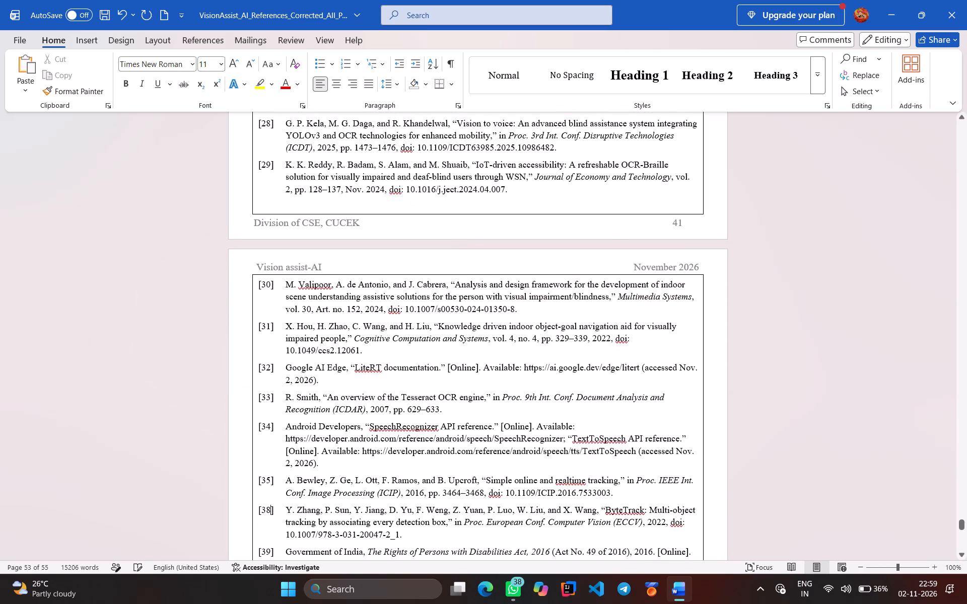
pyautogui.press('BackSpace')
pyautogui.press('6')
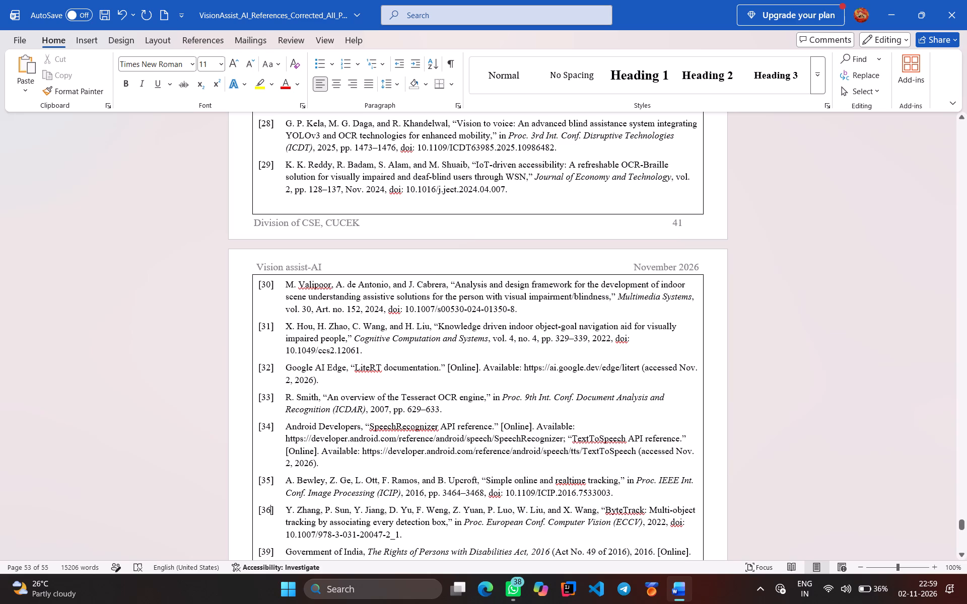
pyautogui.click(269, 549)
pyautogui.press('BackSpace')
pyautogui.press('7')
pyautogui.scroll(-1, 269, 549)
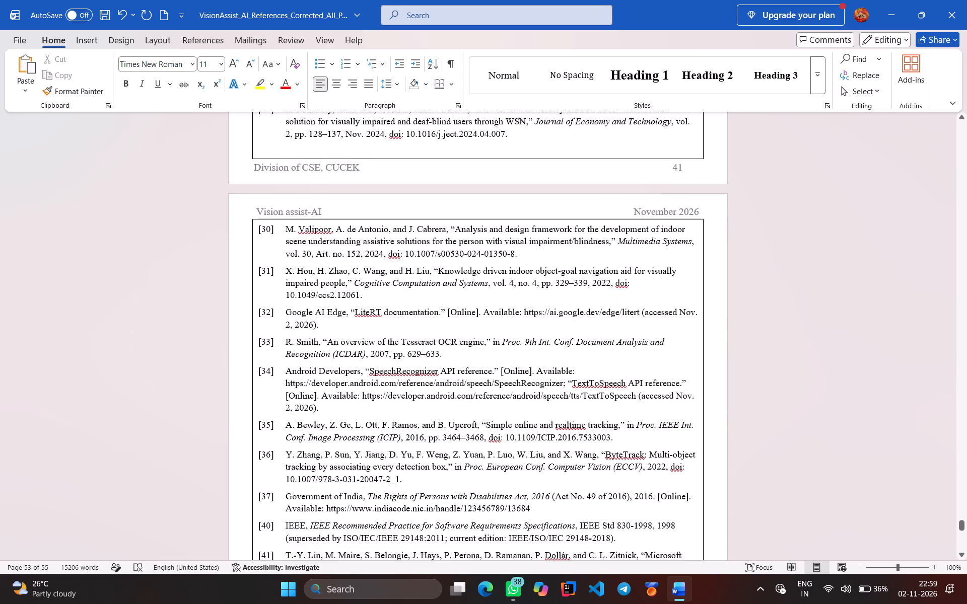
# Delete the old number inside the brackets of the IEEE Software Requirements Specifications reference, [40], following [37].
pyautogui.scroll(-1, 269, 549)
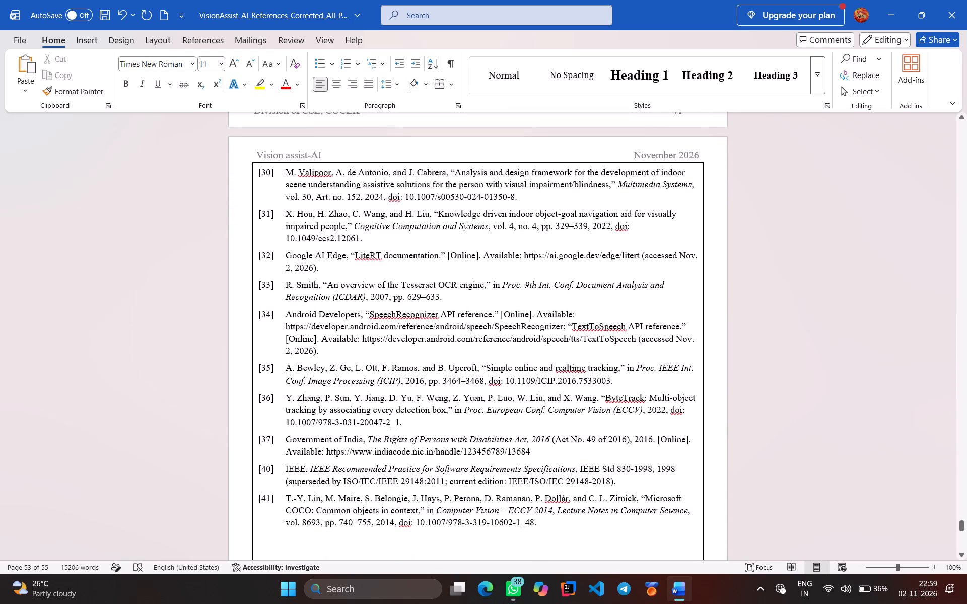
pyautogui.click(270, 472)
pyautogui.press('BackSpace')
pyautogui.press('BackSpace')
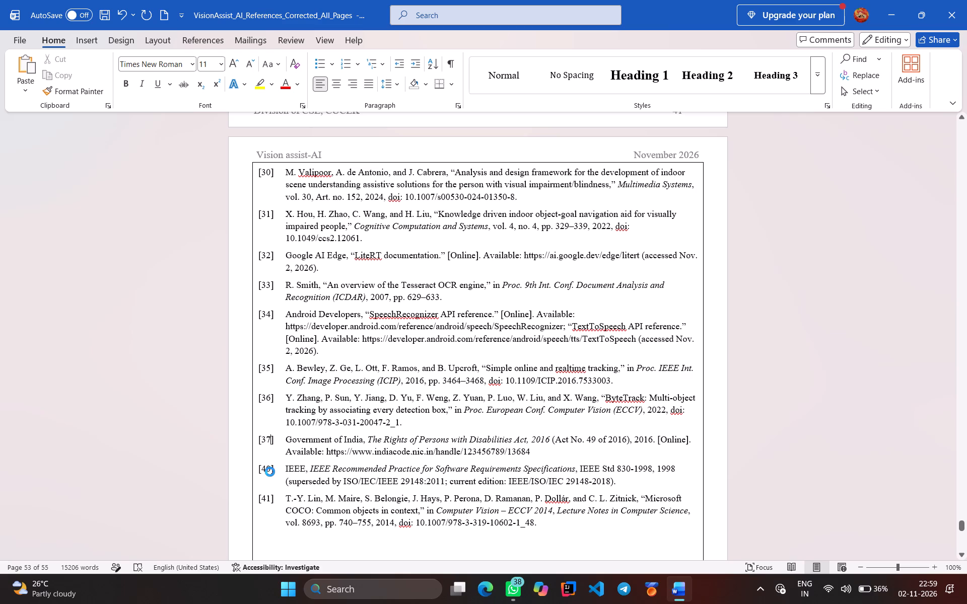
pyautogui.click(266, 449)
pyautogui.click(268, 355)
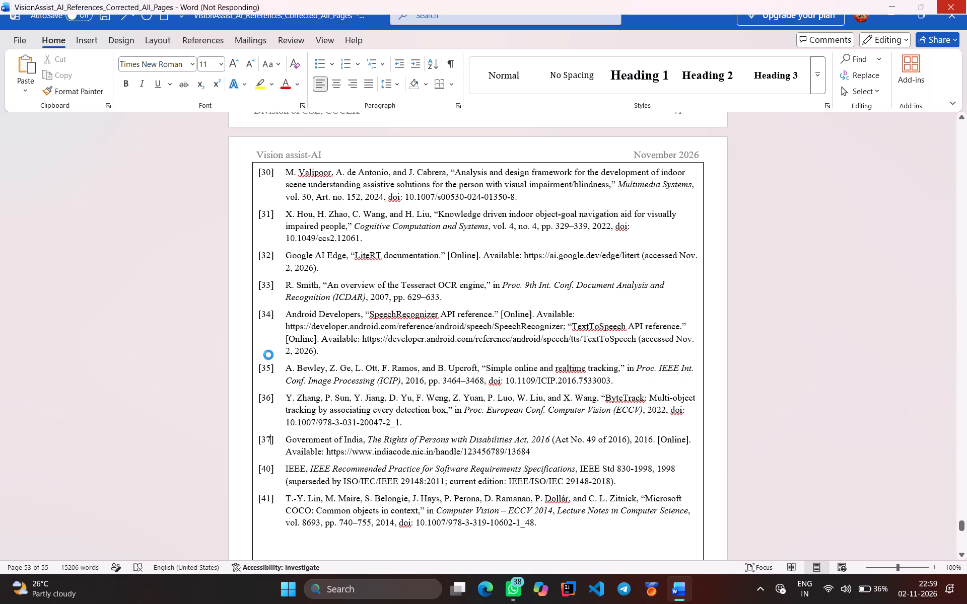
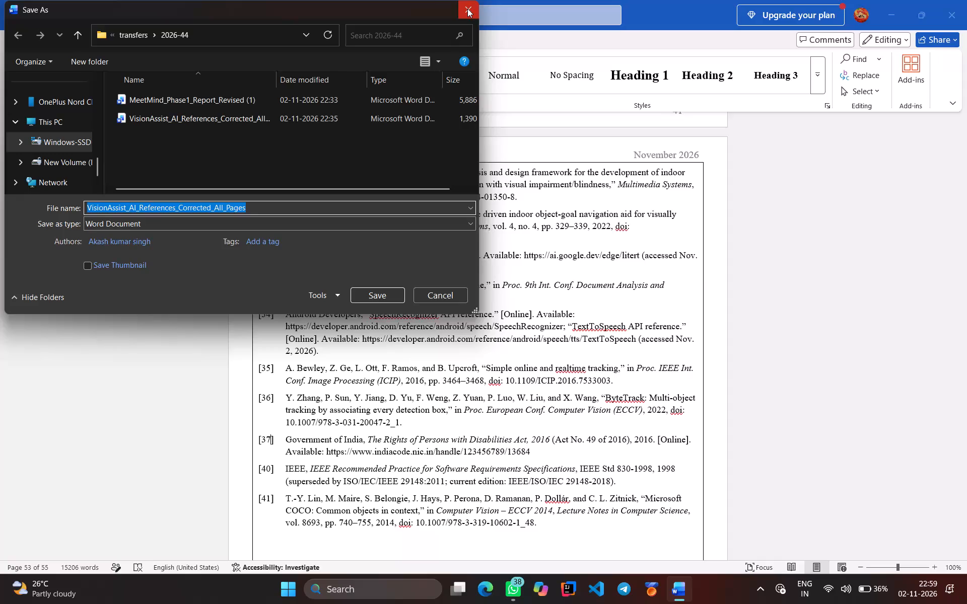
# Dismiss the save dialog and complete the Government of India reference number as [37].
pyautogui.click(467, 9)
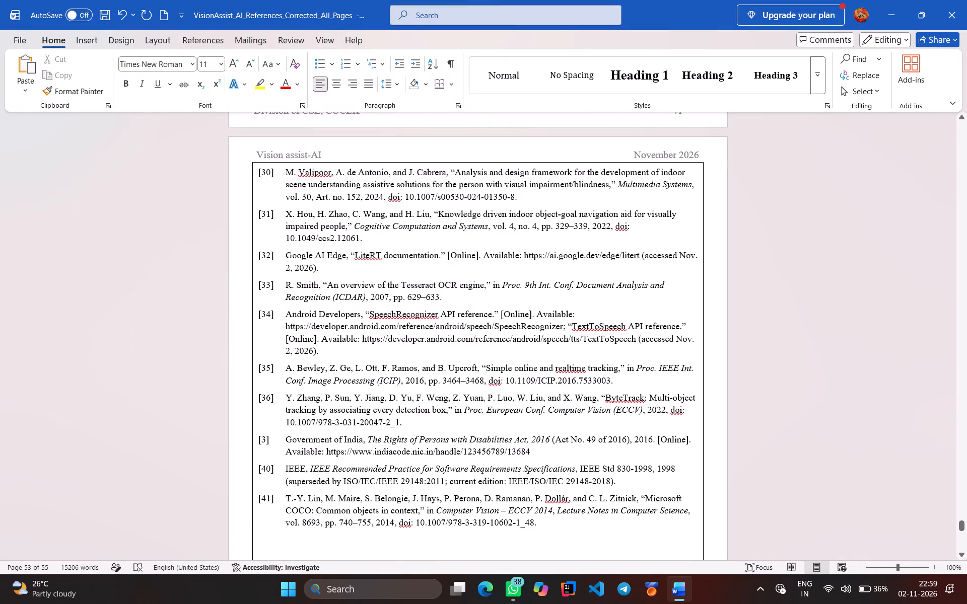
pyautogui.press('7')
# Renumber the IEEE requirements specification reference as [38] and clear the number inside the brackets of the final Microsoft COCO reference.
pyautogui.click(271, 467)
pyautogui.press('BackSpace')
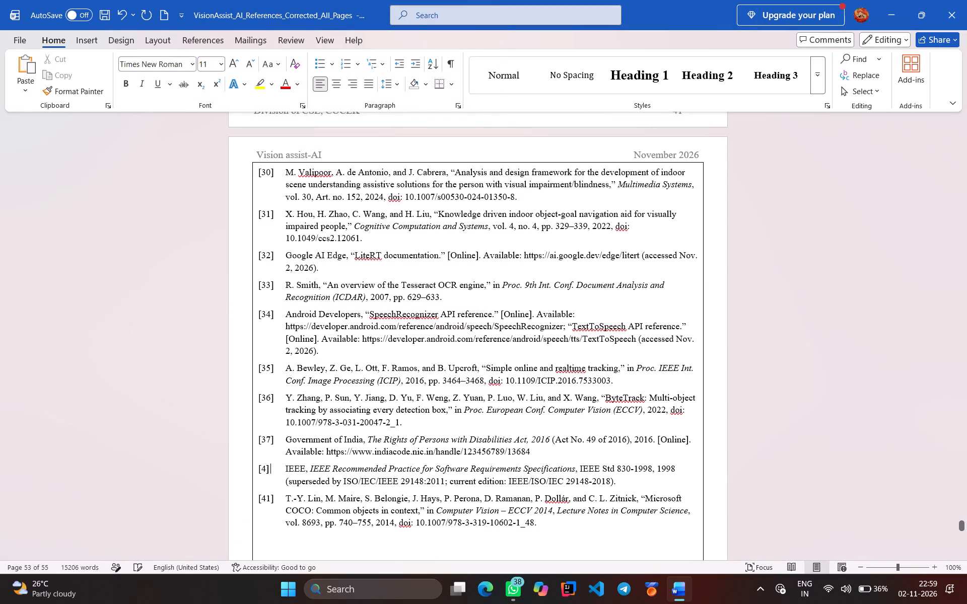
pyautogui.press('BackSpace')
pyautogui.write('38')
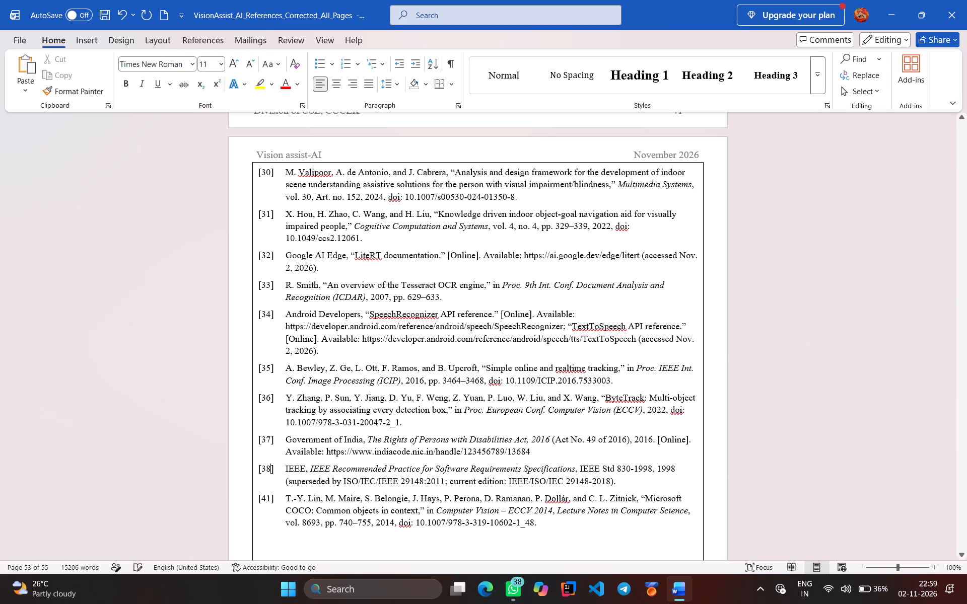
pyautogui.click(269, 498)
pyautogui.press('BackSpace')
pyautogui.press('BackSpace')
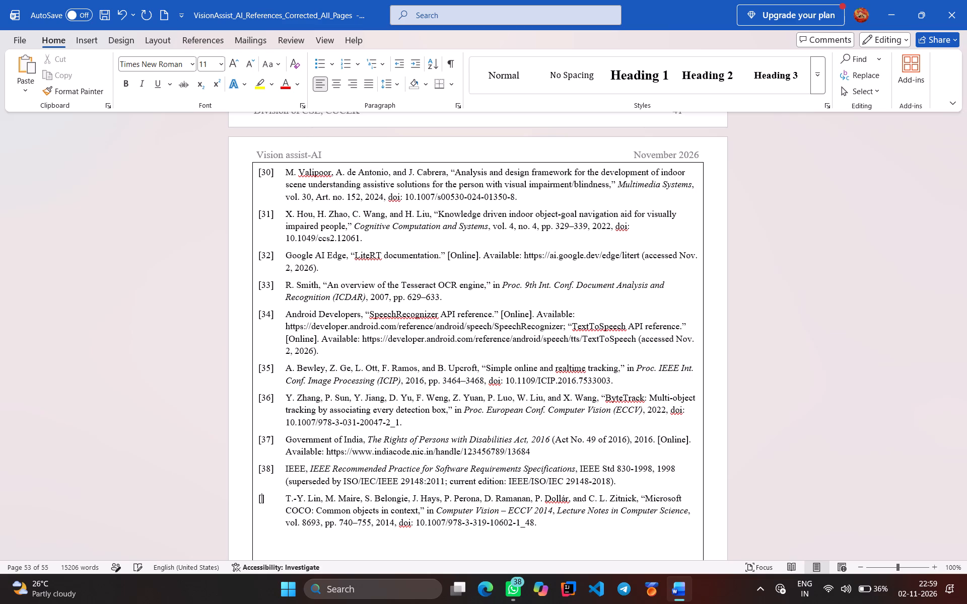
# Renumber the last reference, the Microsoft COCO entry, as [39].
pyautogui.write('39')
# Add a blank line above the Appendix A: Ultrasonic Distance Formula heading, keeping the APPENDICES section expanded.
pyautogui.scroll(-4, 269, 498)
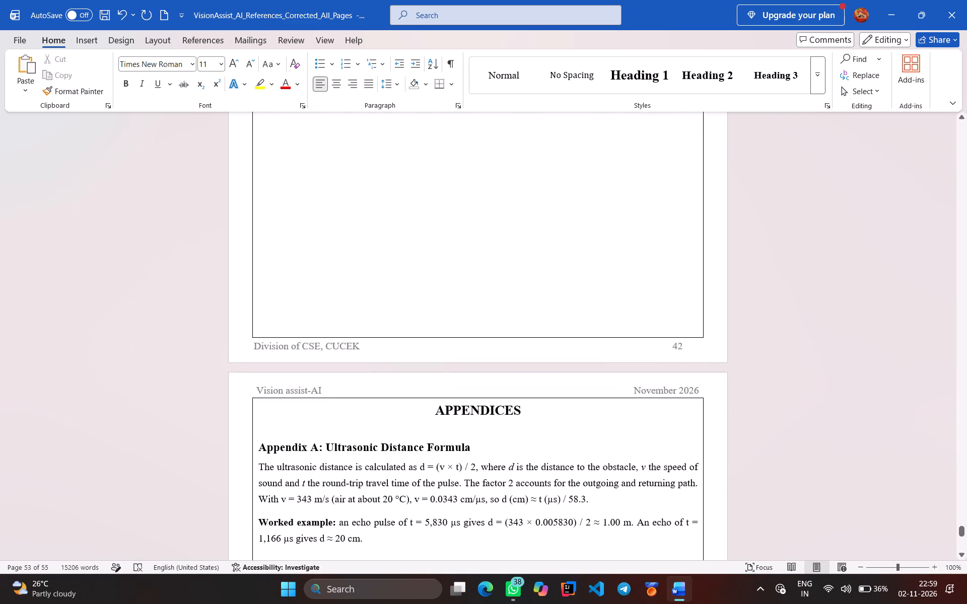
pyautogui.click(259, 445)
pyautogui.press('Return')
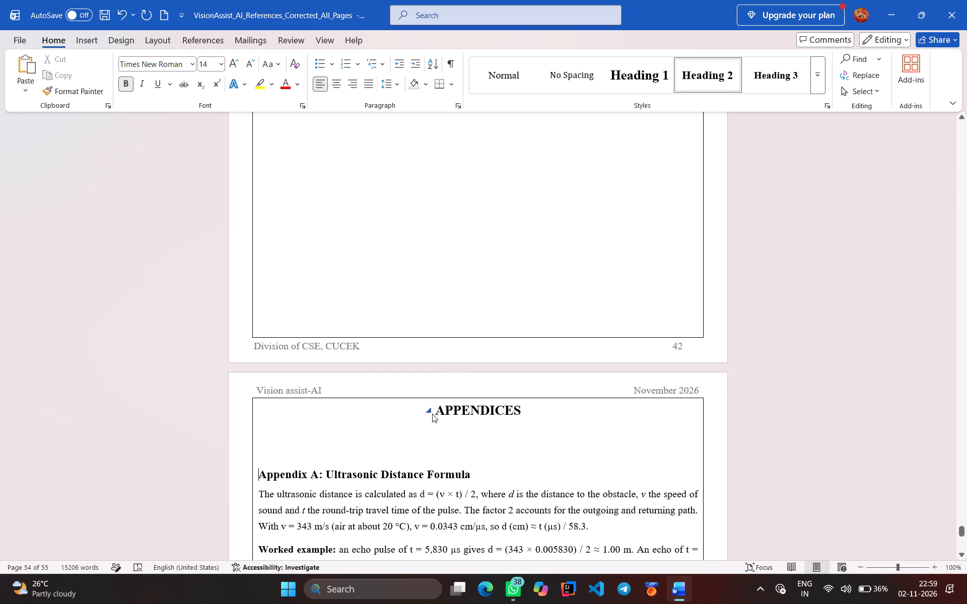
pyautogui.click(432, 414)
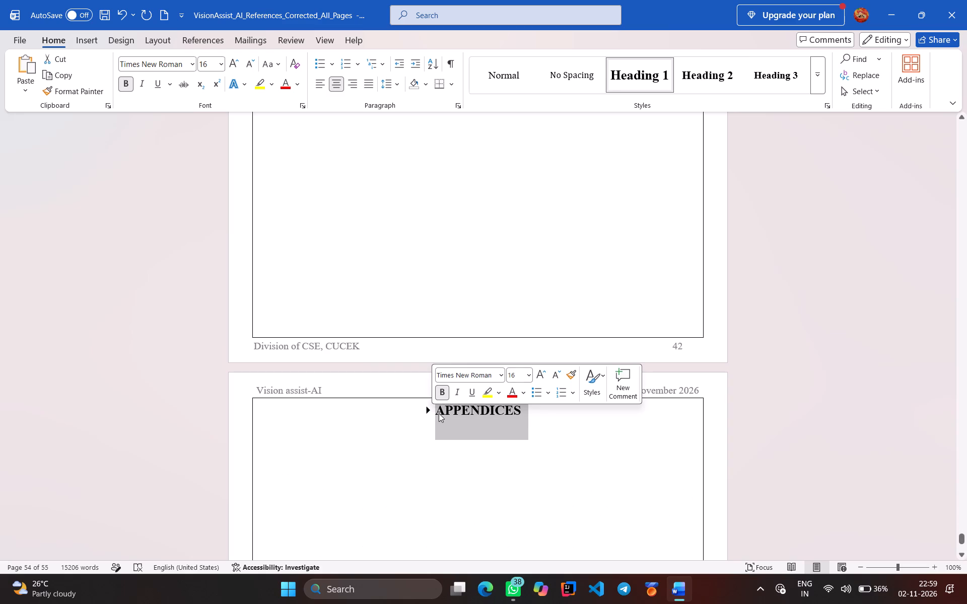
pyautogui.hotkey('ctrl', 'z')
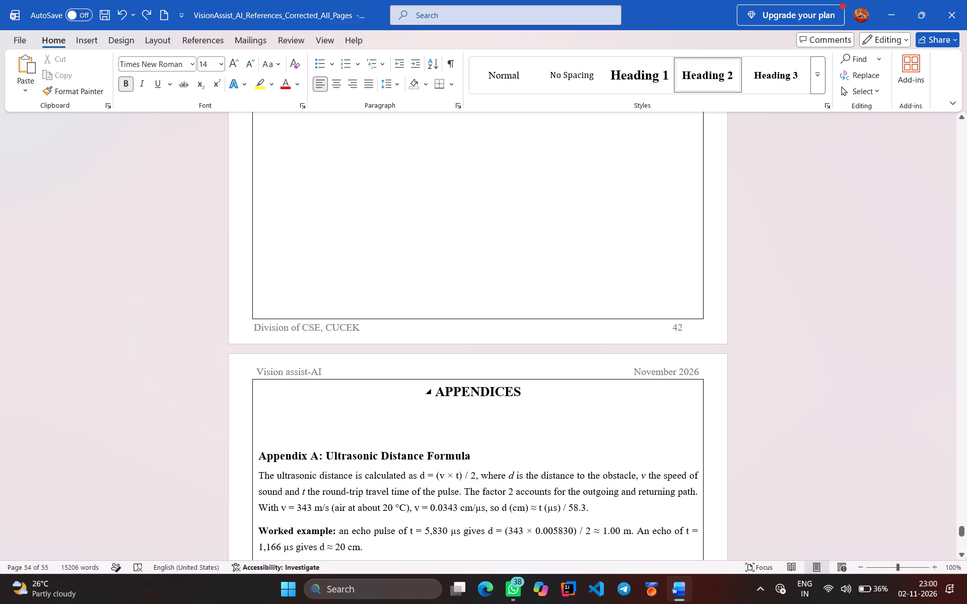
# Delete the APPENDICES heading above Appendix A.
pyautogui.click(436, 391)
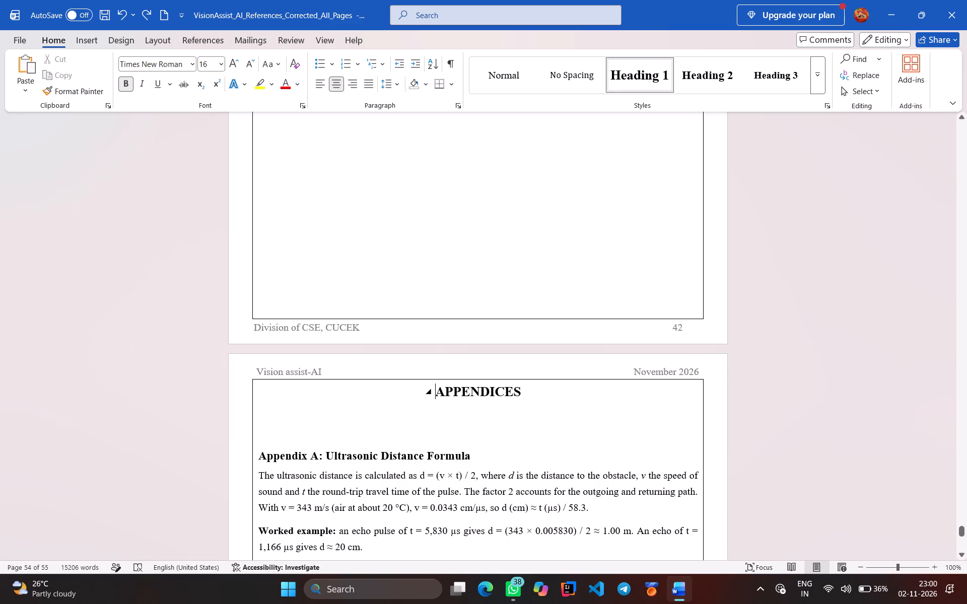
pyautogui.moveTo(522, 394); pyautogui.dragTo(430, 391)
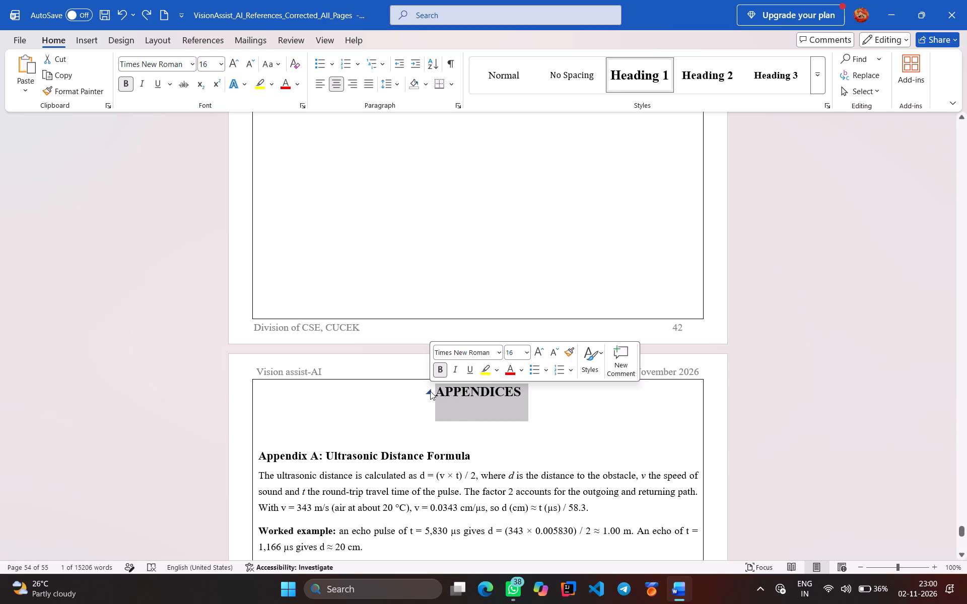
pyautogui.press('Delete')
# Insert blank lines before Appendix A to push it onto the page after the references, leaving a few empty lines above it.
pyautogui.press('Return')
pyautogui.press('Return')
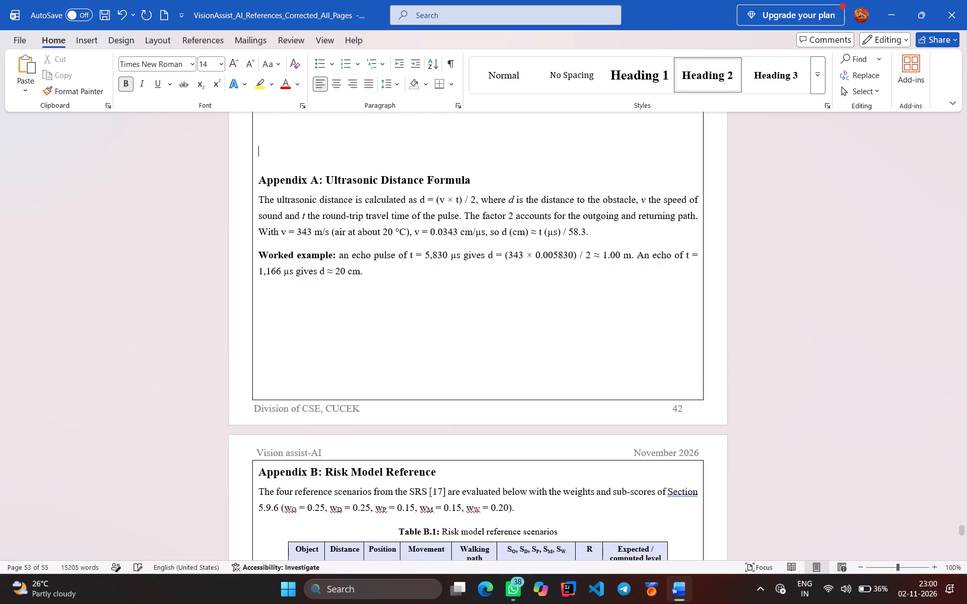
pyautogui.press('Return')
pyautogui.press('Return')
pyautogui.press('Return')
pyautogui.press('Return')
pyautogui.press('Return')
pyautogui.press('Return')
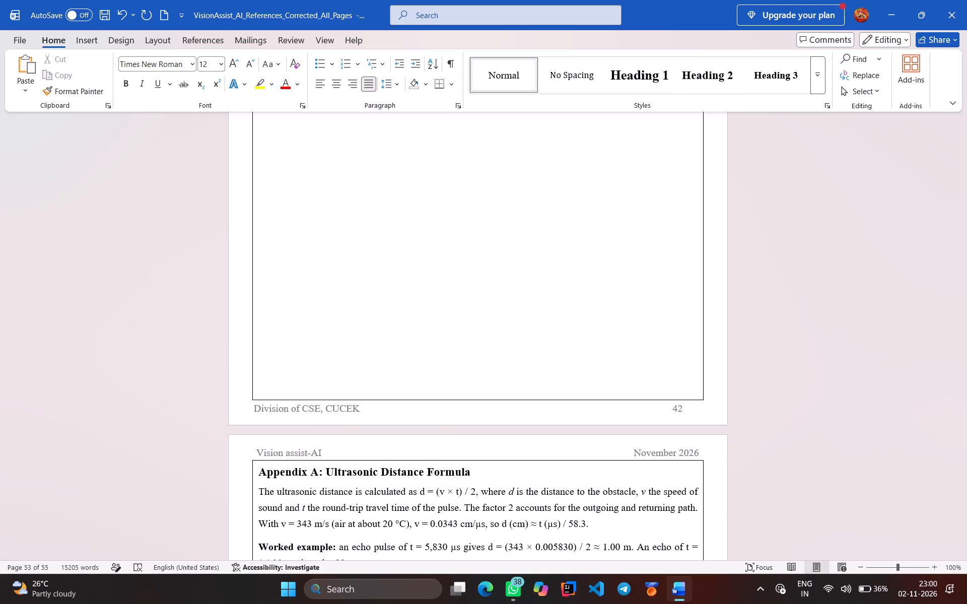
pyautogui.press('Return')
pyautogui.press('Return')
pyautogui.press('Return')
pyautogui.press('Return')
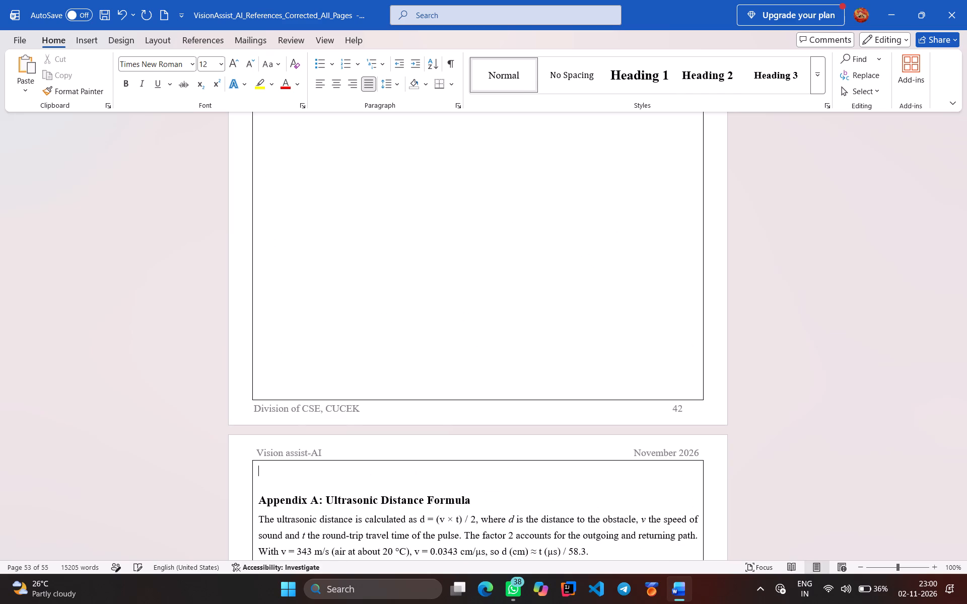
pyautogui.press('Return')
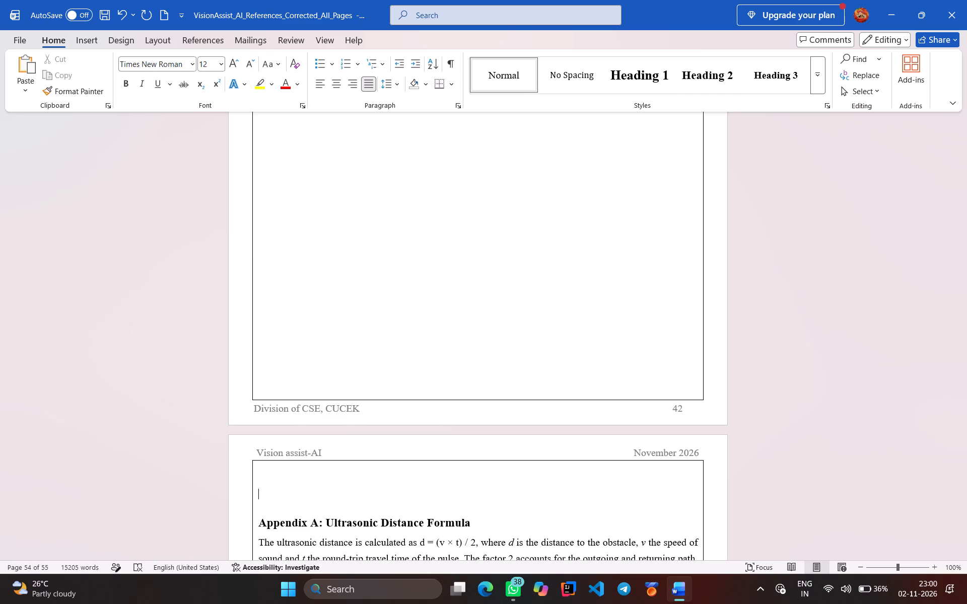
pyautogui.press('Return')
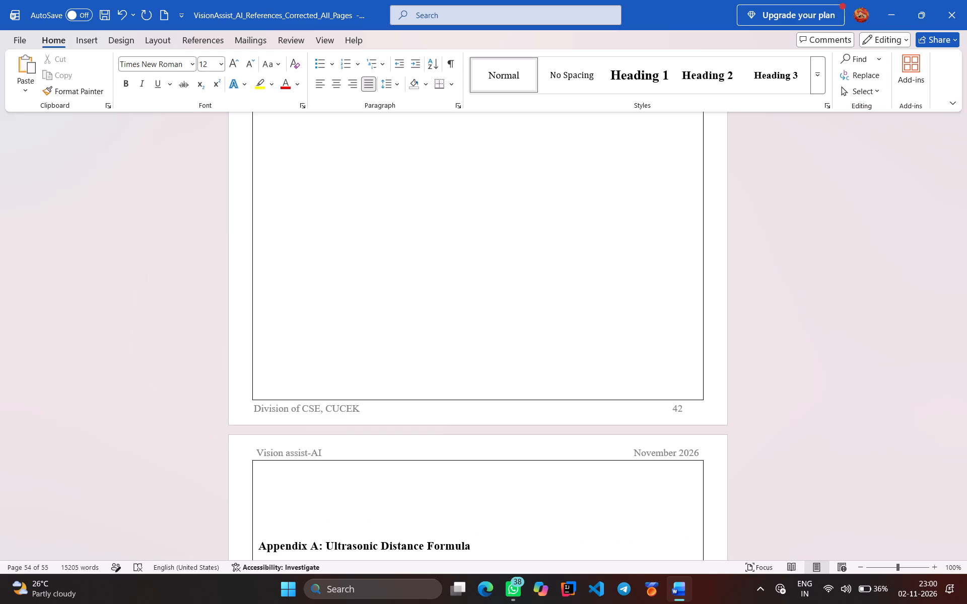
# Enter the title APPENDICES on the empty line directly above Appendix A.
pyautogui.press('c')
pyautogui.press('BackSpace')
pyautogui.write('APEN')
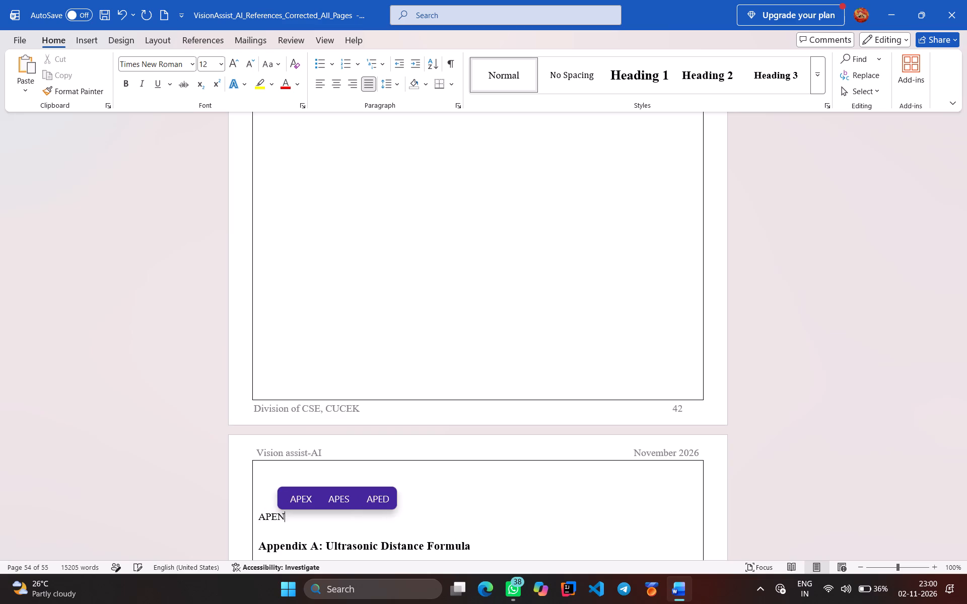
pyautogui.write('DICES')
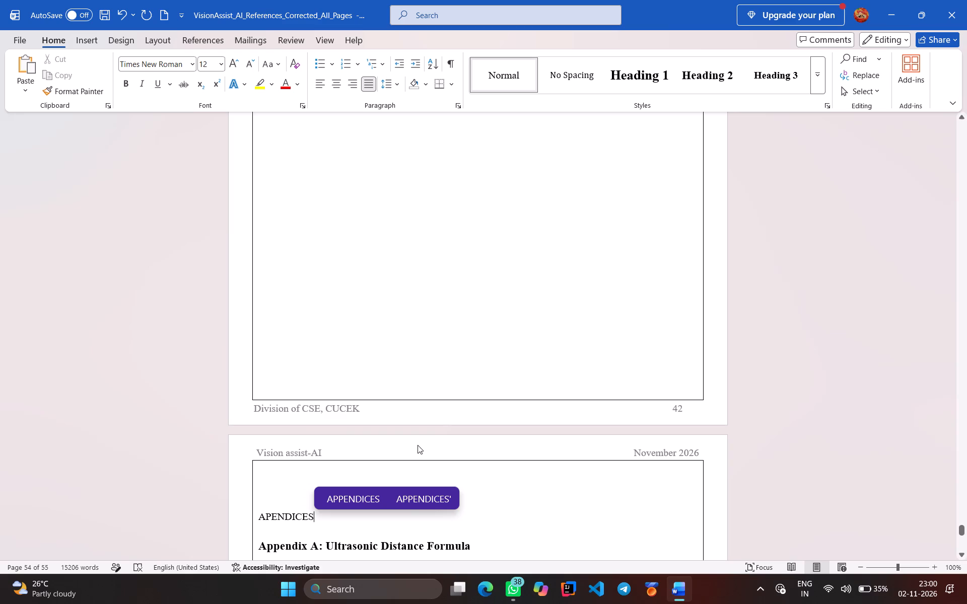
pyautogui.click(358, 499)
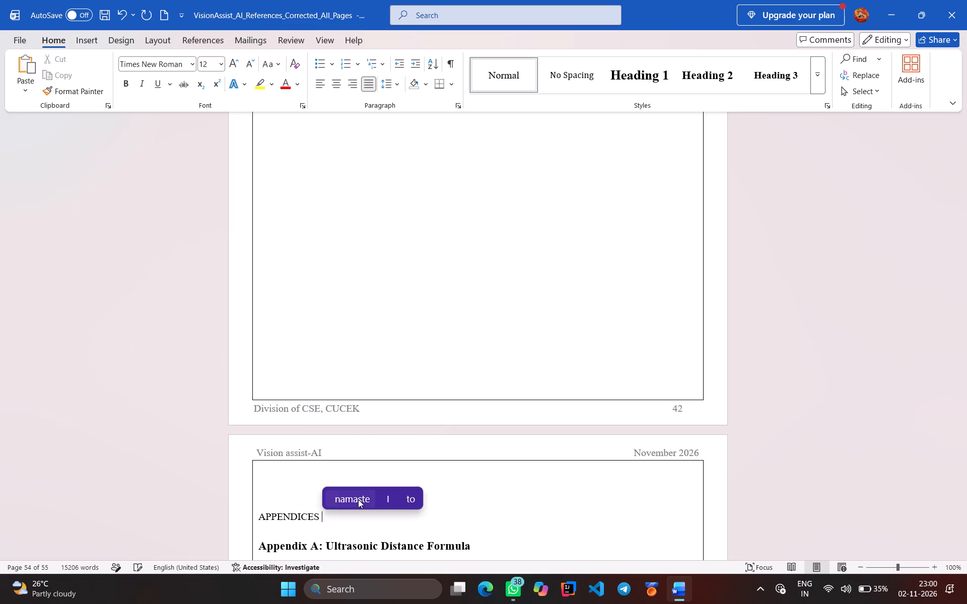
# Format the new APPENDICES title as 16 pt, bold and centred.
pyautogui.moveTo(323, 516); pyautogui.dragTo(258, 513)
pyautogui.moveTo(258, 513); pyautogui.dragTo(259, 515)
pyautogui.moveTo(259, 515); pyautogui.dragTo(320, 516)
pyautogui.click(417, 479)
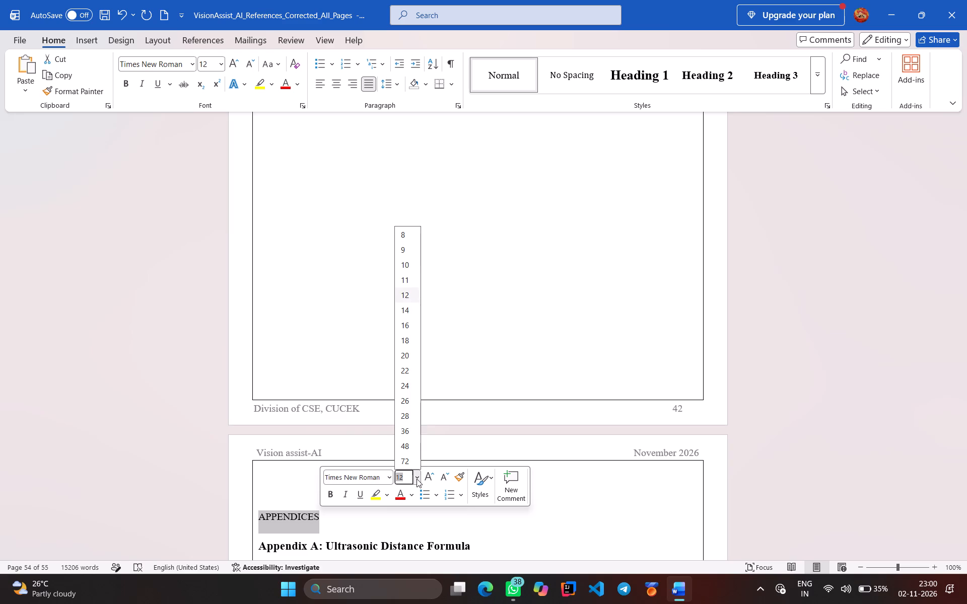
pyautogui.click(413, 325)
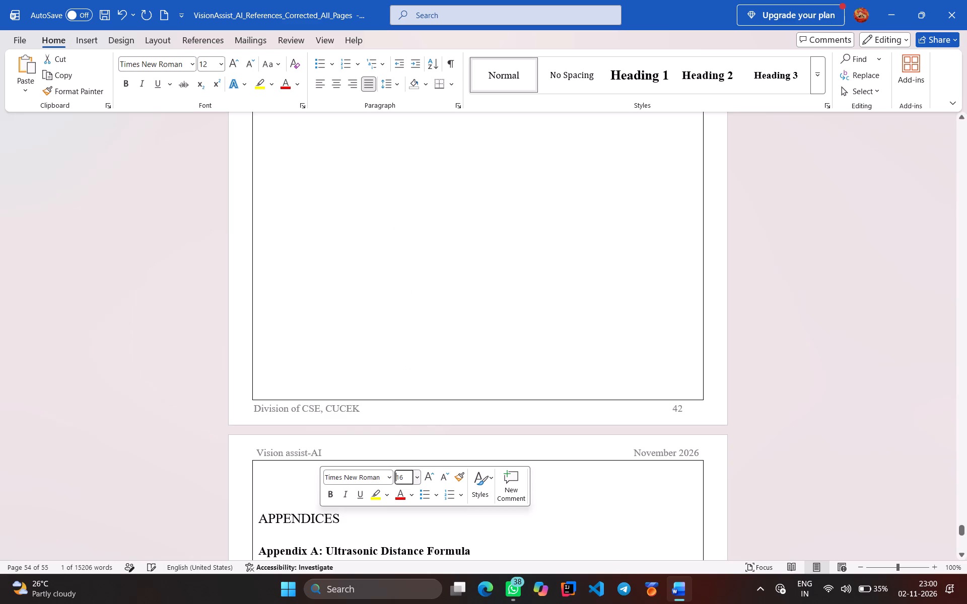
pyautogui.click(325, 495)
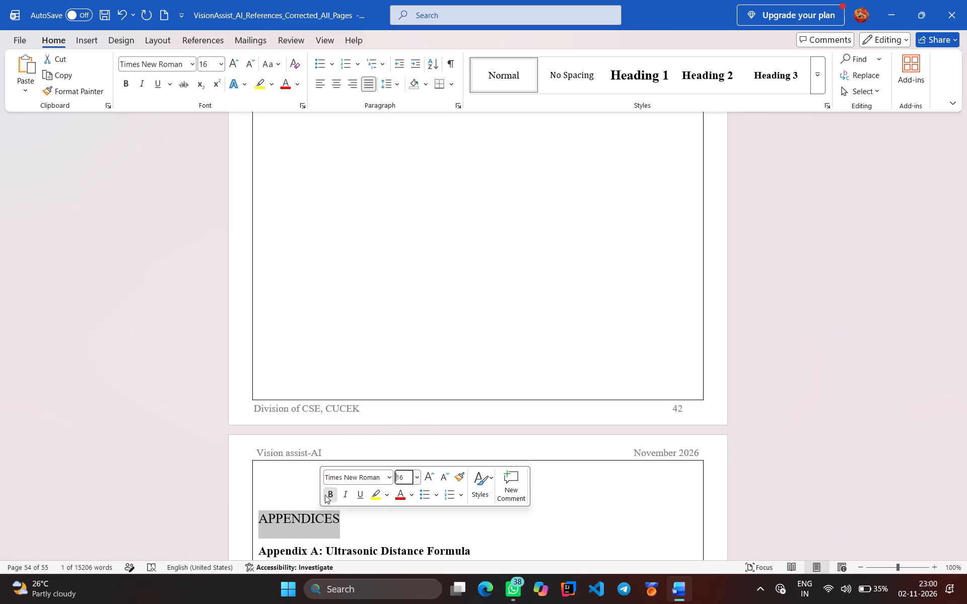
pyautogui.click(342, 85)
# Remove one blank line above the APPENDICES title.
pyautogui.scroll(-1, 467, 349)
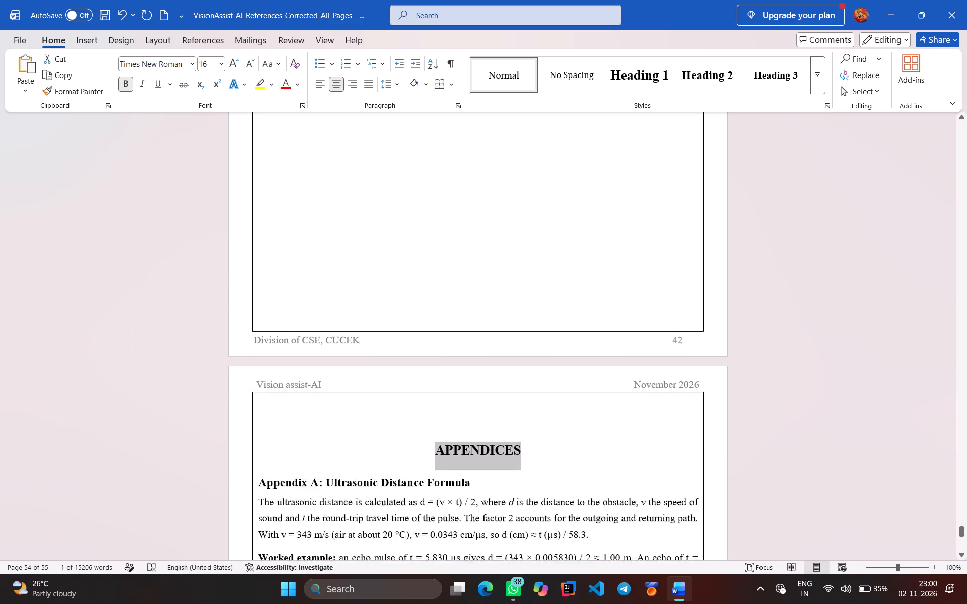
pyautogui.scroll(-2, 467, 349)
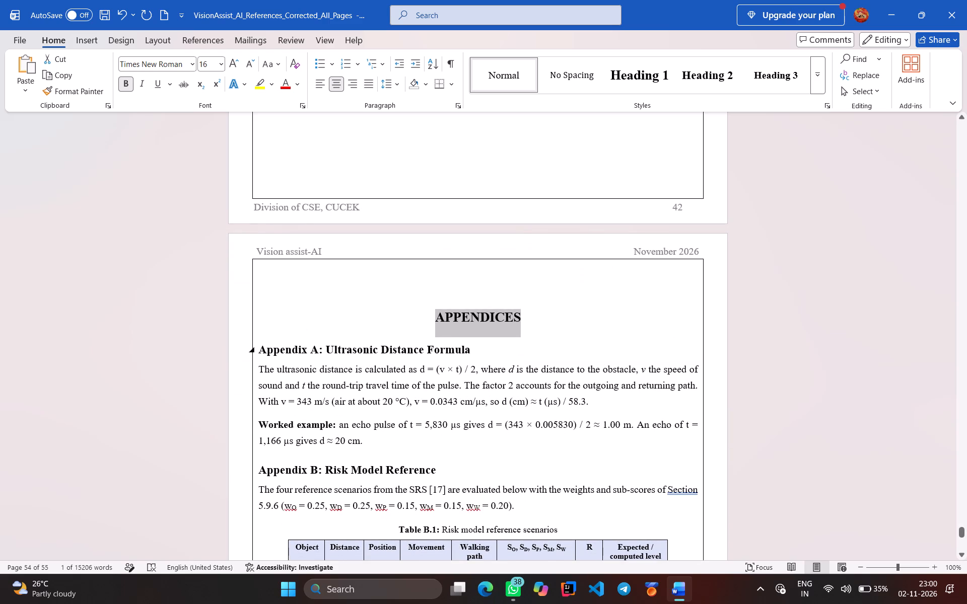
pyautogui.click(261, 348)
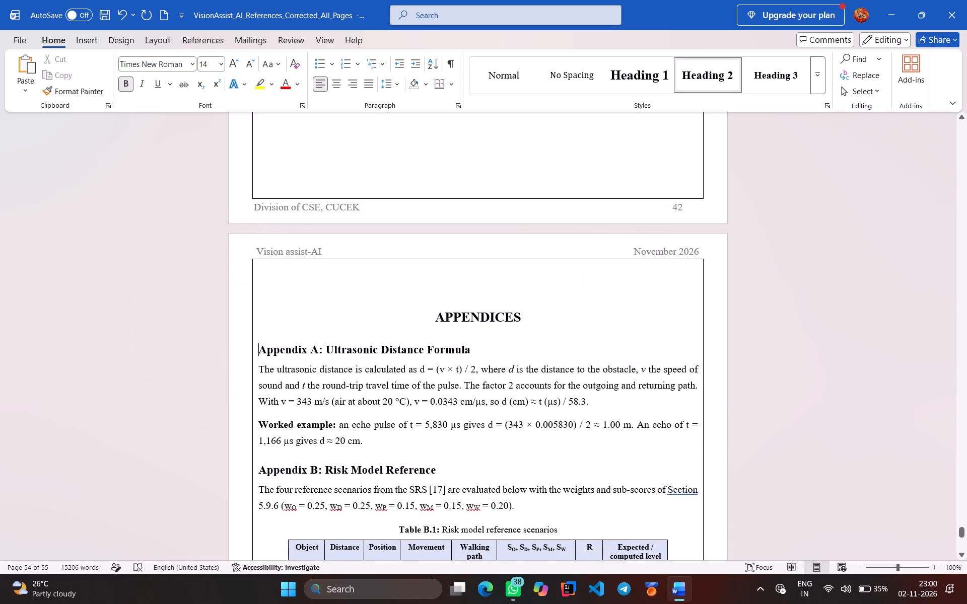
pyautogui.click(433, 322)
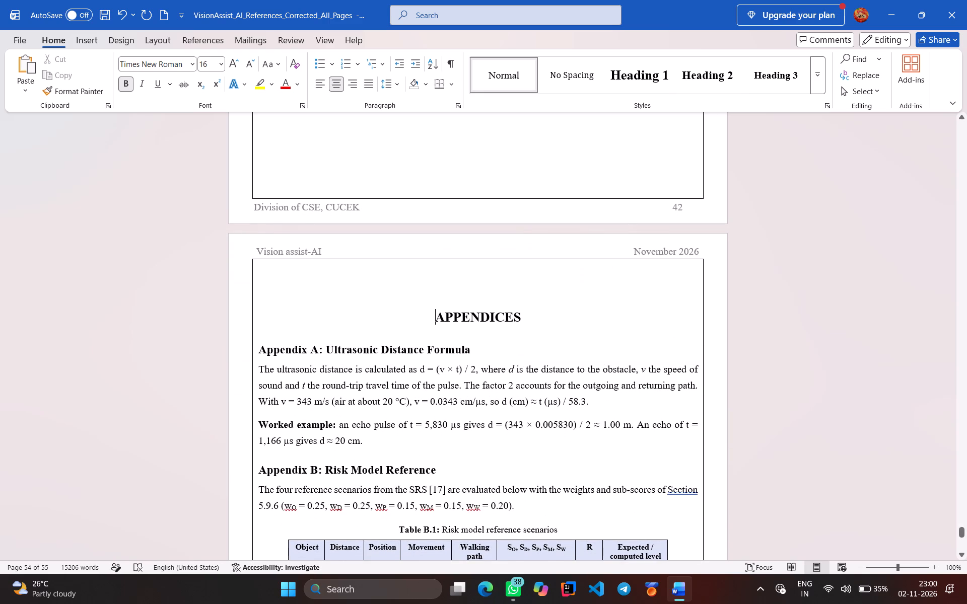
pyautogui.press('BackSpace')
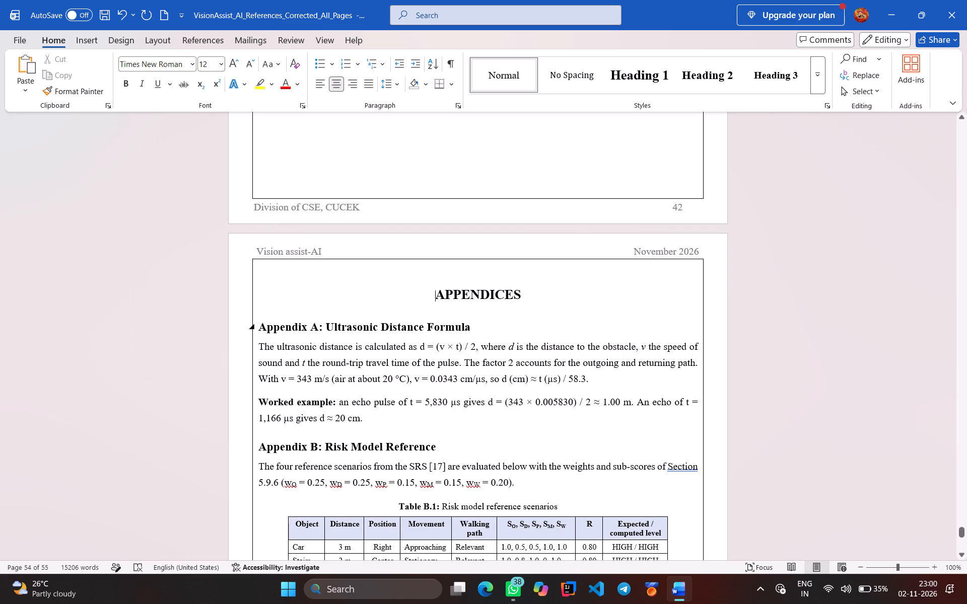
# Review the layout of Appendices A to E, including their tables and page breaks, through the end of the document.
pyautogui.scroll(-2, 263, 333)
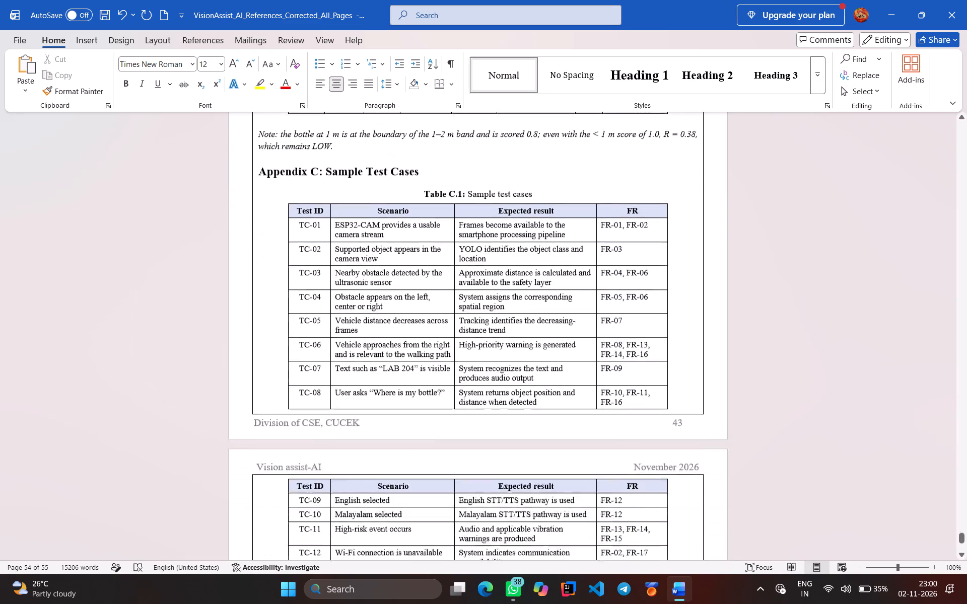
pyautogui.scroll(-2, 263, 333)
pyautogui.scroll(1, 263, 333)
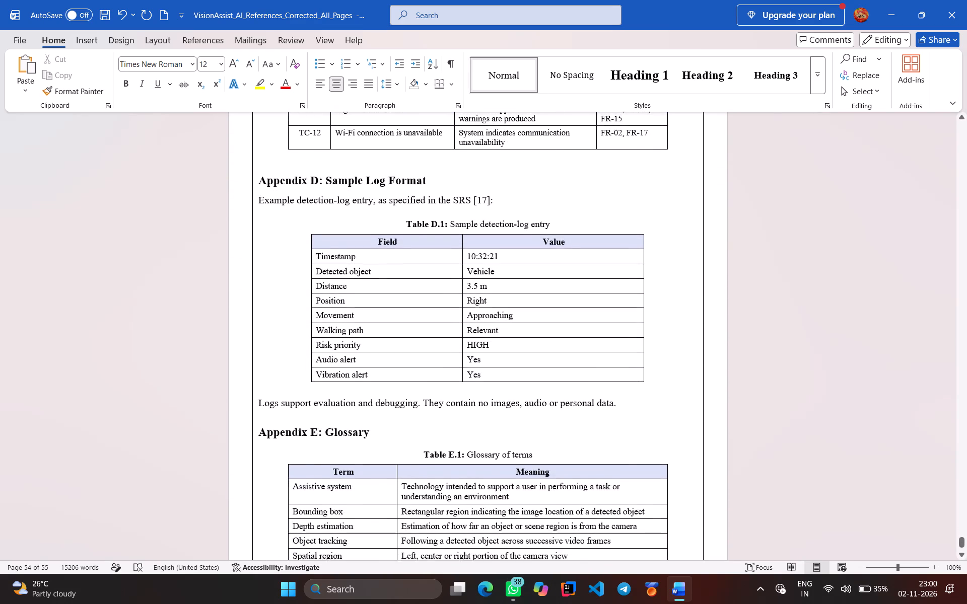
pyautogui.scroll(2, 263, 333)
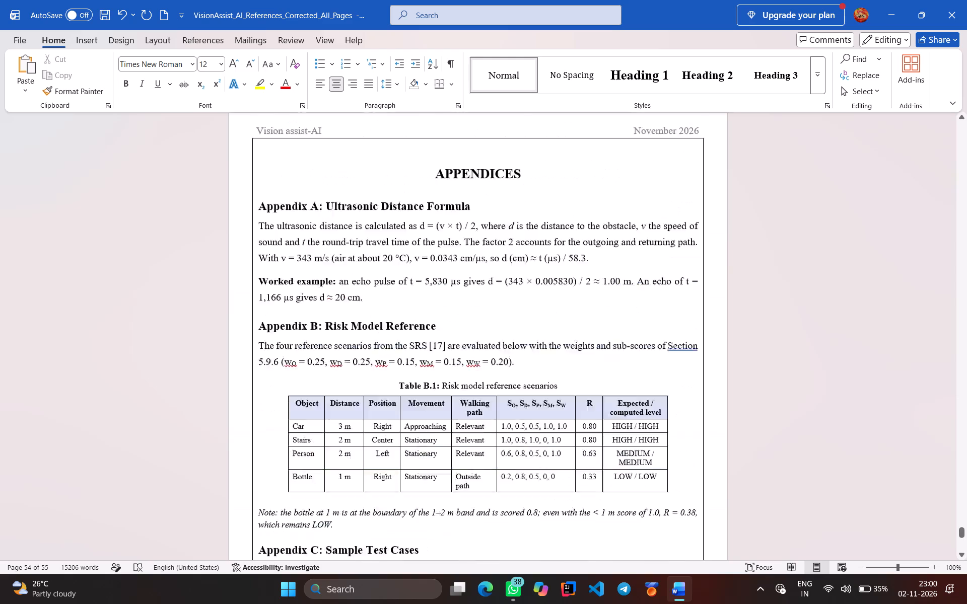
pyautogui.scroll(2, 263, 333)
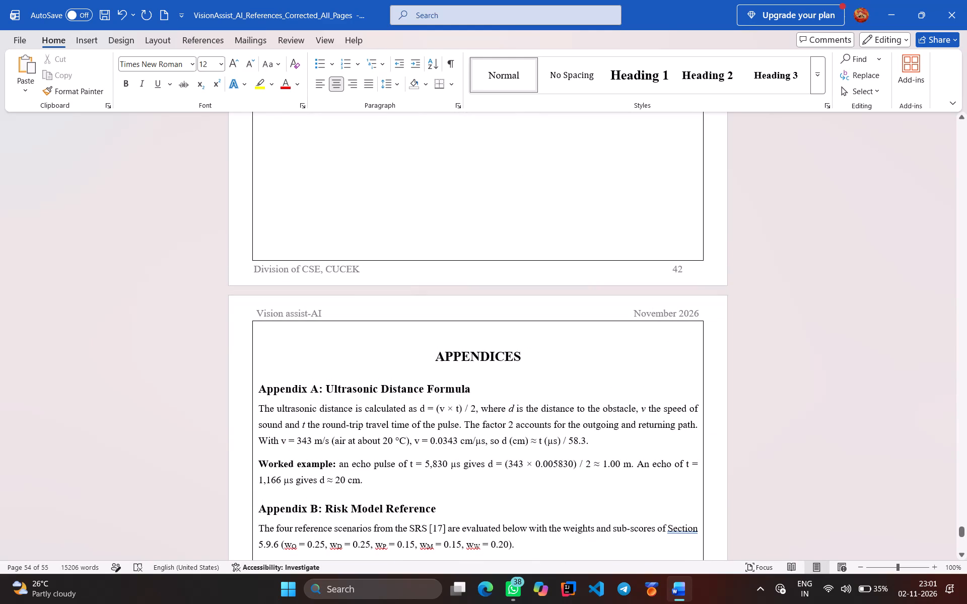
pyautogui.scroll(-3, 263, 333)
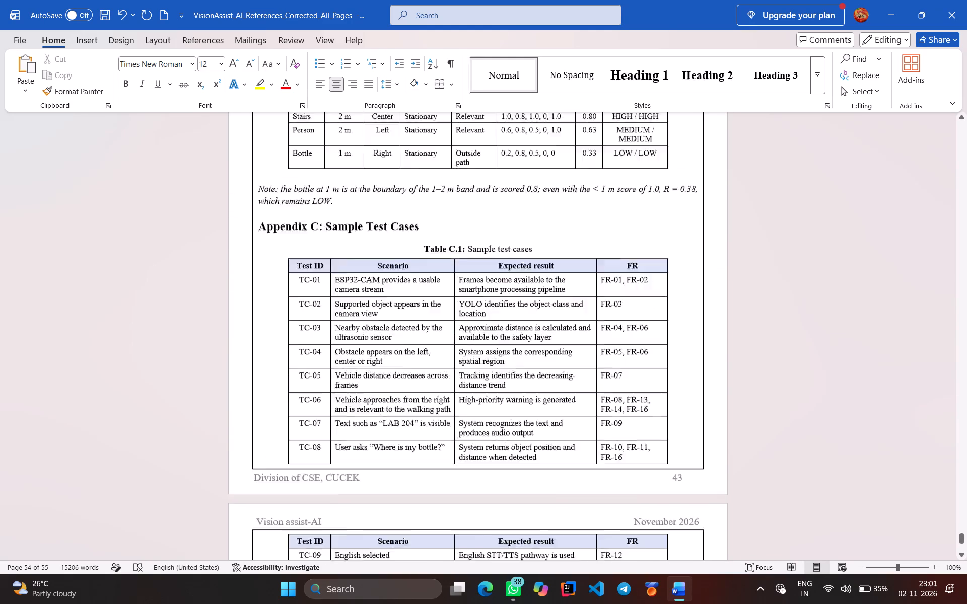
pyautogui.scroll(-3, 263, 333)
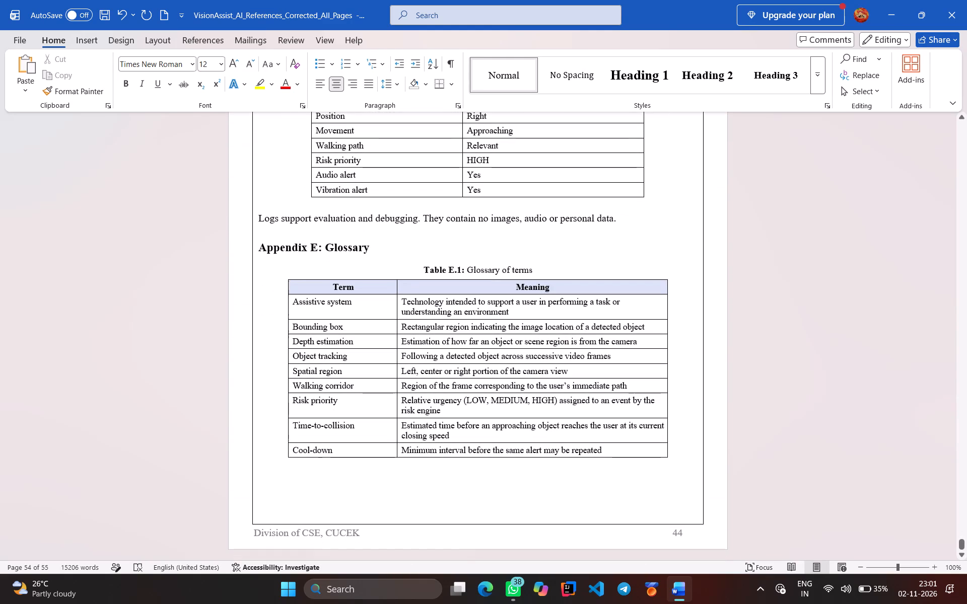
pyautogui.scroll(-1, 263, 333)
pyautogui.scroll(4, 263, 333)
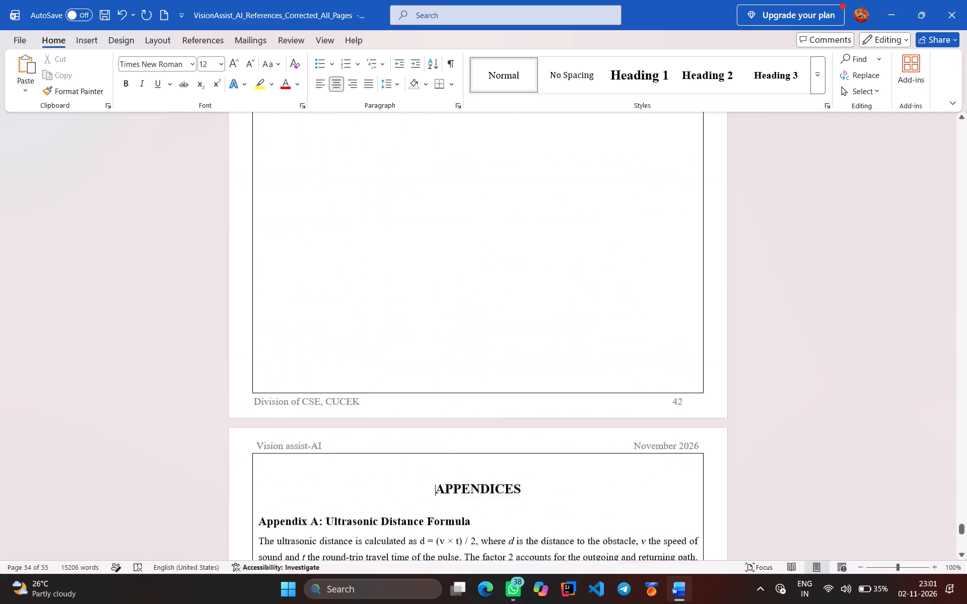
pyautogui.scroll(-16, 263, 333)
pyautogui.scroll(1, 263, 333)
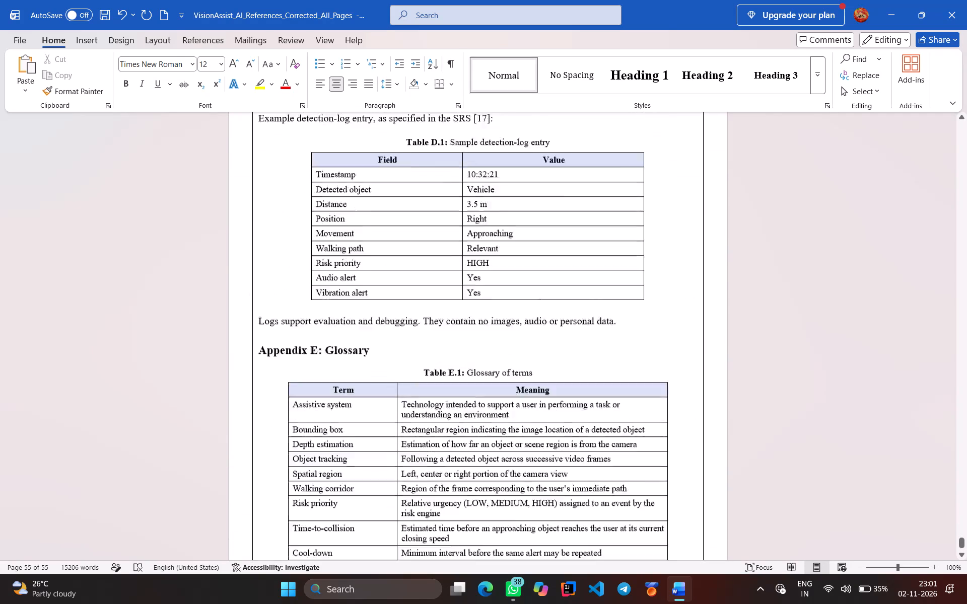
# Review the layout of the reference list from entry [39] back to [1], including the page break before the REFERENCES title.
pyautogui.scroll(1, 263, 333)
pyautogui.scroll(-2, 263, 333)
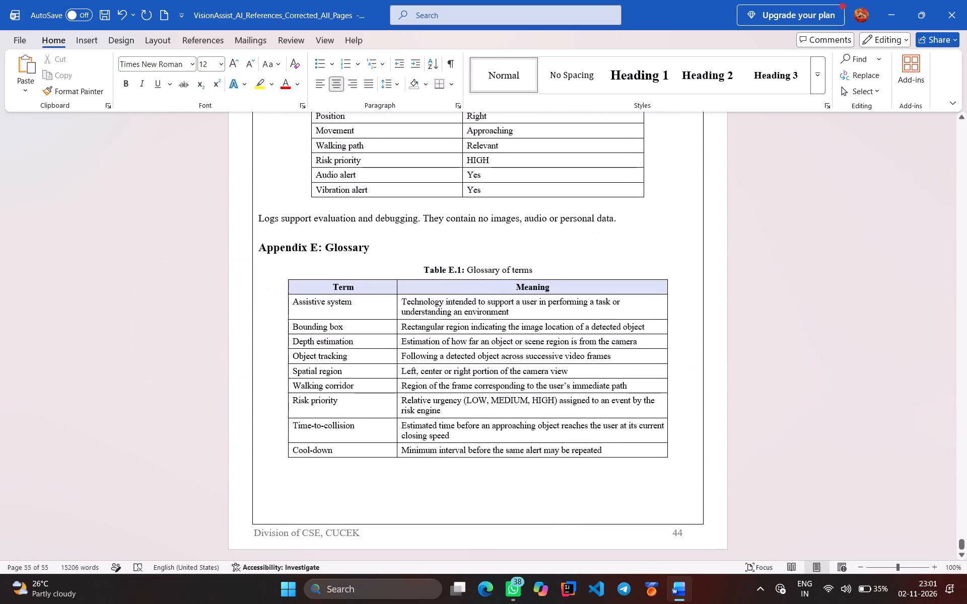
pyautogui.scroll(-4, 263, 333)
pyautogui.scroll(2, 263, 333)
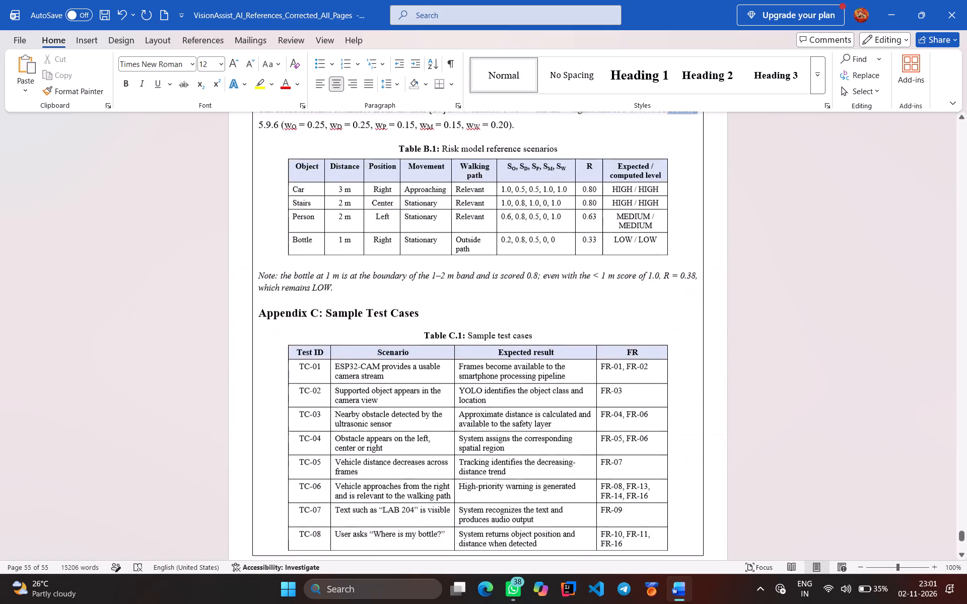
pyautogui.scroll(2, 263, 333)
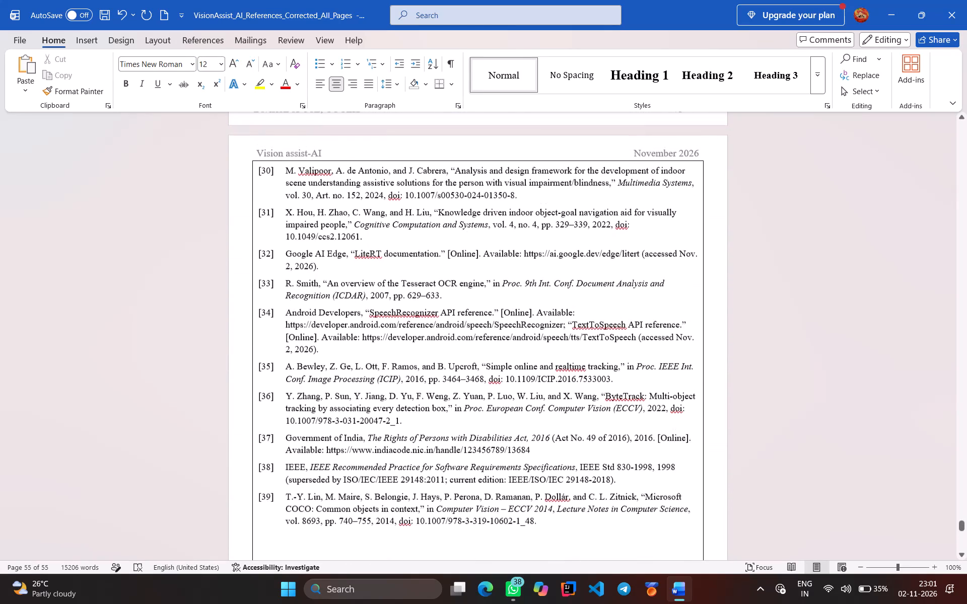
pyautogui.scroll(1, 263, 333)
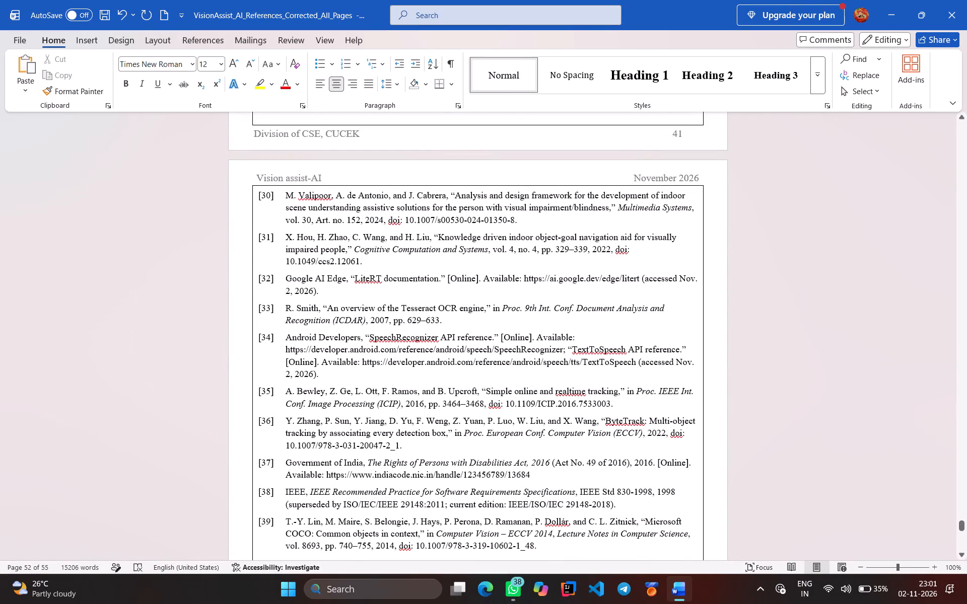
pyautogui.scroll(1, 419, 247)
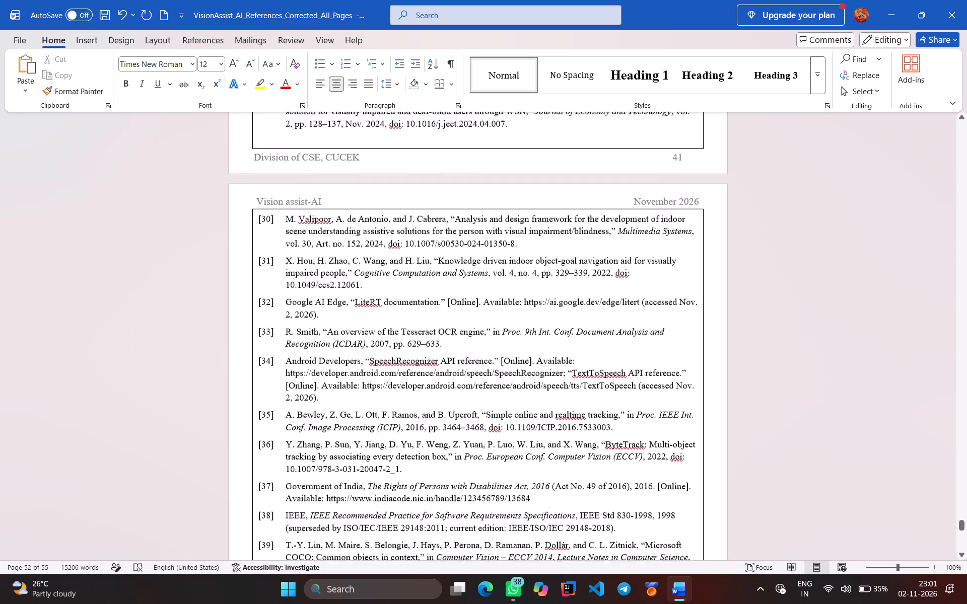
pyautogui.scroll(1, 419, 247)
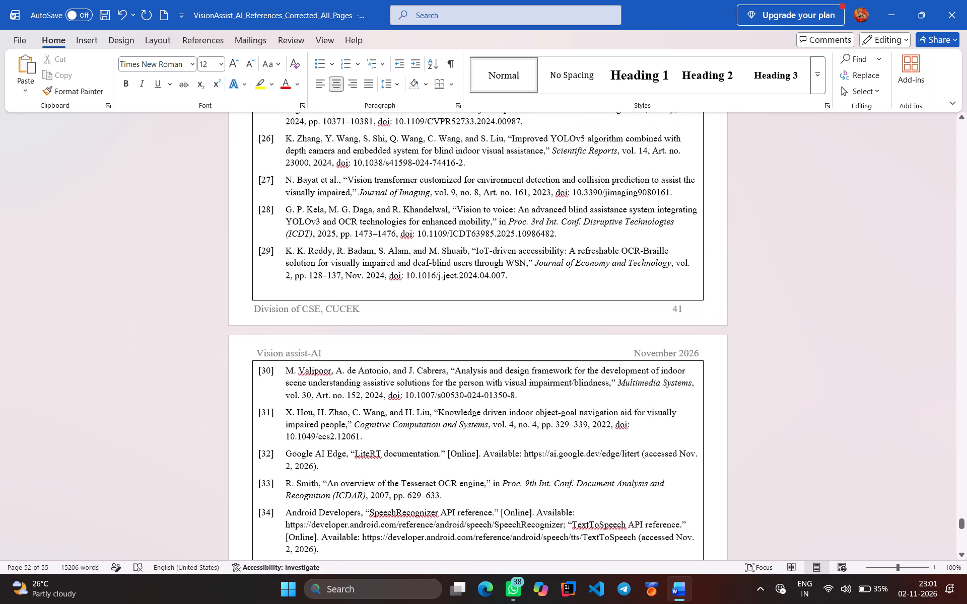
pyautogui.scroll(1, 447, 272)
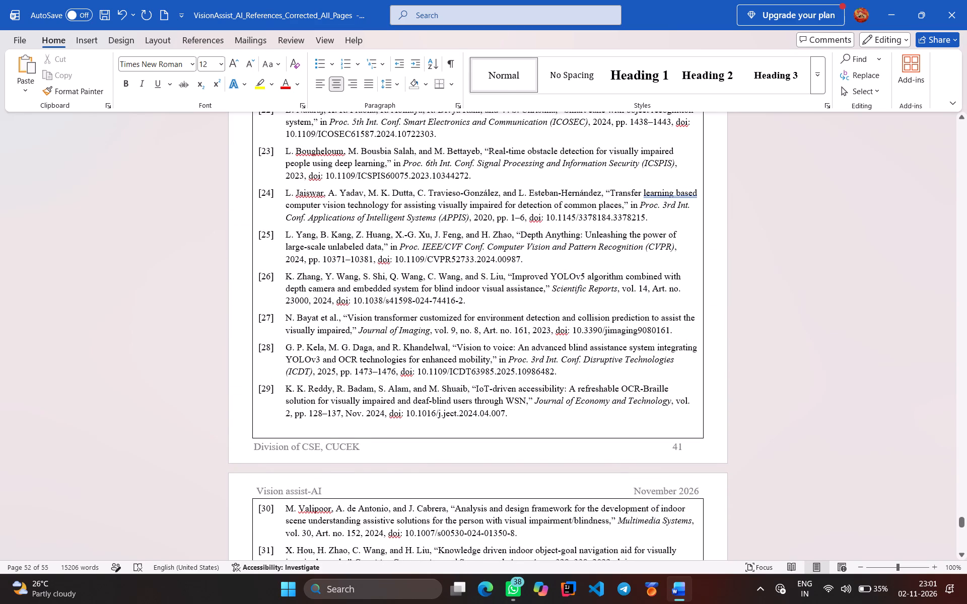
pyautogui.scroll(1, 370, 256)
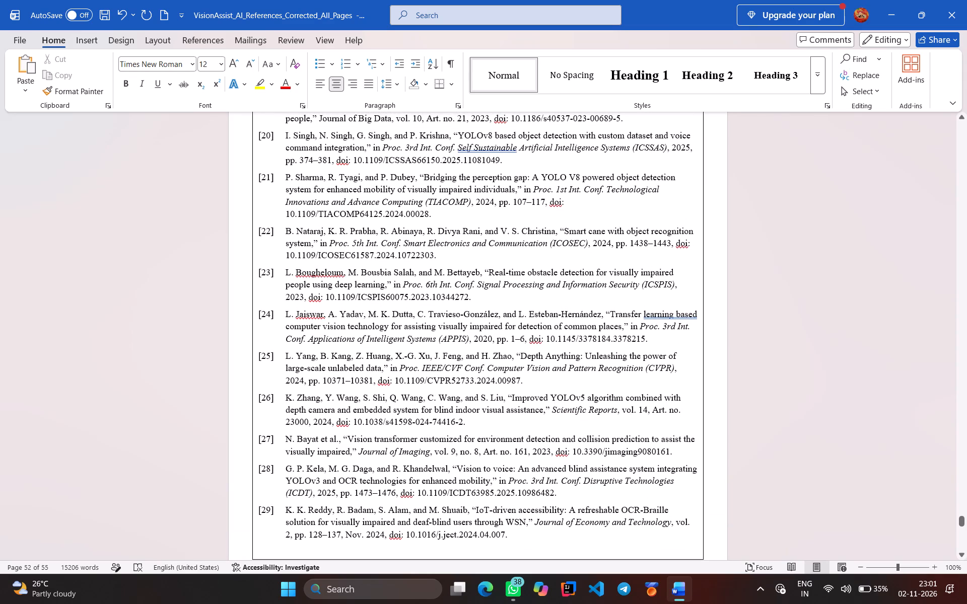
pyautogui.scroll(2, 343, 279)
pyautogui.scroll(1, 314, 220)
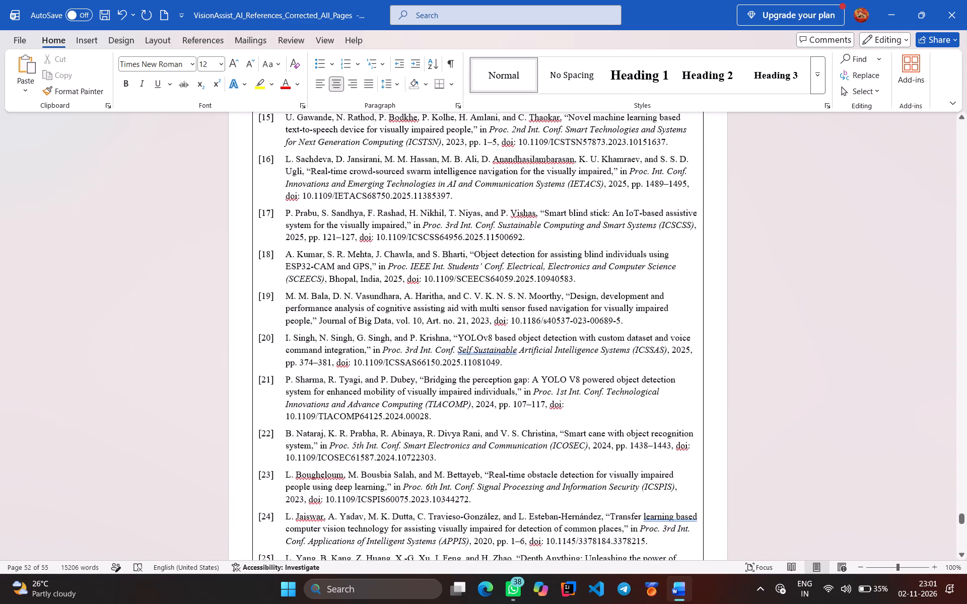
pyautogui.scroll(1, 366, 269)
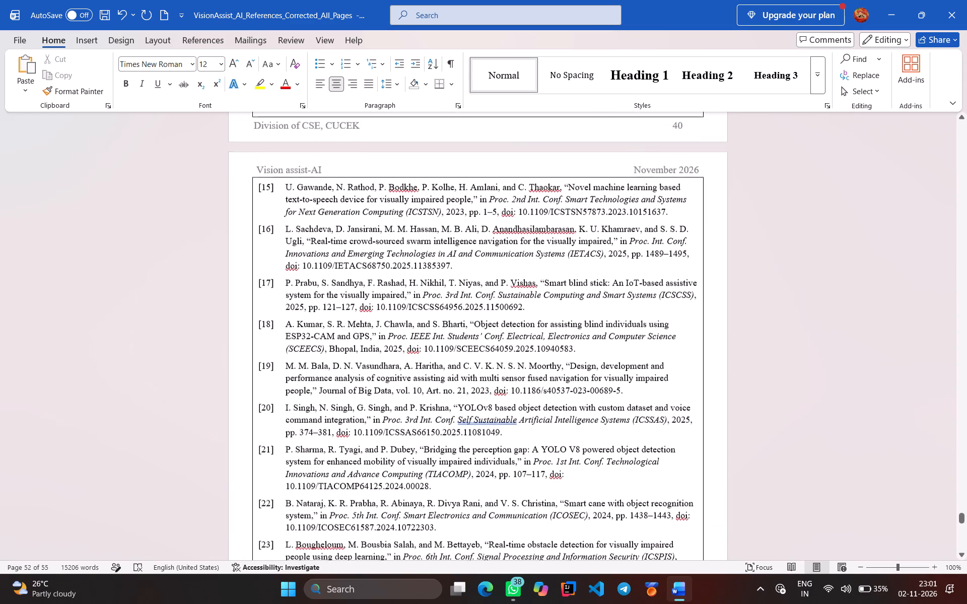
pyautogui.scroll(1, 356, 246)
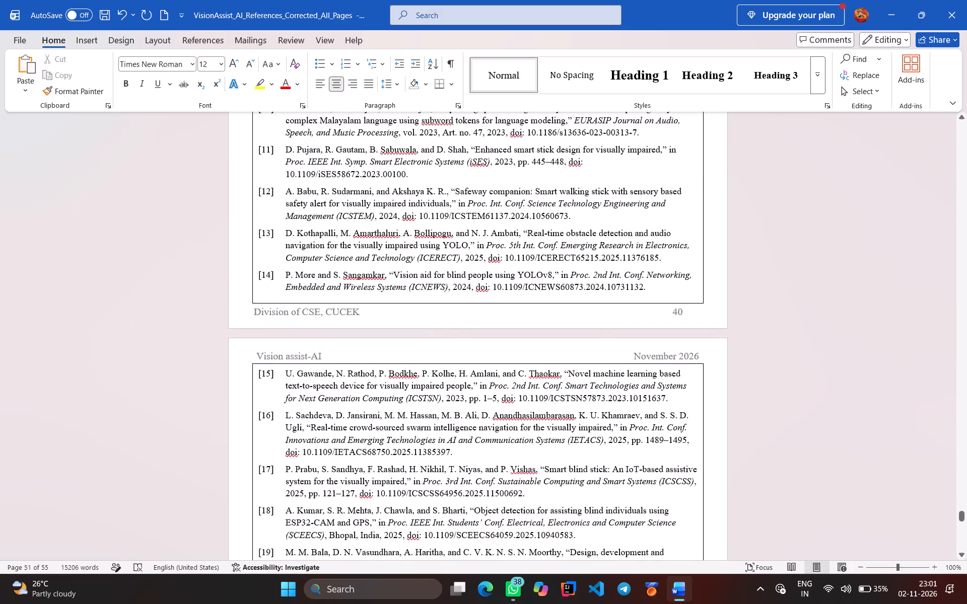
pyautogui.scroll(1, 360, 280)
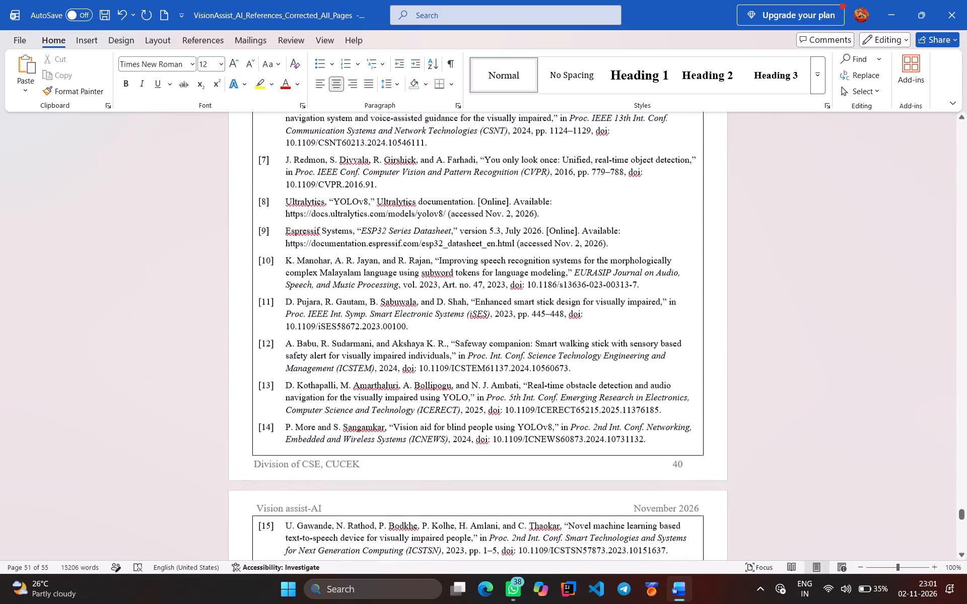
pyautogui.scroll(1, 360, 280)
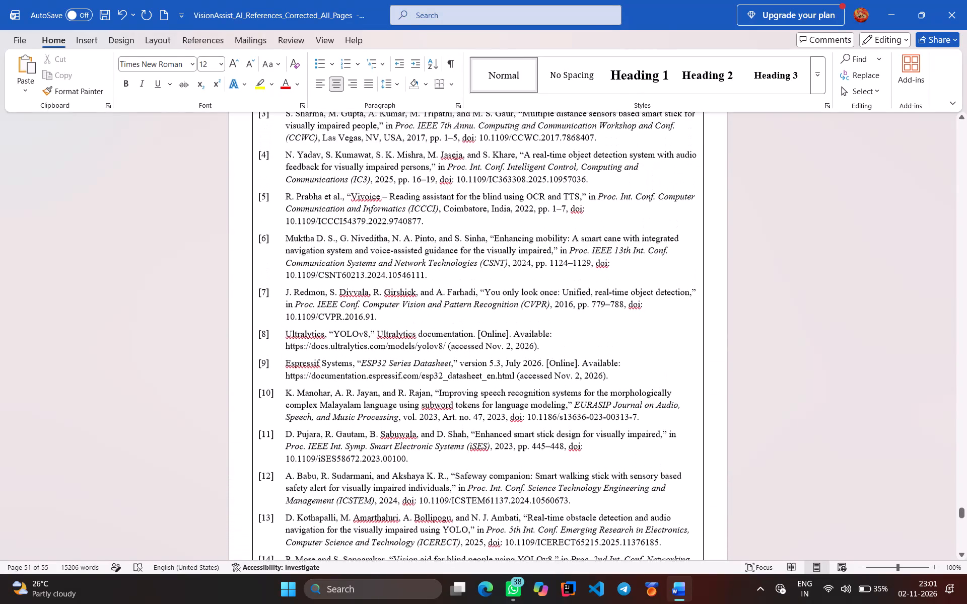
pyautogui.scroll(2, 360, 280)
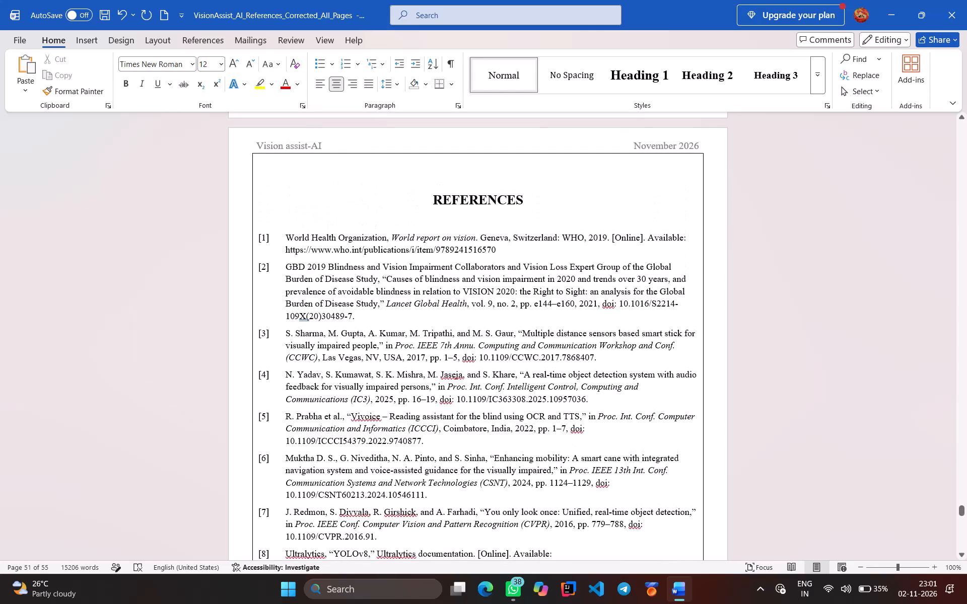
pyautogui.scroll(-1, 360, 280)
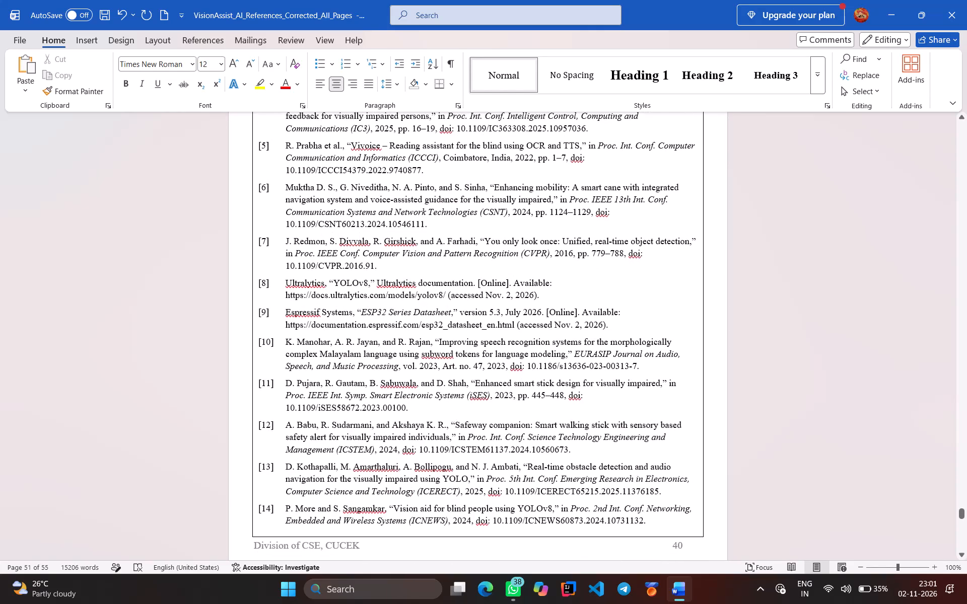
pyautogui.scroll(-1, 360, 280)
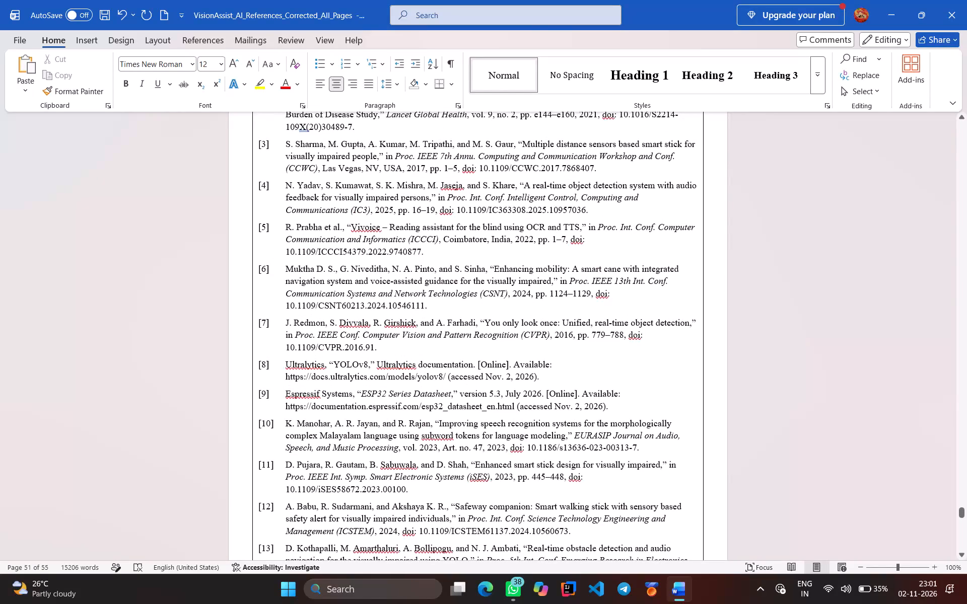
pyautogui.scroll(1, 360, 280)
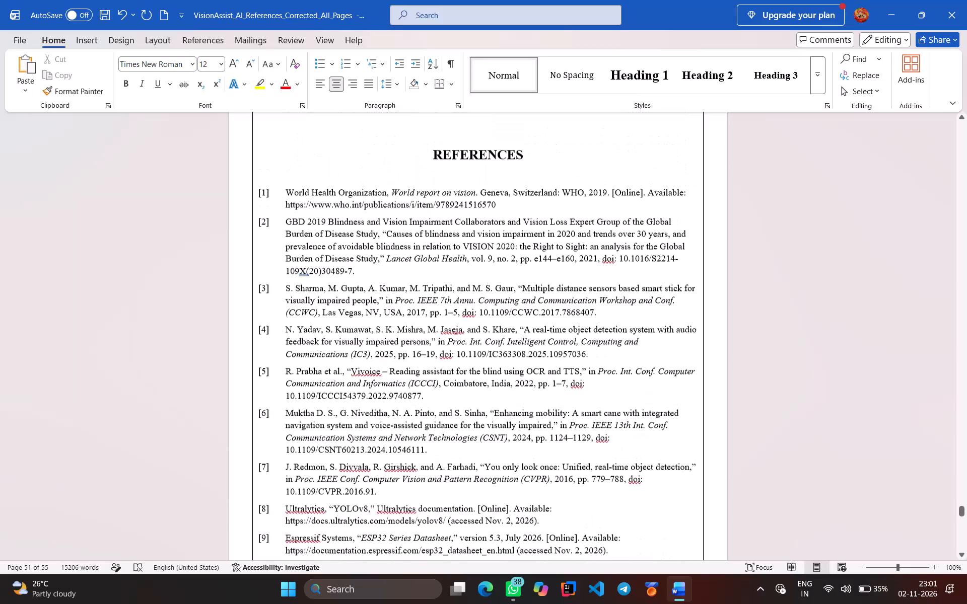
pyautogui.scroll(1, 360, 280)
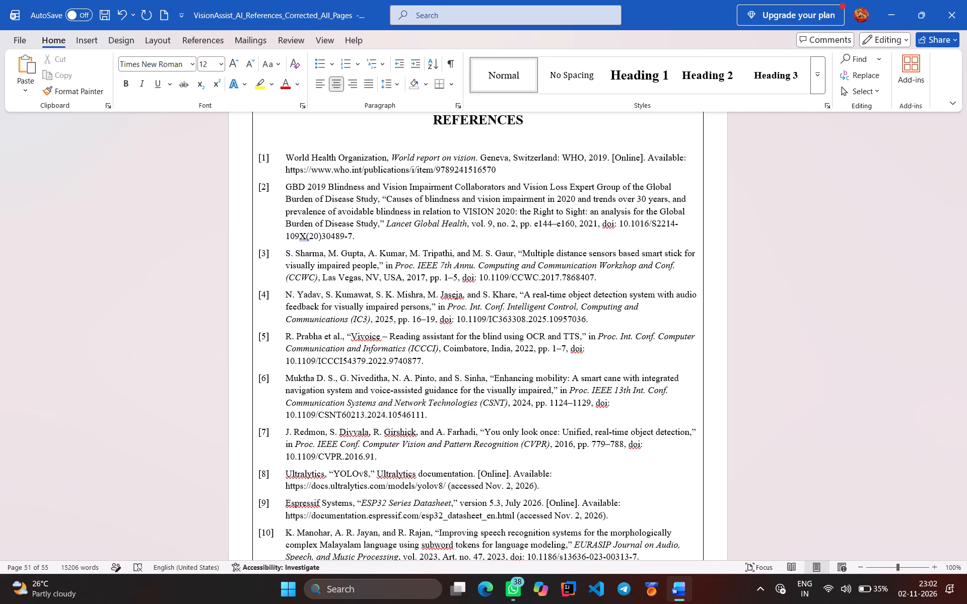
pyautogui.scroll(1, 472, 311)
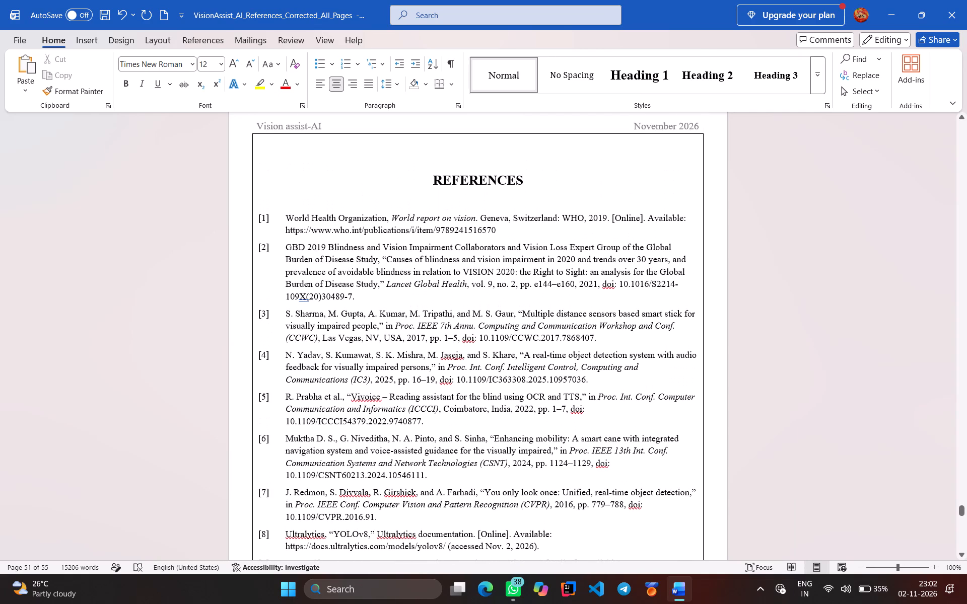
pyautogui.scroll(1, 339, 226)
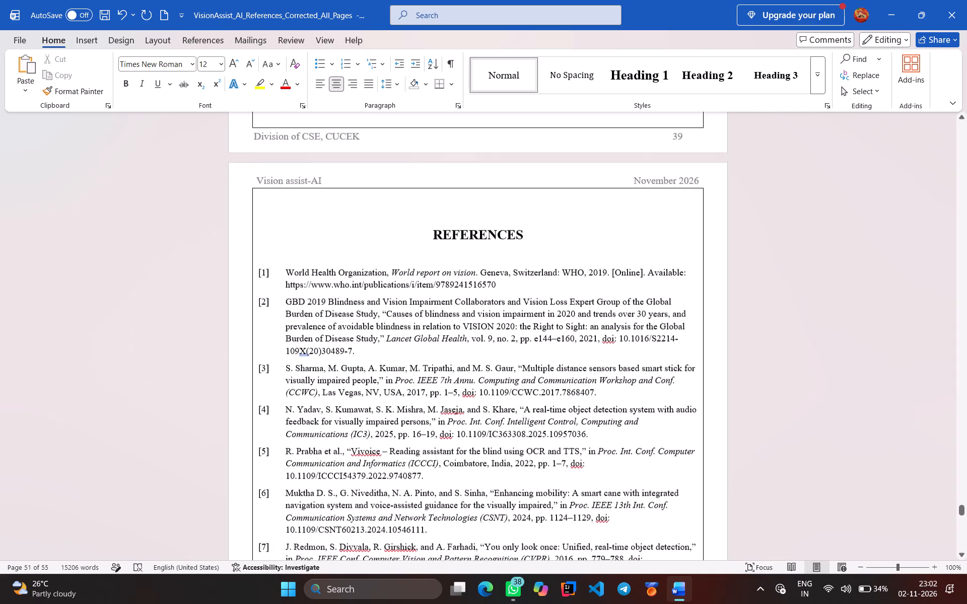
pyautogui.scroll(2, 339, 226)
pyautogui.hscroll(1, 339, 226)
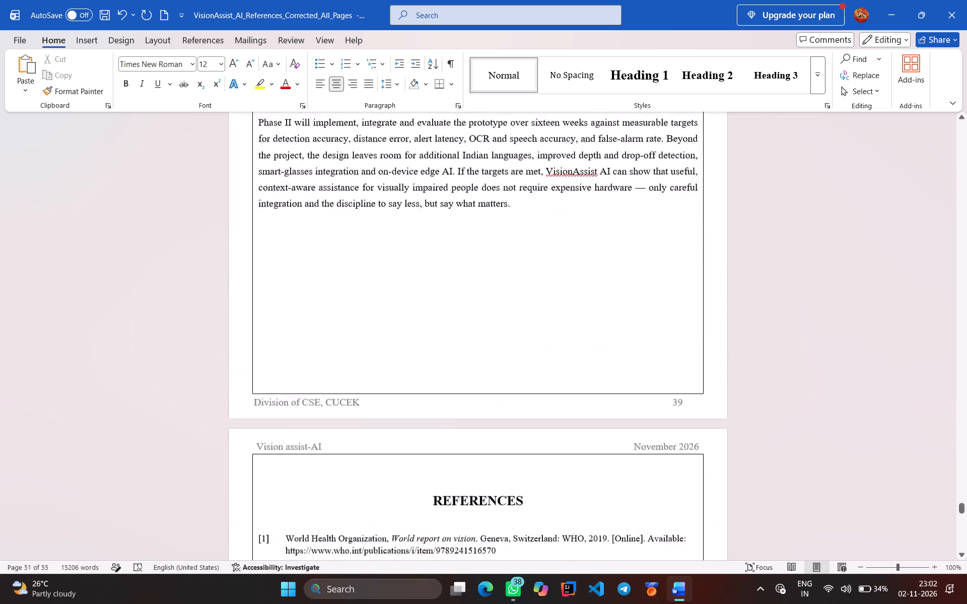
pyautogui.hscroll(1, 339, 226)
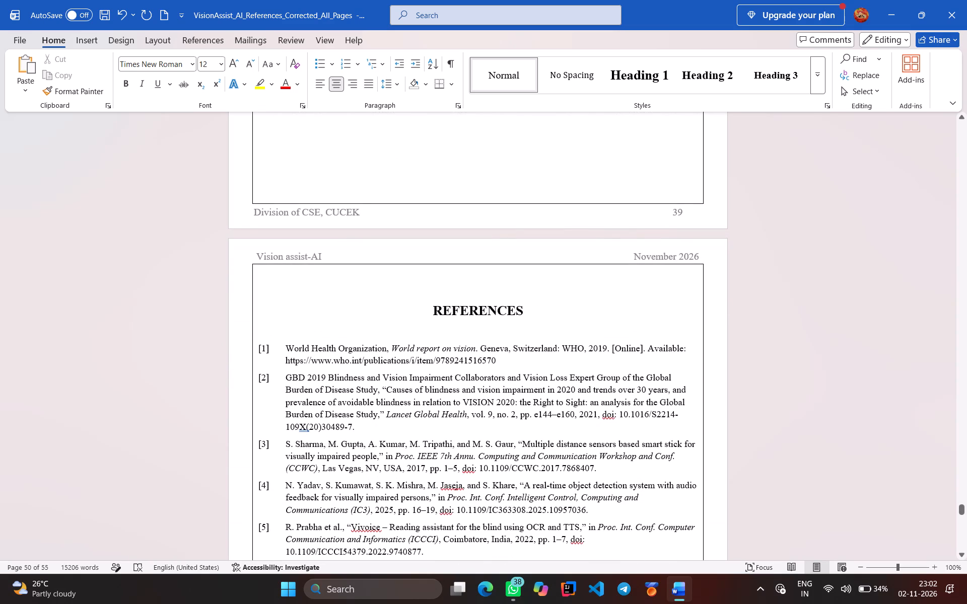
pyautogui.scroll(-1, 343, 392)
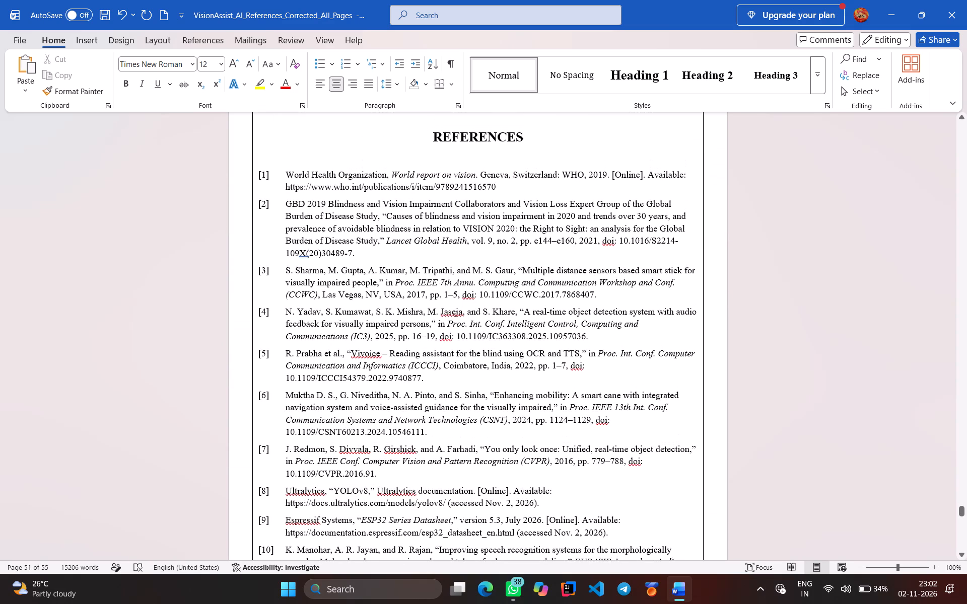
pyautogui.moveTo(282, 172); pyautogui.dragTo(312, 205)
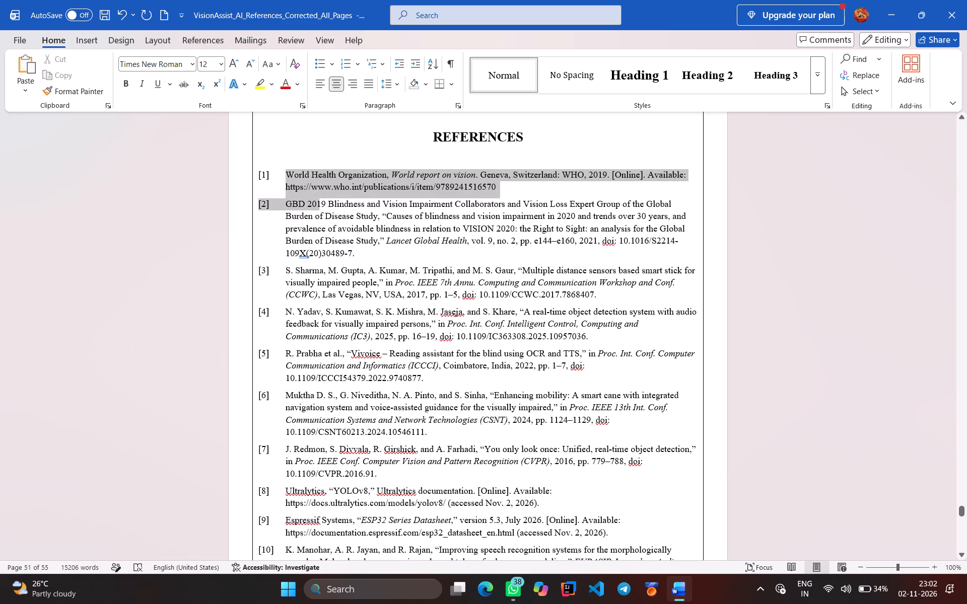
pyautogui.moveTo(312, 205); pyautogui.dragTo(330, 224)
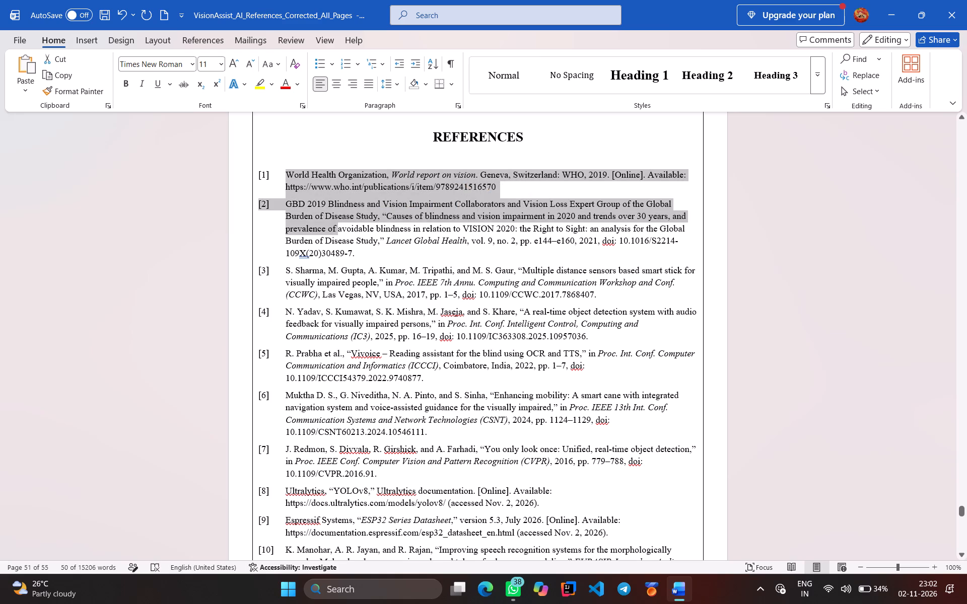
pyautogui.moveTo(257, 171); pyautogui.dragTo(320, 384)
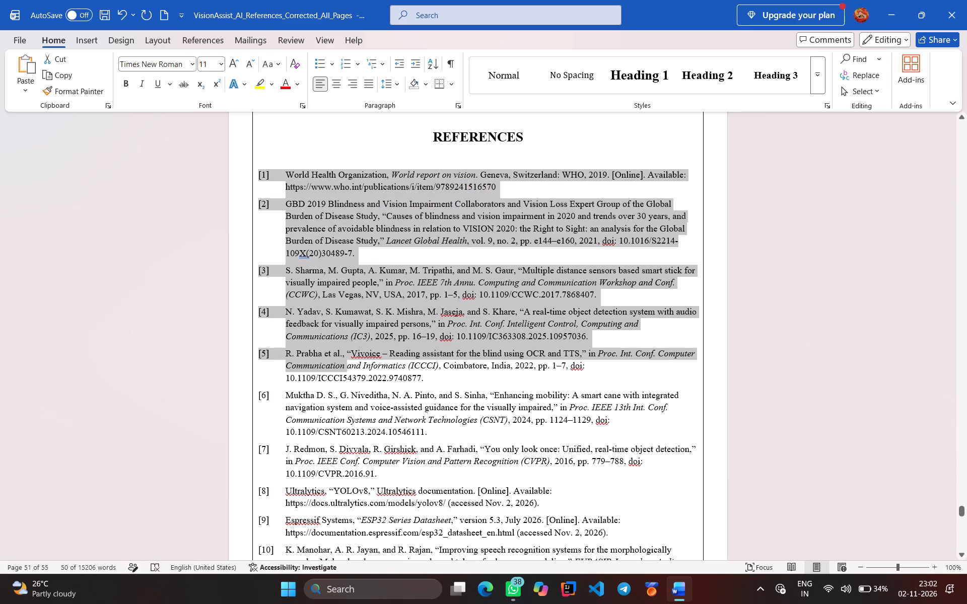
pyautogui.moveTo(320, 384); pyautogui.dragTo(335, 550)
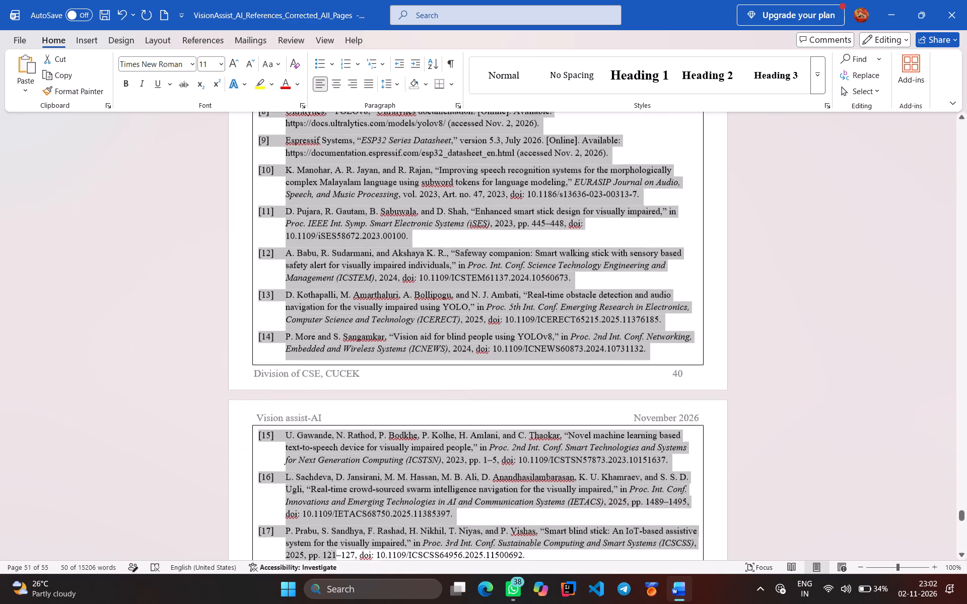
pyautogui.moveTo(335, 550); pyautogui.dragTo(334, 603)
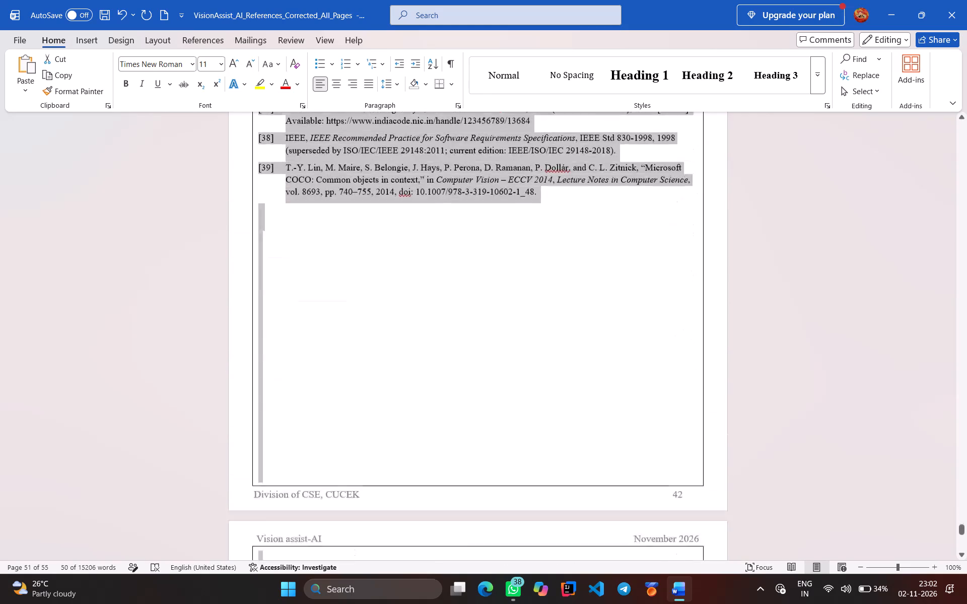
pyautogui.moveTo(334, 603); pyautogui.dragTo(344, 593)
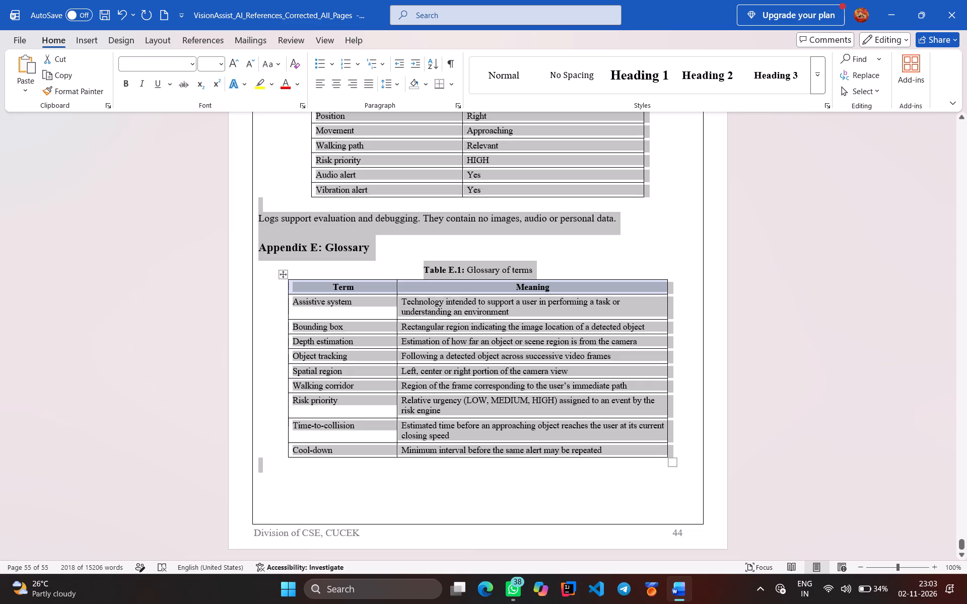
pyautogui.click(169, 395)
# Format all entries of the reference list, through [39], as 12 pt justified text.
pyautogui.scroll(1, 425, 415)
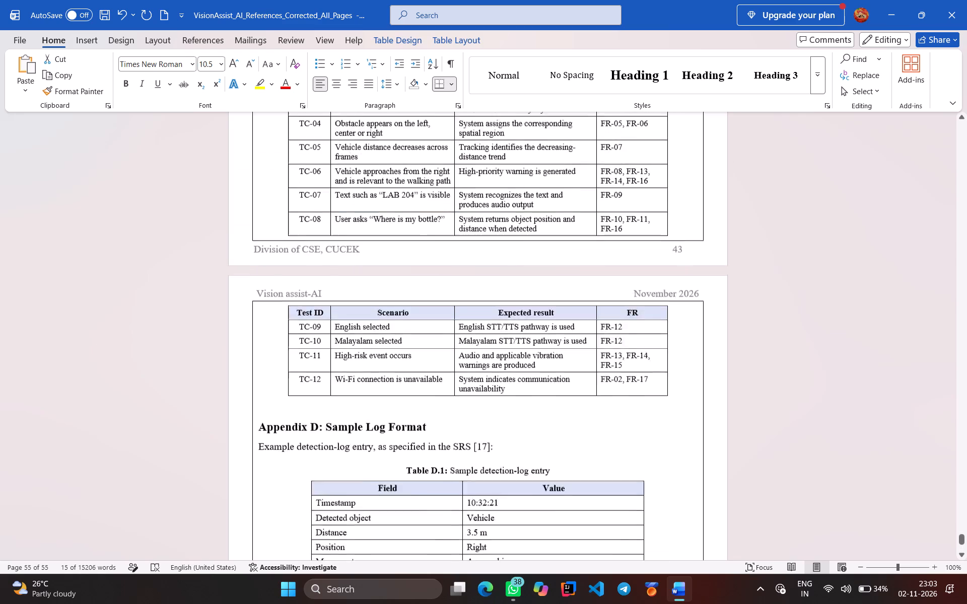
pyautogui.scroll(3, 425, 415)
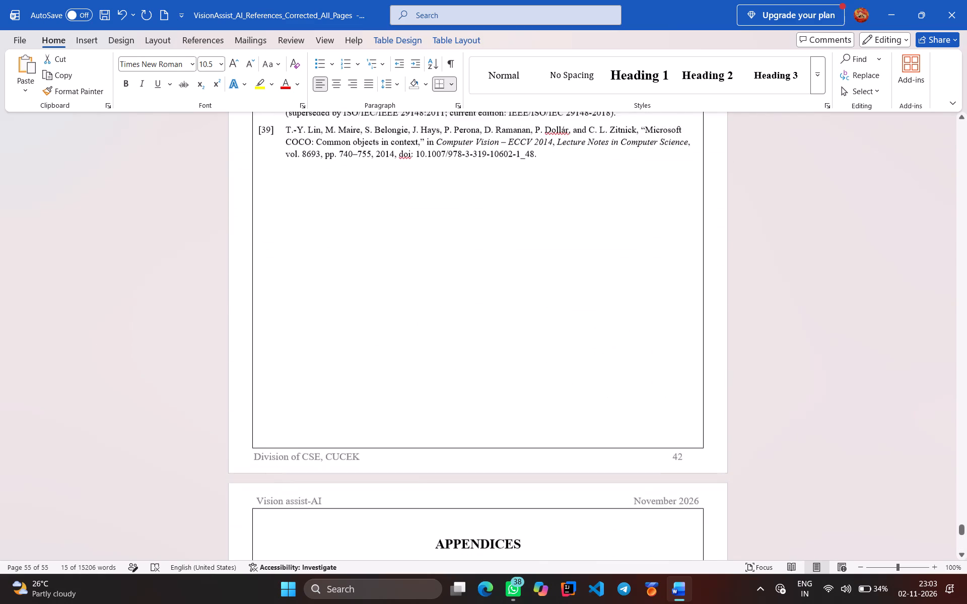
pyautogui.scroll(3, 425, 415)
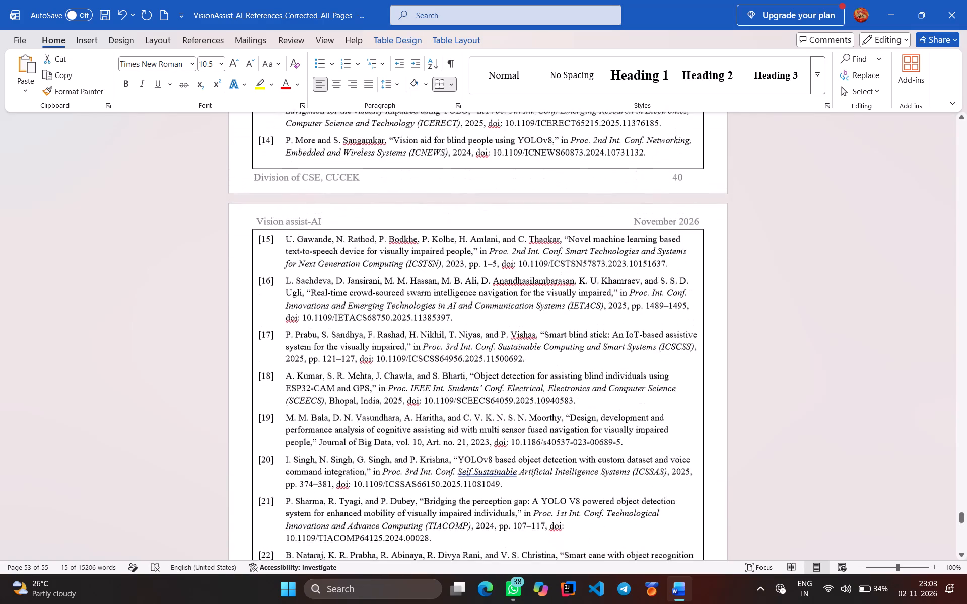
pyautogui.scroll(3, 425, 415)
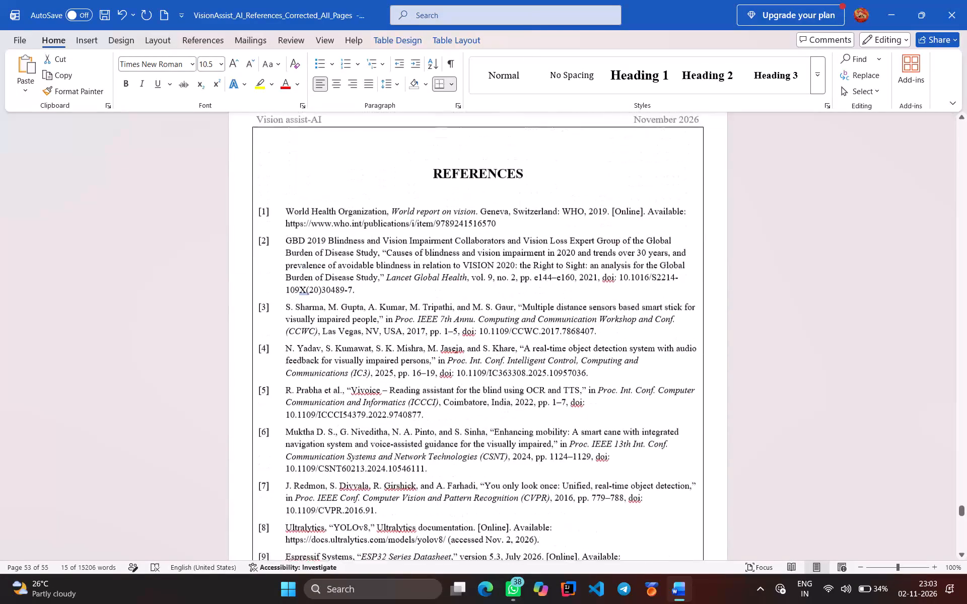
pyautogui.scroll(1, 425, 415)
pyautogui.moveTo(257, 258); pyautogui.dragTo(372, 603)
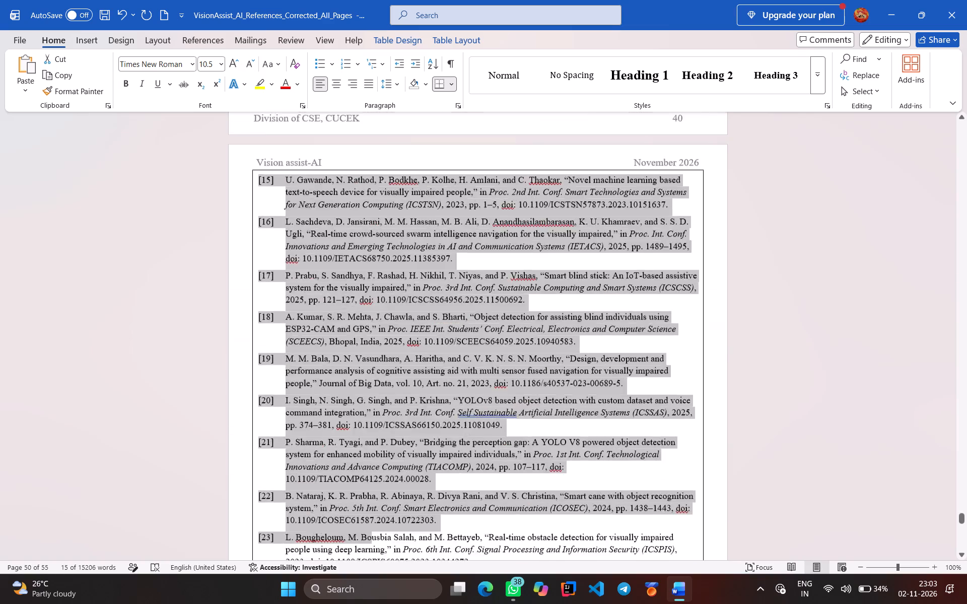
pyautogui.moveTo(372, 603); pyautogui.dragTo(380, 578)
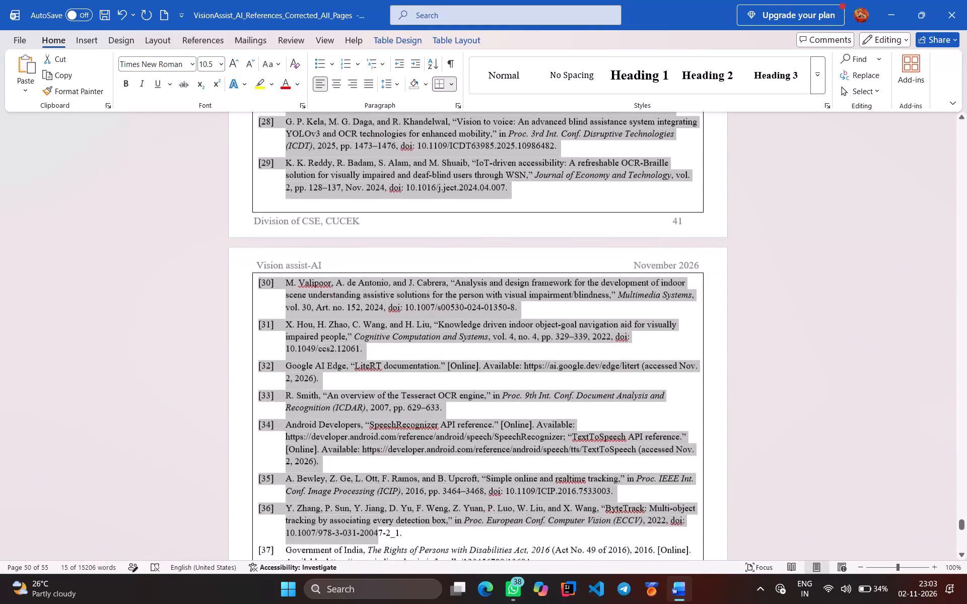
pyautogui.moveTo(380, 578); pyautogui.dragTo(465, 300)
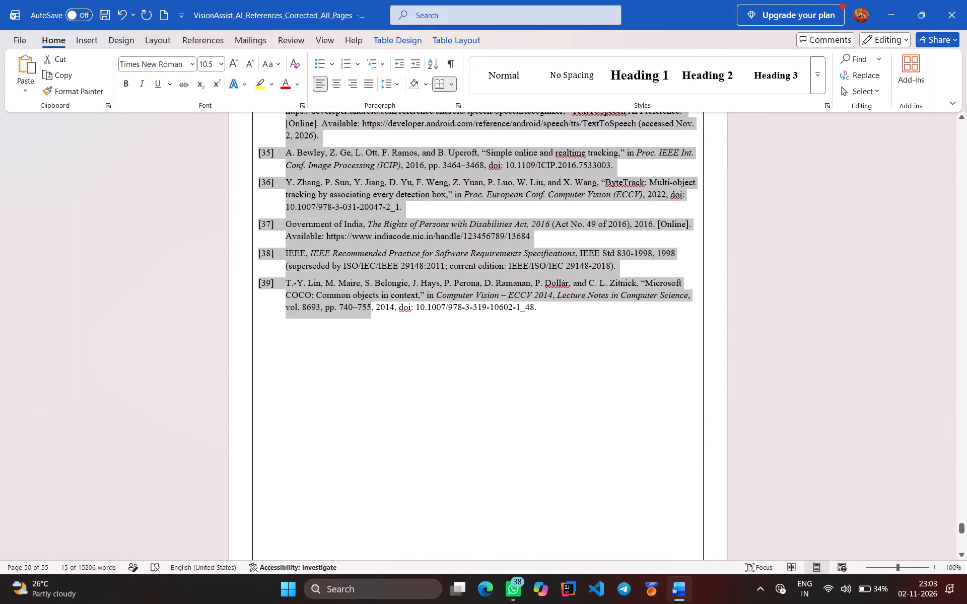
pyautogui.moveTo(465, 300); pyautogui.dragTo(557, 332)
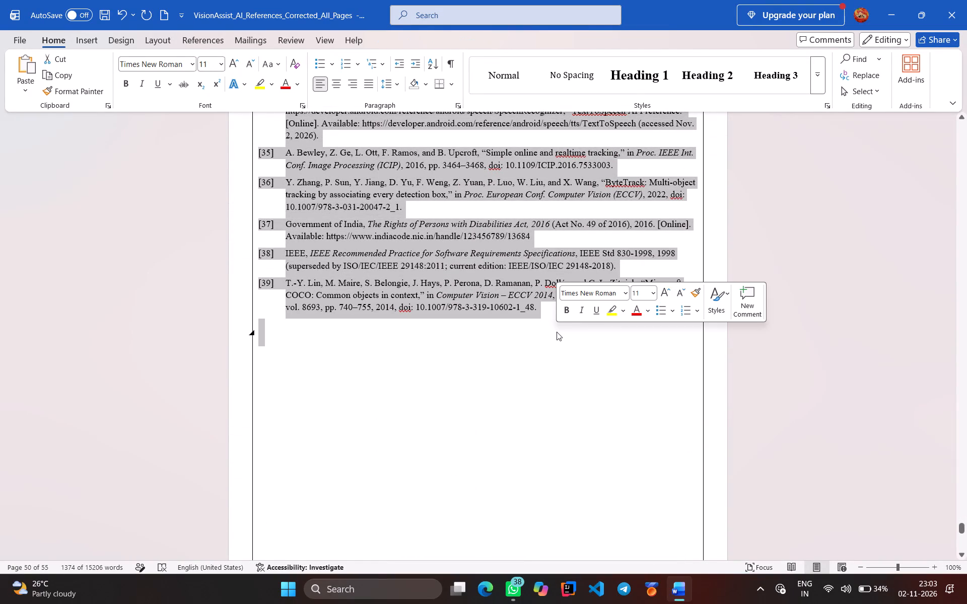
pyautogui.click(653, 293)
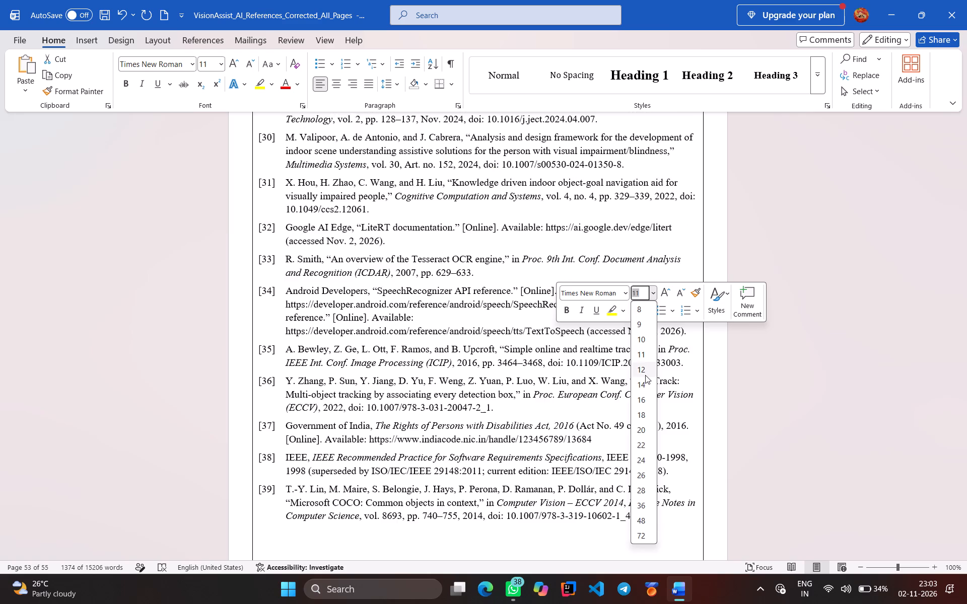
pyautogui.click(645, 375)
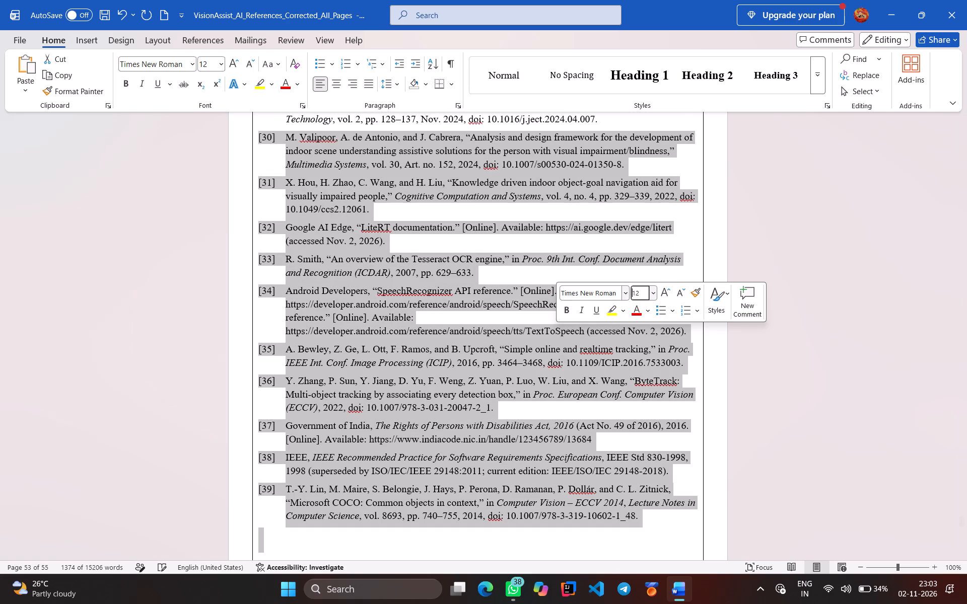
pyautogui.click(368, 85)
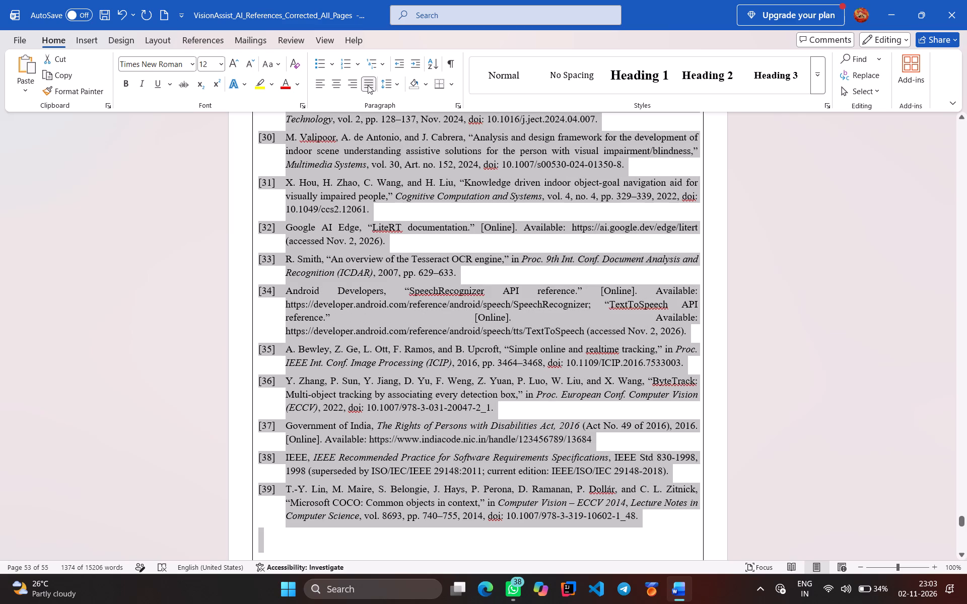
pyautogui.click(744, 268)
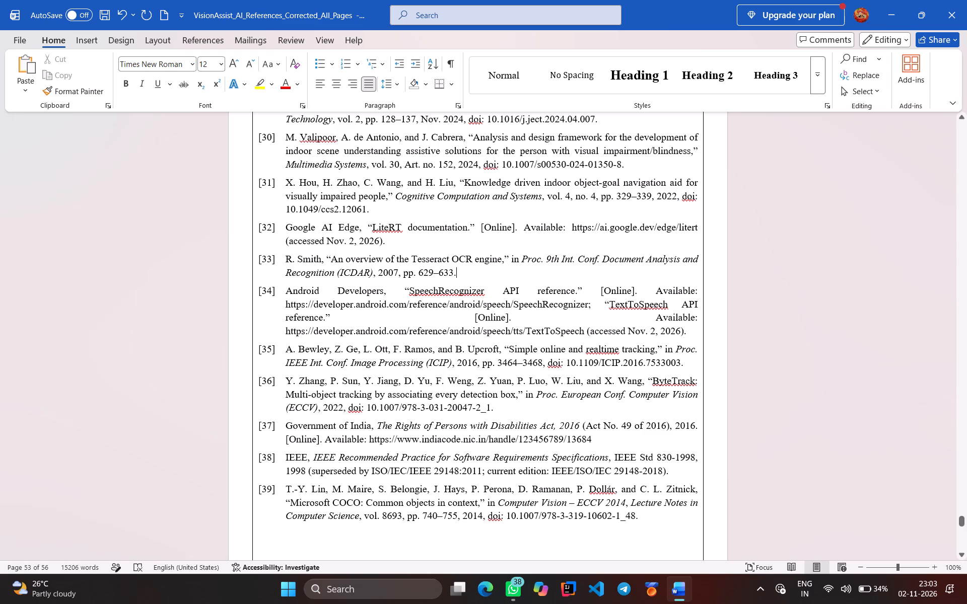
# Remove the second "[Online]." from reference [34], keeping a single space before "Available:".
pyautogui.scroll(1, 564, 324)
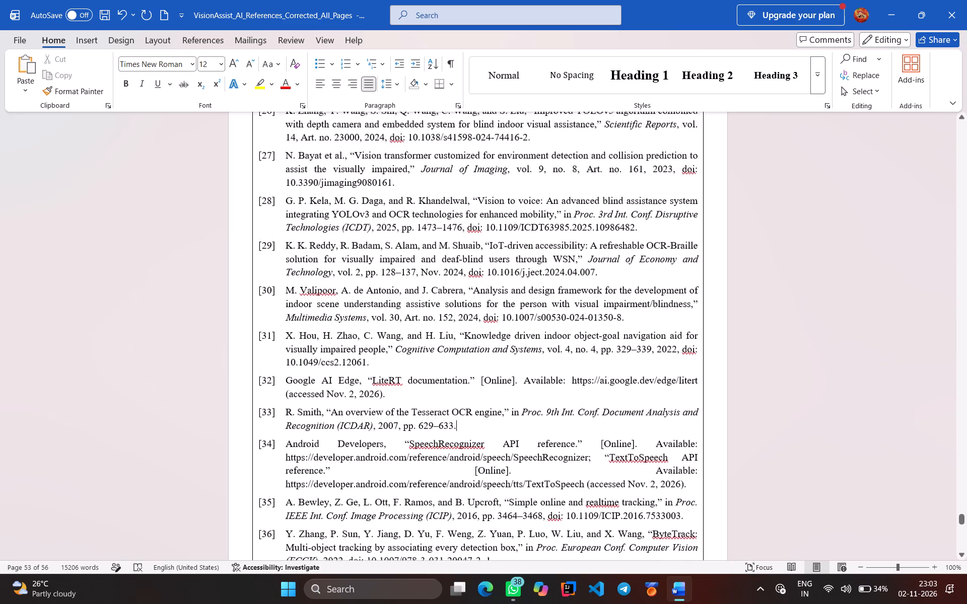
pyautogui.scroll(2, 564, 324)
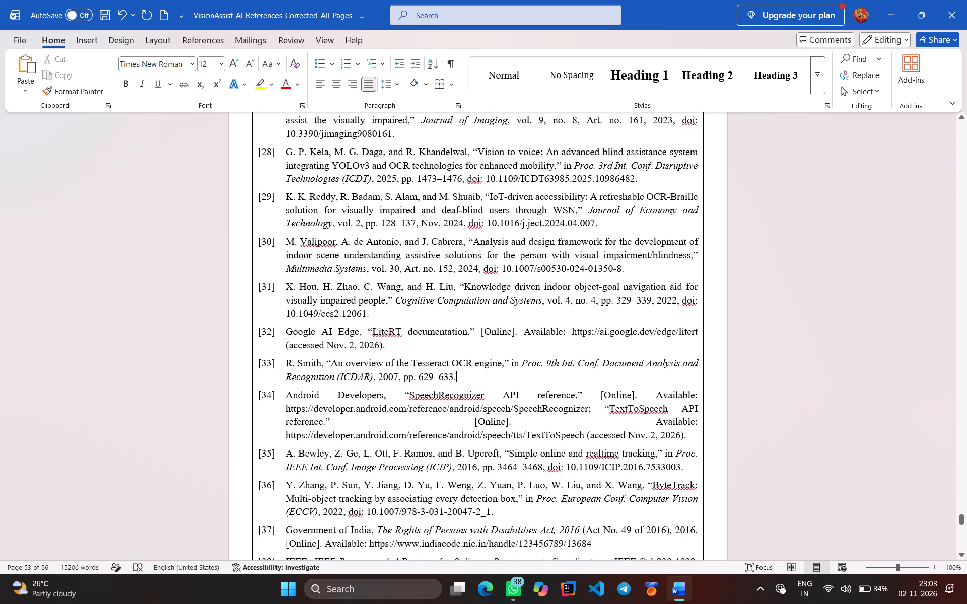
pyautogui.scroll(1, 564, 324)
pyautogui.scroll(-1, 564, 324)
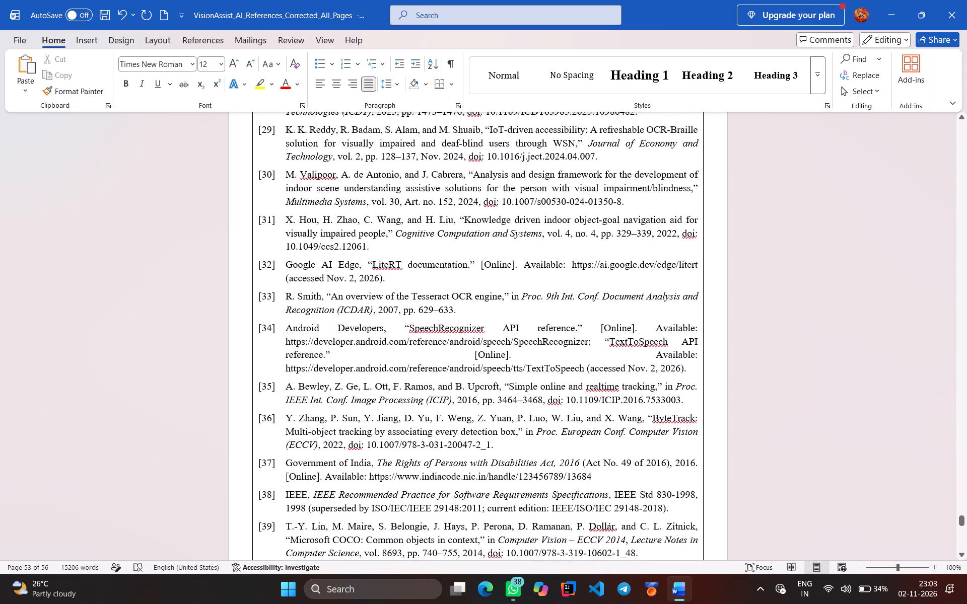
pyautogui.moveTo(517, 355); pyautogui.dragTo(511, 355)
pyautogui.moveTo(511, 355); pyautogui.dragTo(470, 353)
pyautogui.press('BackSpace')
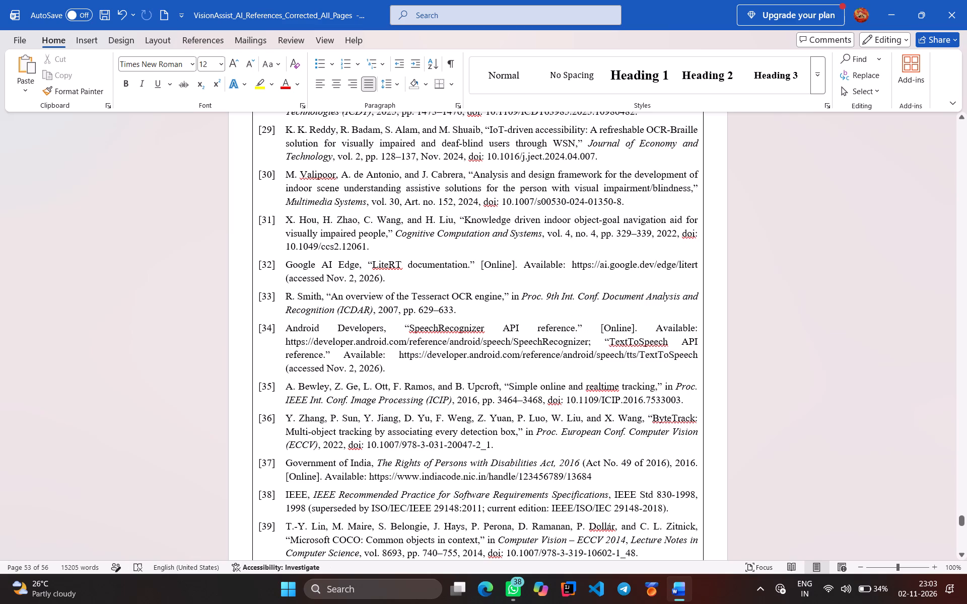
pyautogui.press('BackSpace')
pyautogui.press('space')
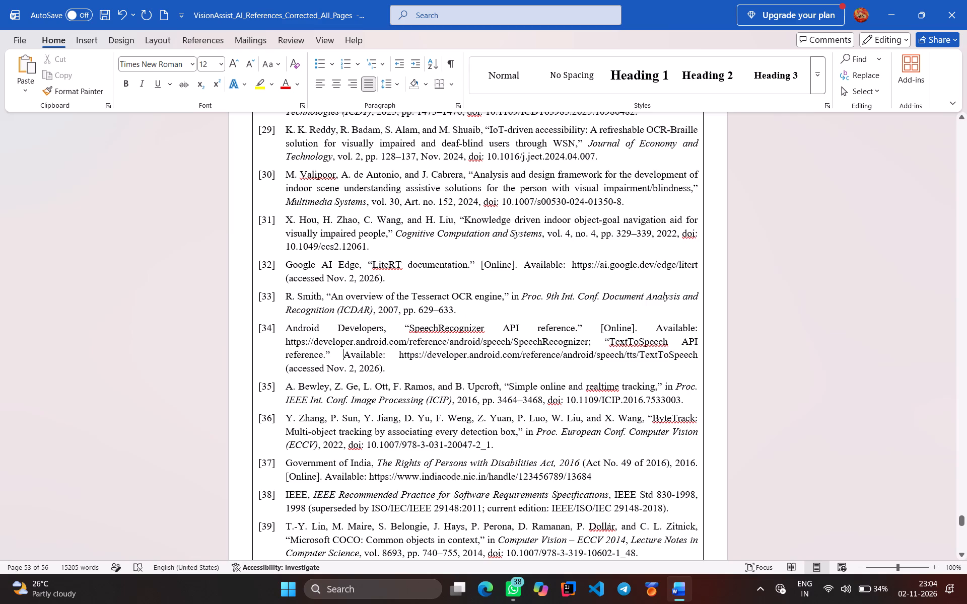
# Review the layout of the reformatted reference list and the spacing on the APPENDICES page.
pyautogui.scroll(-1, 518, 366)
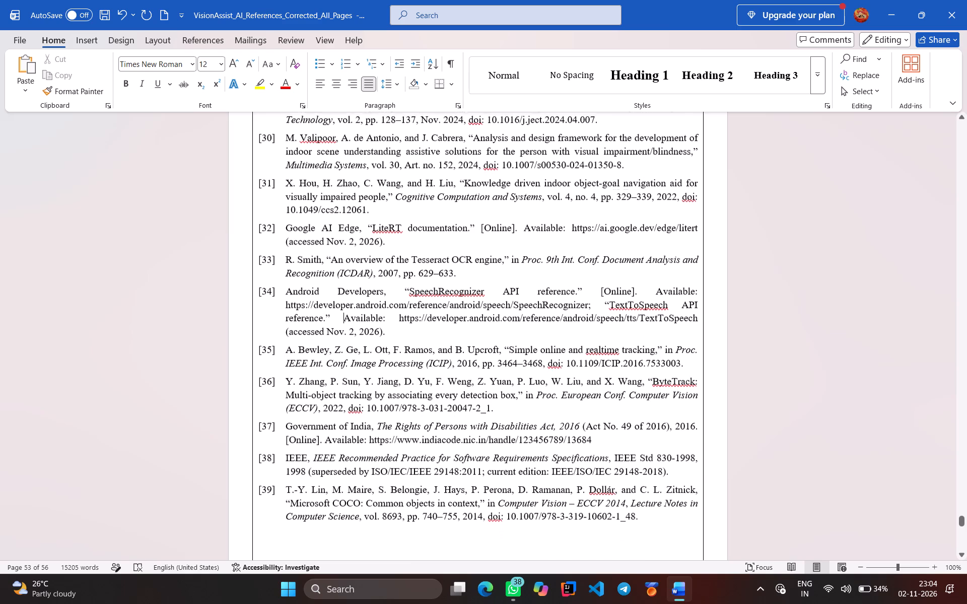
pyautogui.scroll(-2, 518, 366)
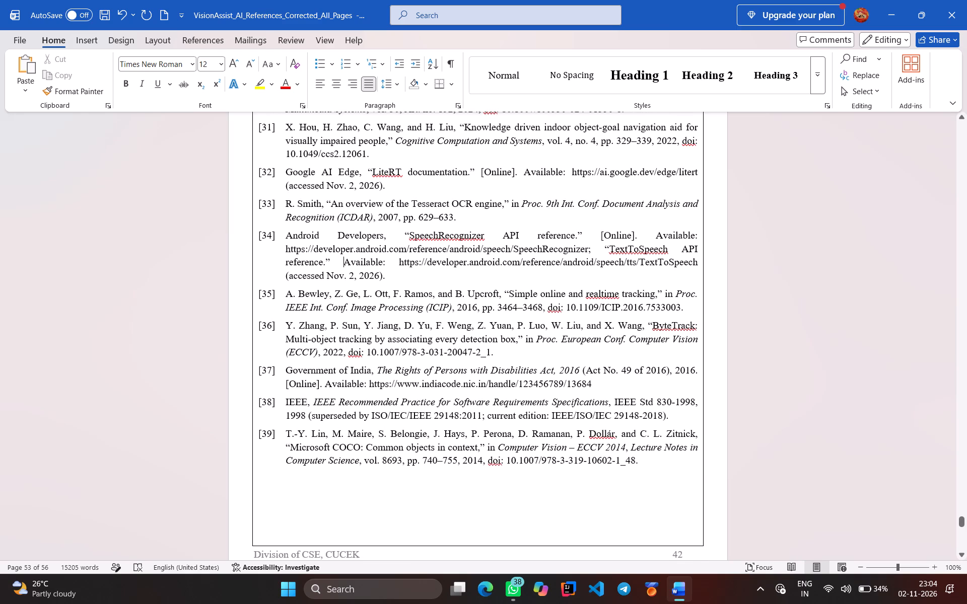
pyautogui.scroll(-1, 476, 376)
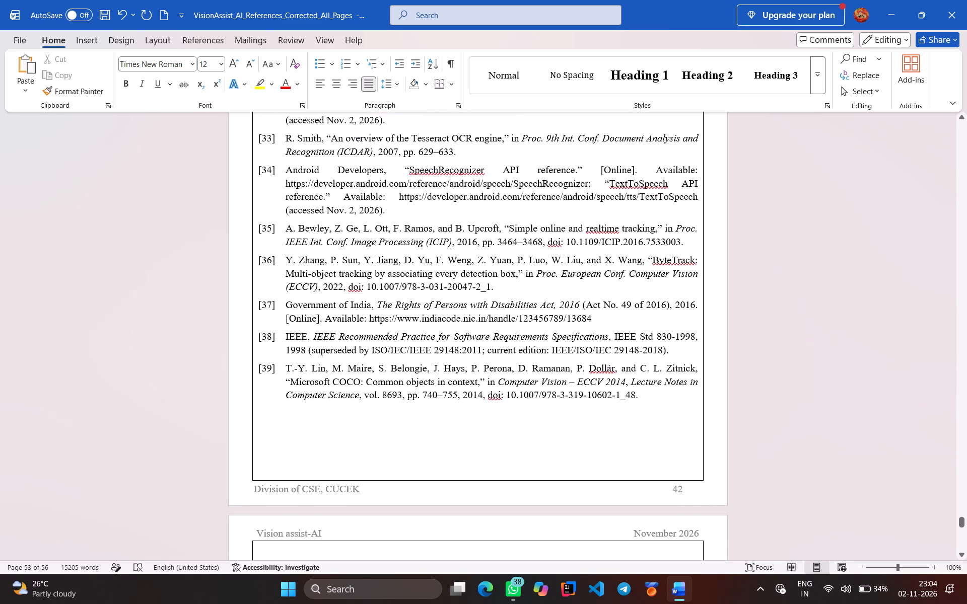
pyautogui.scroll(-2, 464, 336)
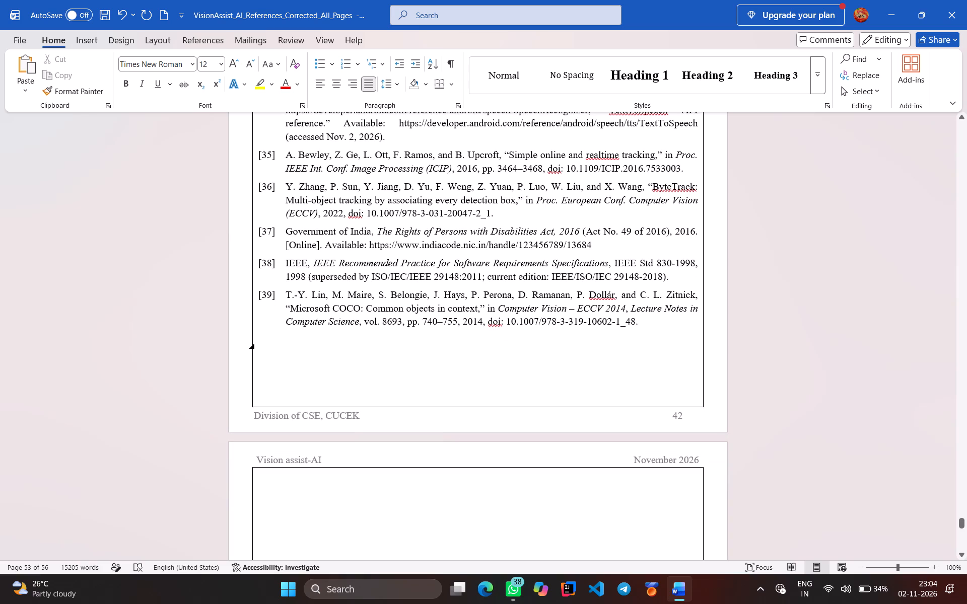
pyautogui.scroll(-1, 464, 336)
pyautogui.scroll(1, 464, 336)
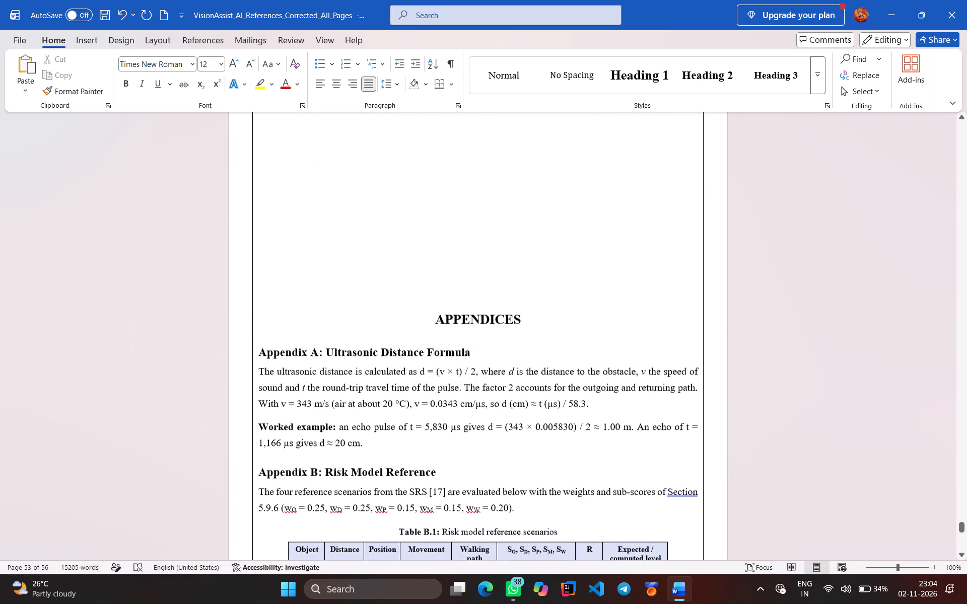
pyautogui.scroll(1, 464, 336)
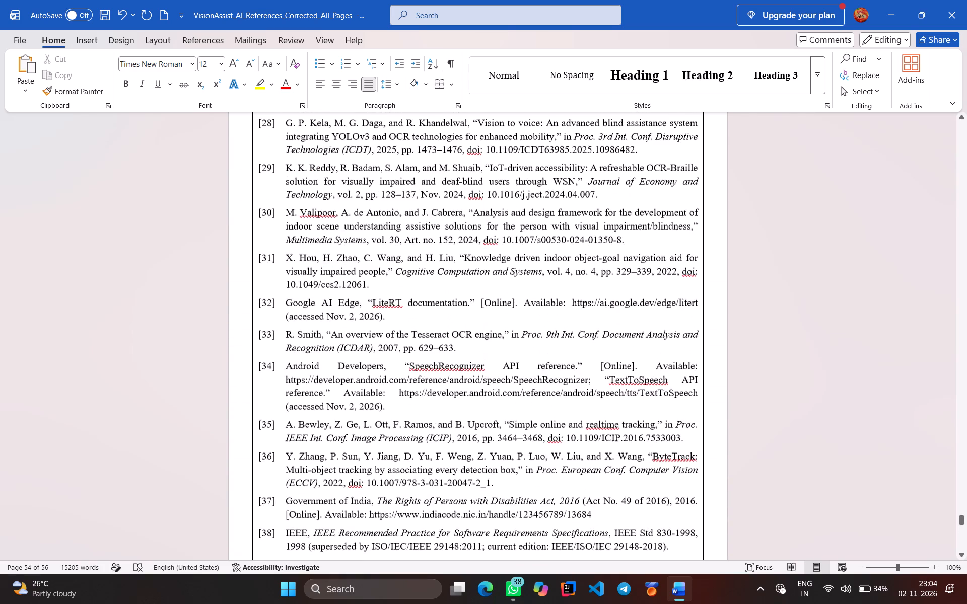
pyautogui.scroll(2, 464, 336)
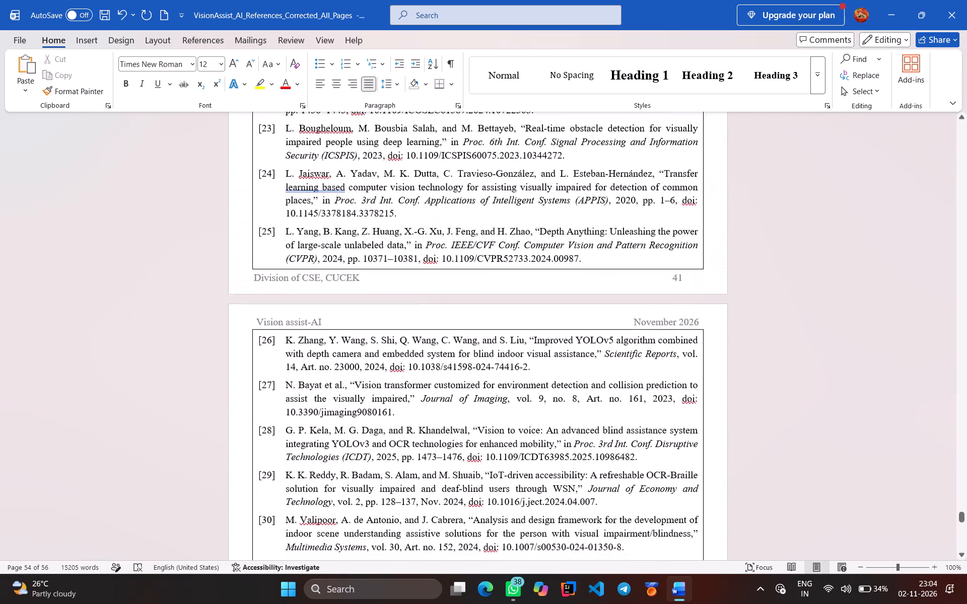
pyautogui.scroll(1, 464, 336)
pyautogui.scroll(-1, 464, 336)
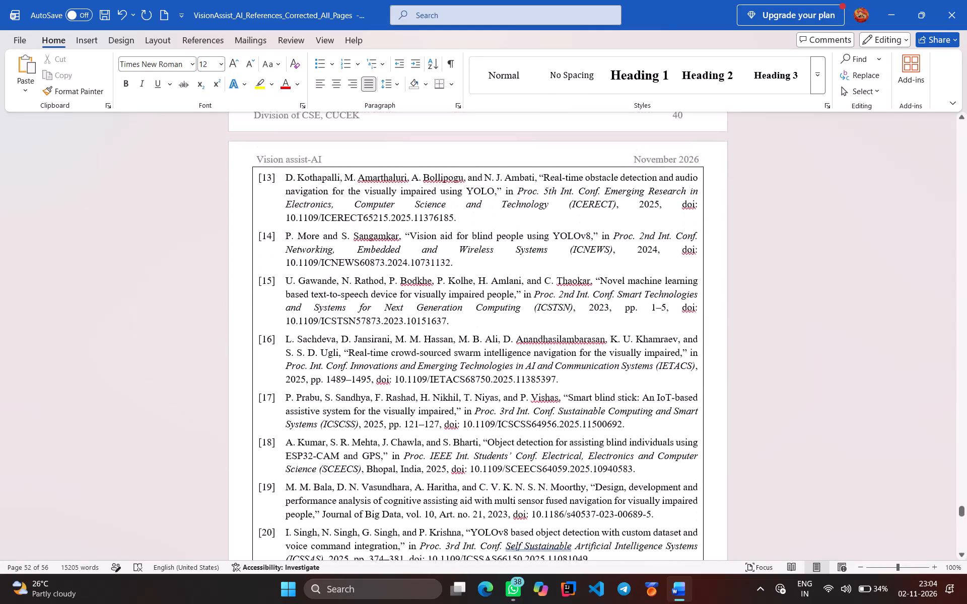
# Delete the extra blank lines above the APPENDICES title so it sits near the top of its page.
pyautogui.scroll(-2, 464, 336)
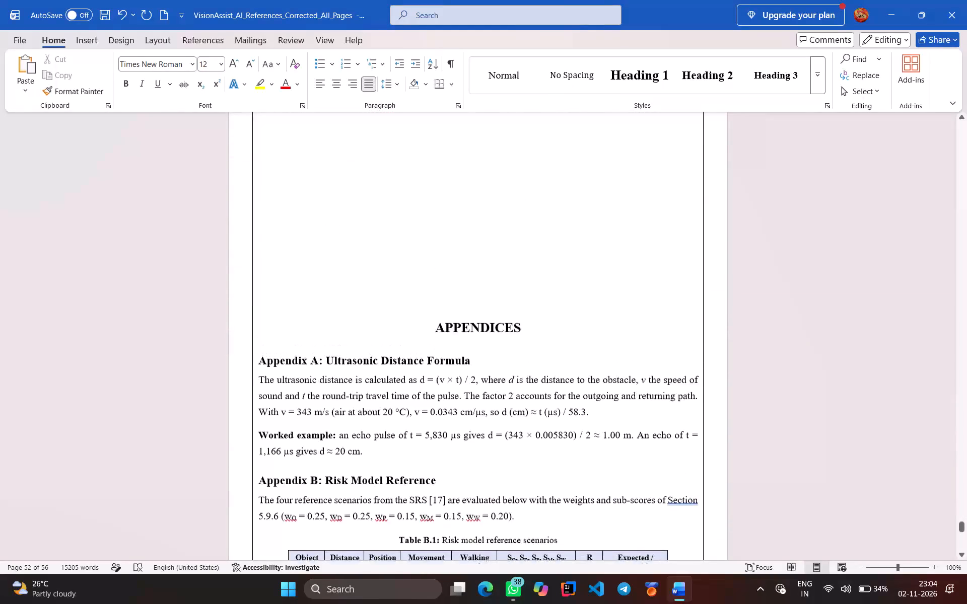
pyautogui.scroll(-1, 464, 336)
pyautogui.click(437, 333)
pyautogui.press('BackSpace')
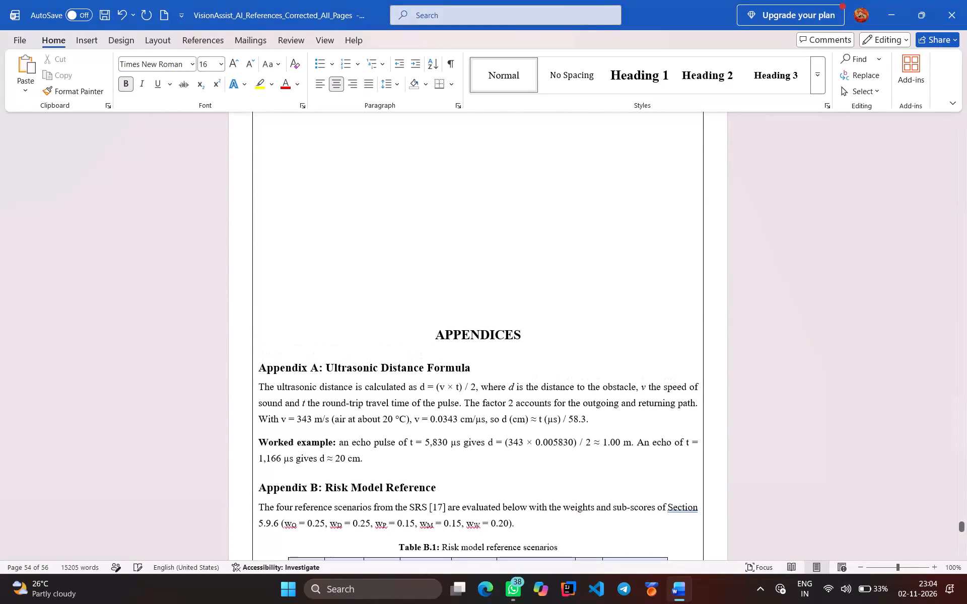
pyautogui.press('BackSpace')
pyautogui.press('BackSpace')
pyautogui.press('BackSpace')
pyautogui.press('BackSpace')
pyautogui.press('BackSpace')
pyautogui.press('BackSpace')
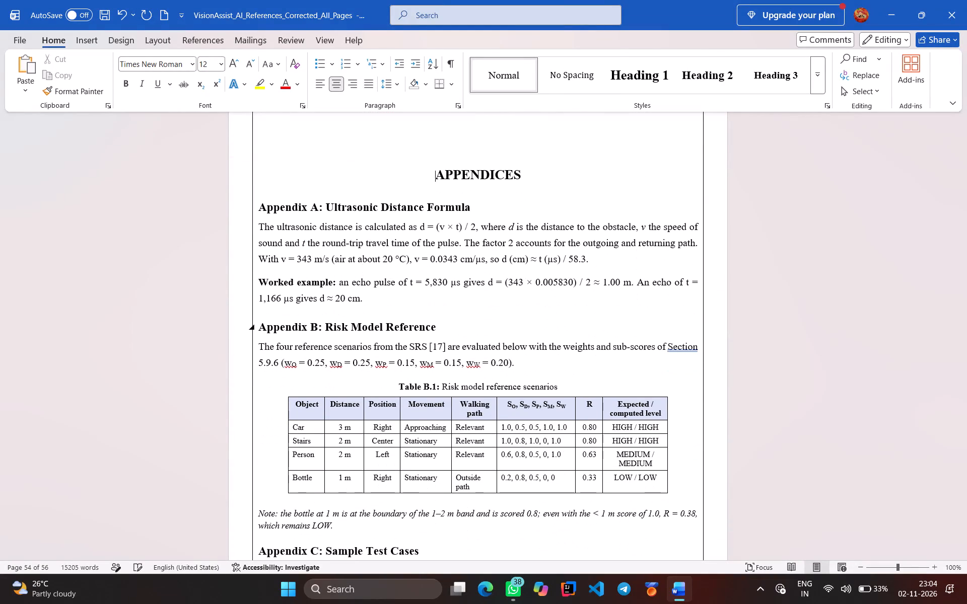
pyautogui.press('BackSpace')
pyautogui.scroll(1, 437, 333)
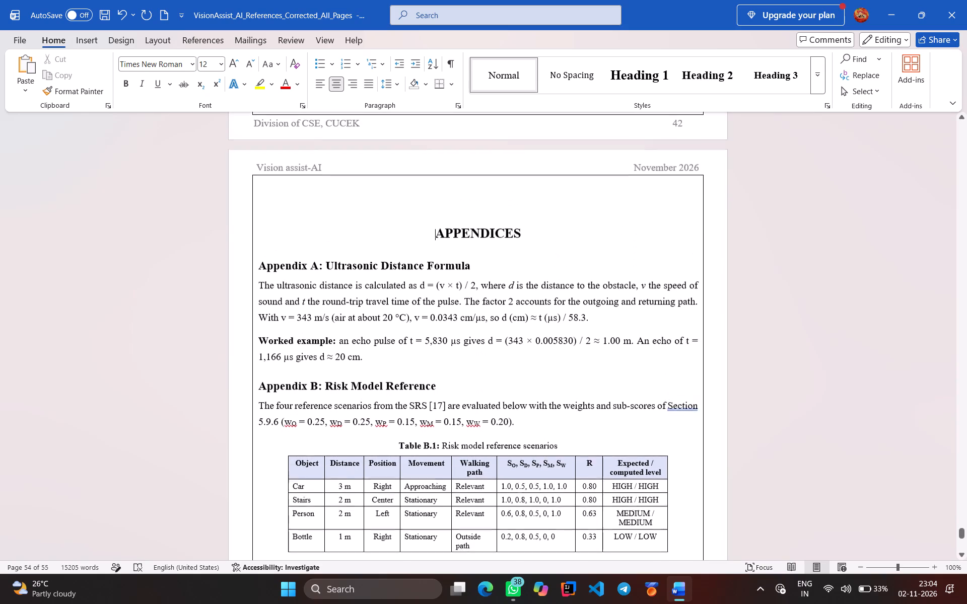
pyautogui.scroll(1, 437, 333)
pyautogui.press('BackSpace')
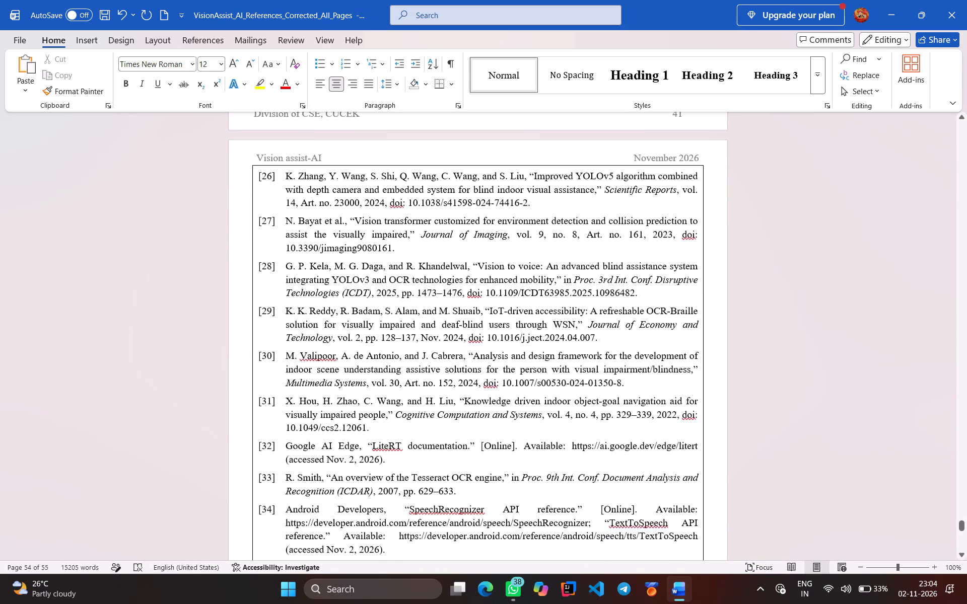
# Check the fonts, sizes, alignment and spacing of the headings, text and tables in Appendices A to E.
pyautogui.scroll(-2, 596, 298)
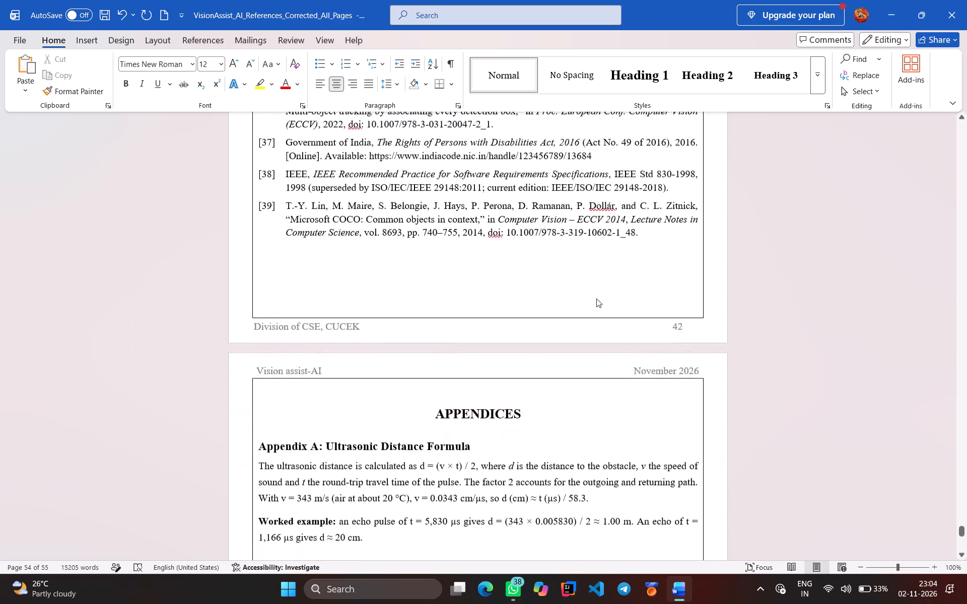
pyautogui.scroll(-1, 596, 298)
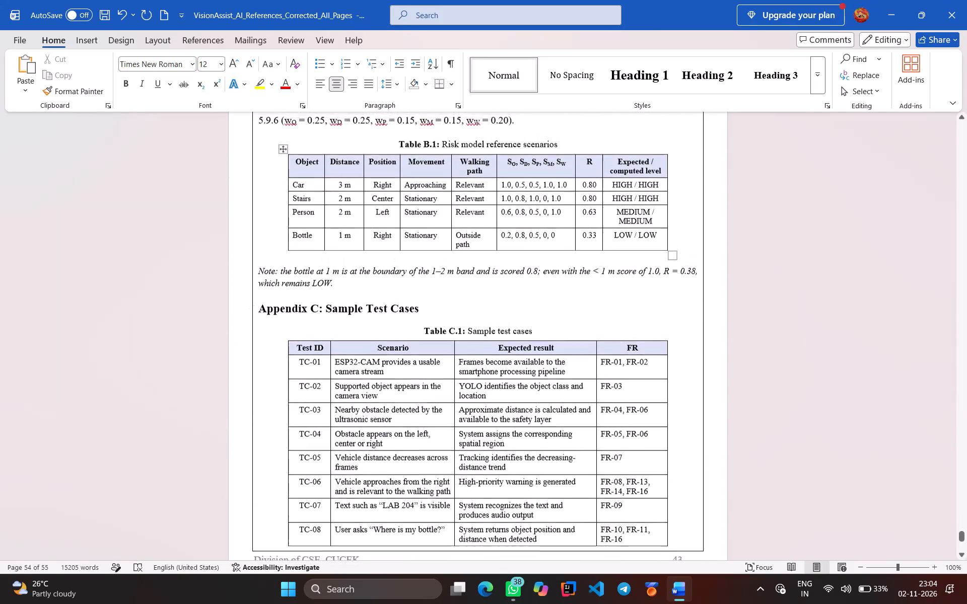
pyautogui.scroll(-1, 596, 298)
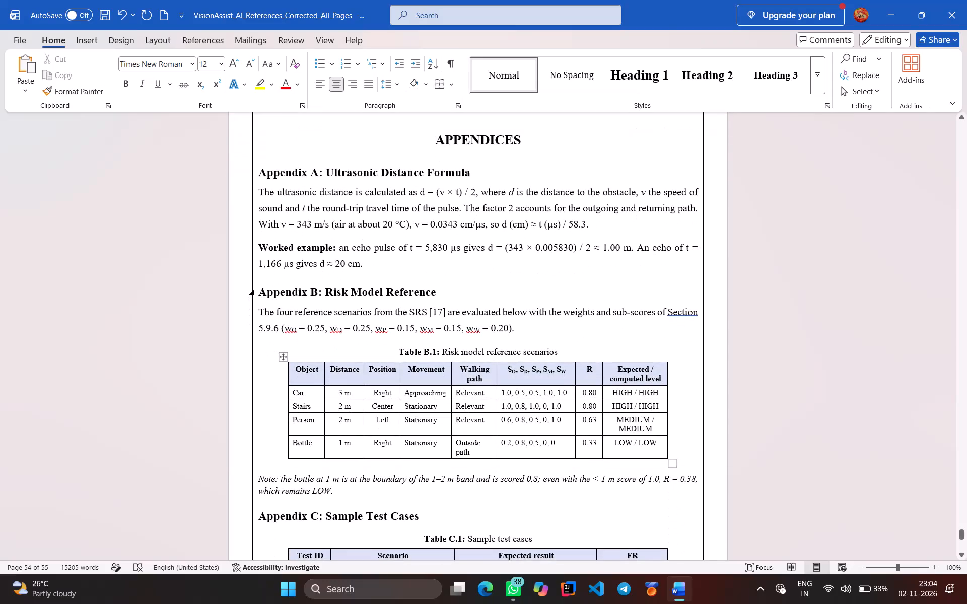
pyautogui.click(260, 175)
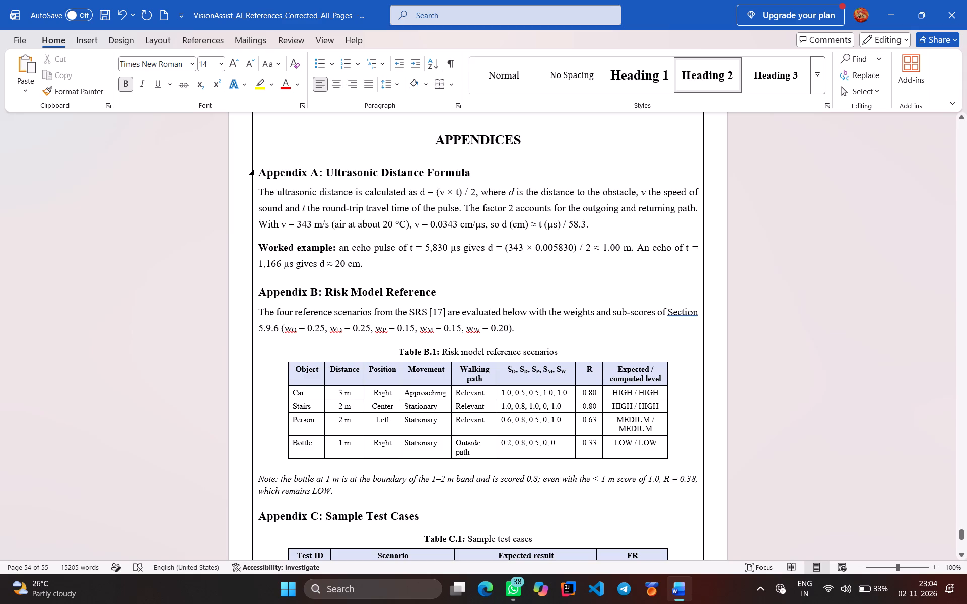
pyautogui.click(261, 189)
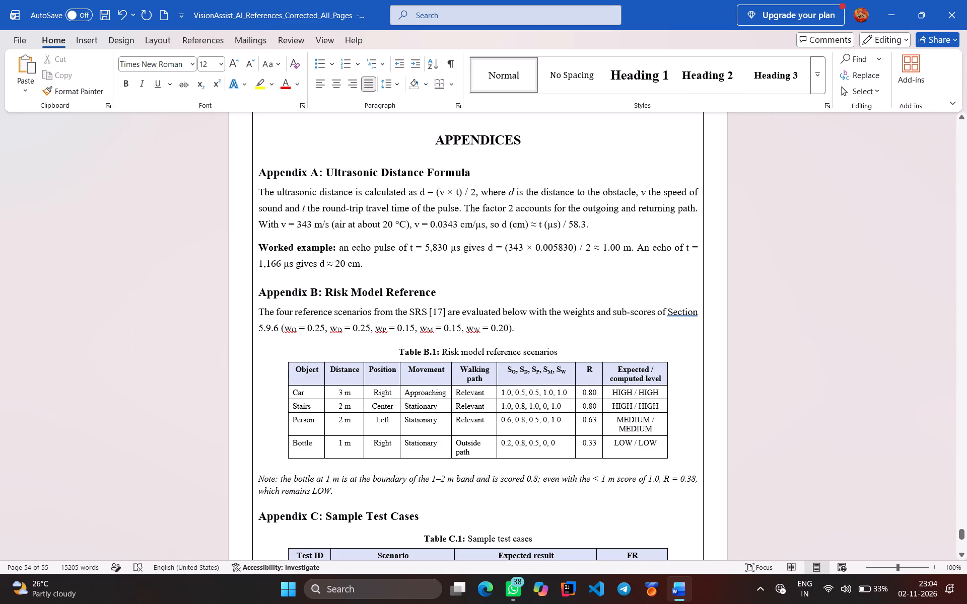
pyautogui.click(259, 292)
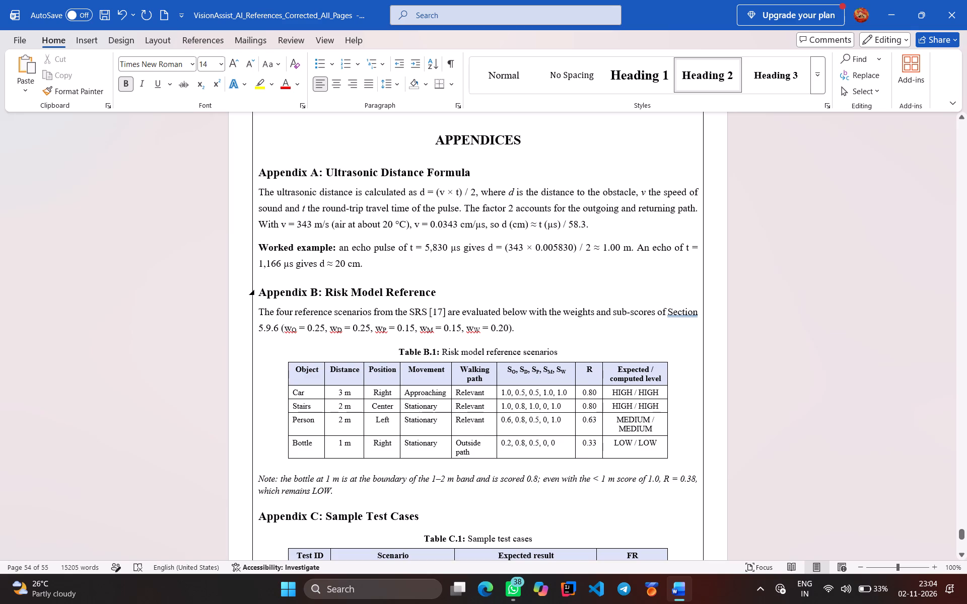
pyautogui.press('Down')
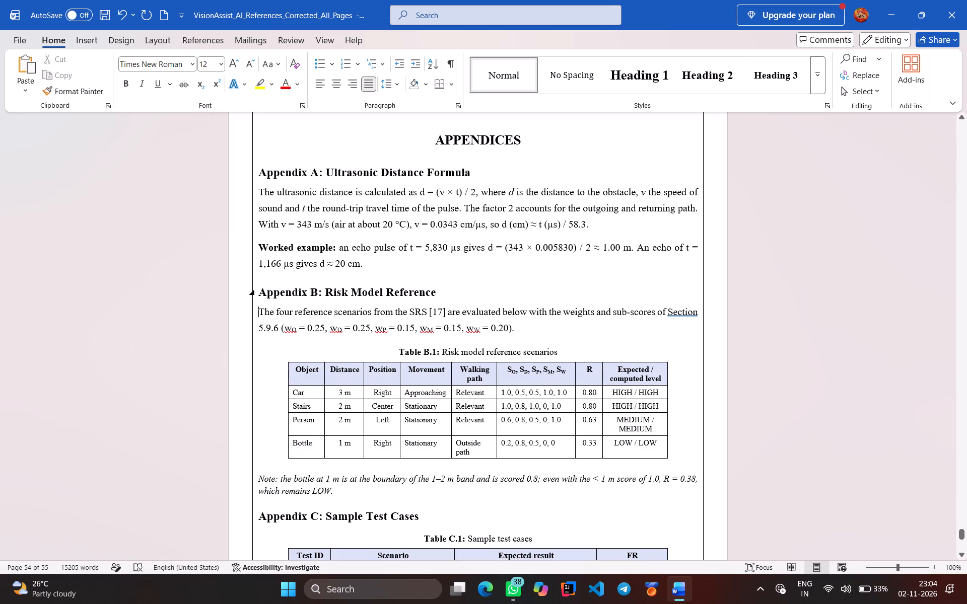
pyautogui.press('Down')
pyautogui.press('Down')
pyautogui.press('Down')
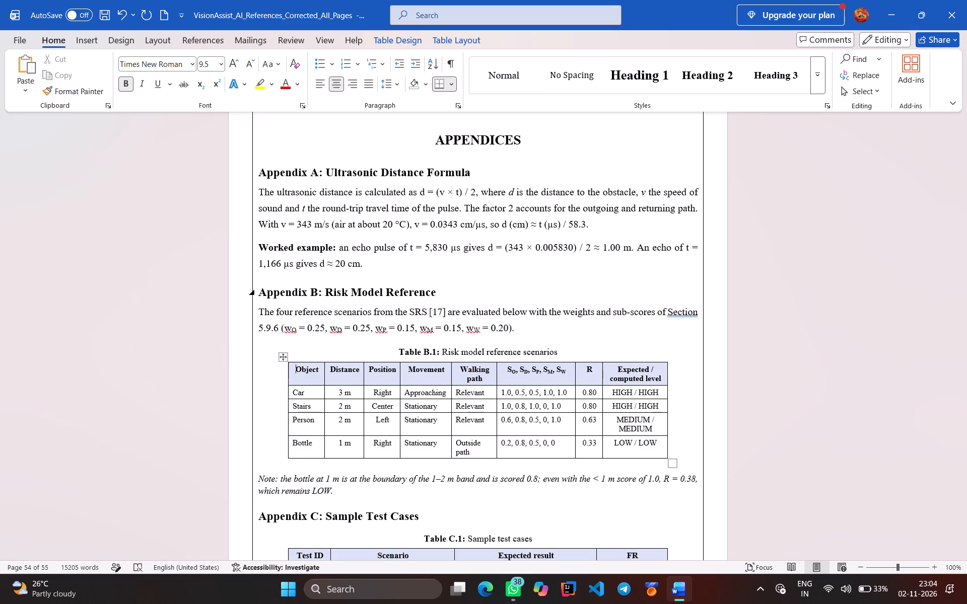
pyautogui.press('Down')
pyautogui.press('Down')
pyautogui.press('Down')
pyautogui.press('Down')
pyautogui.press('Down')
pyautogui.press('Down')
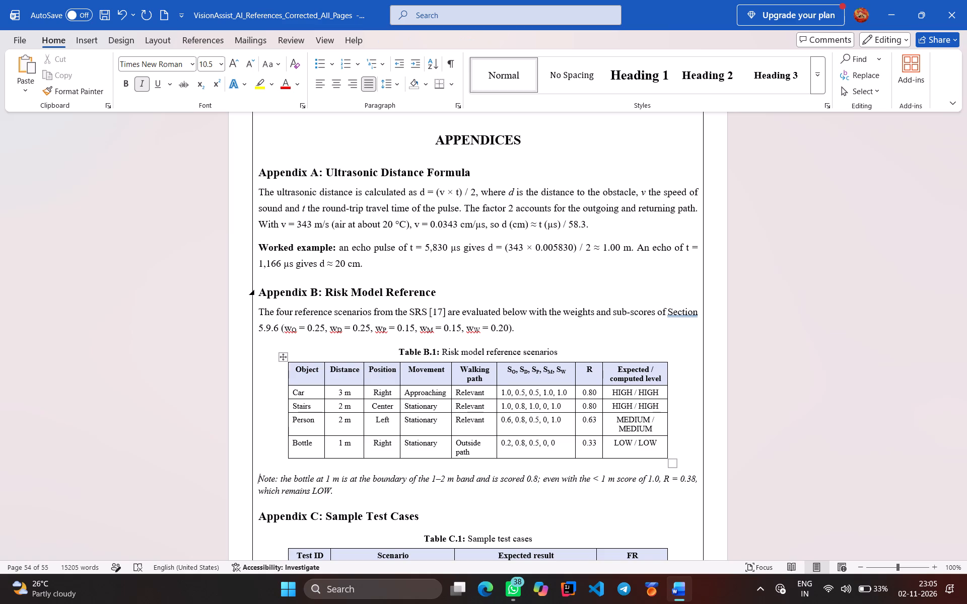
pyautogui.press('Down')
pyautogui.press('Down')
pyautogui.press('Down')
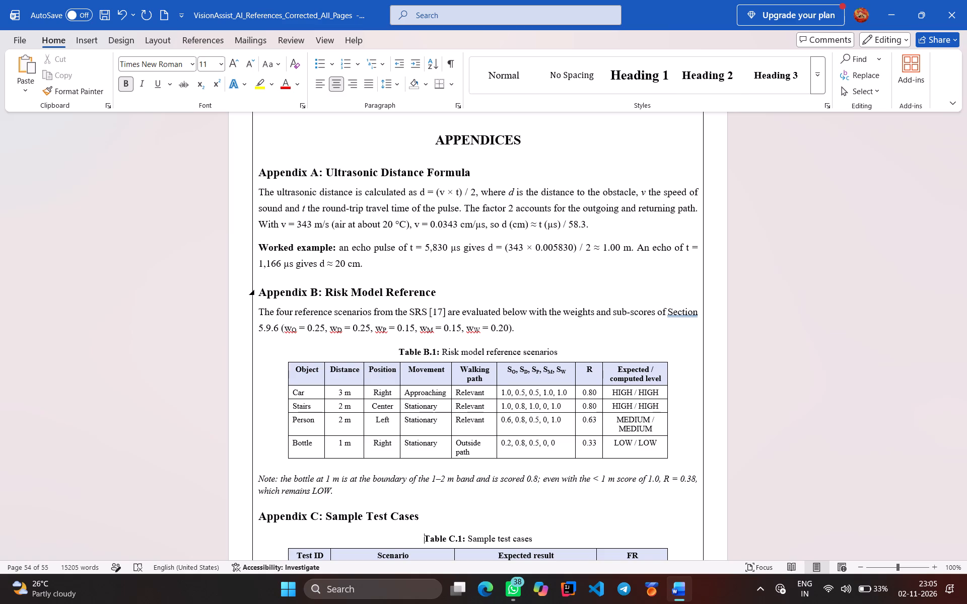
pyautogui.press('Down')
pyautogui.scroll(-1, 259, 292)
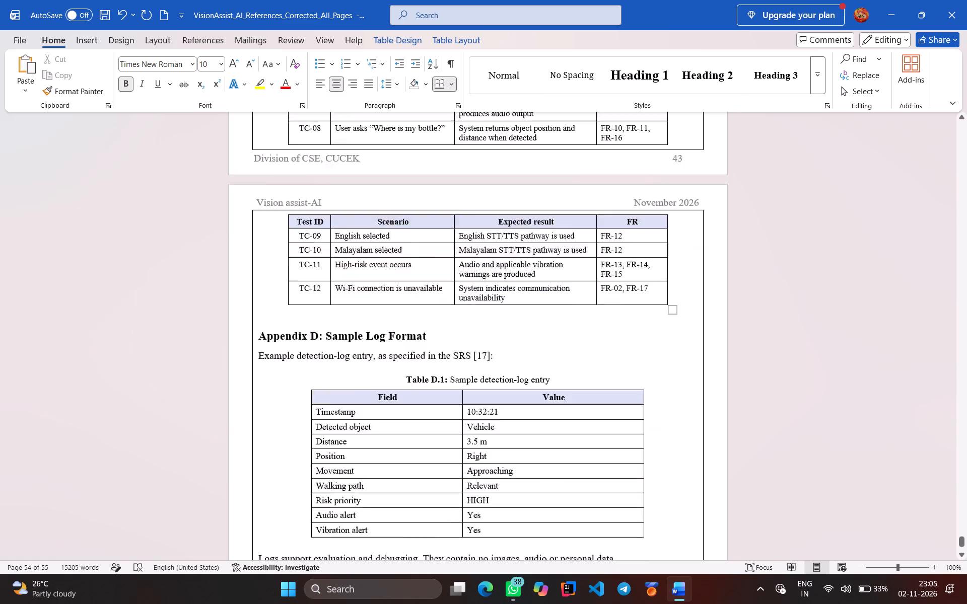
pyautogui.scroll(-6, 259, 292)
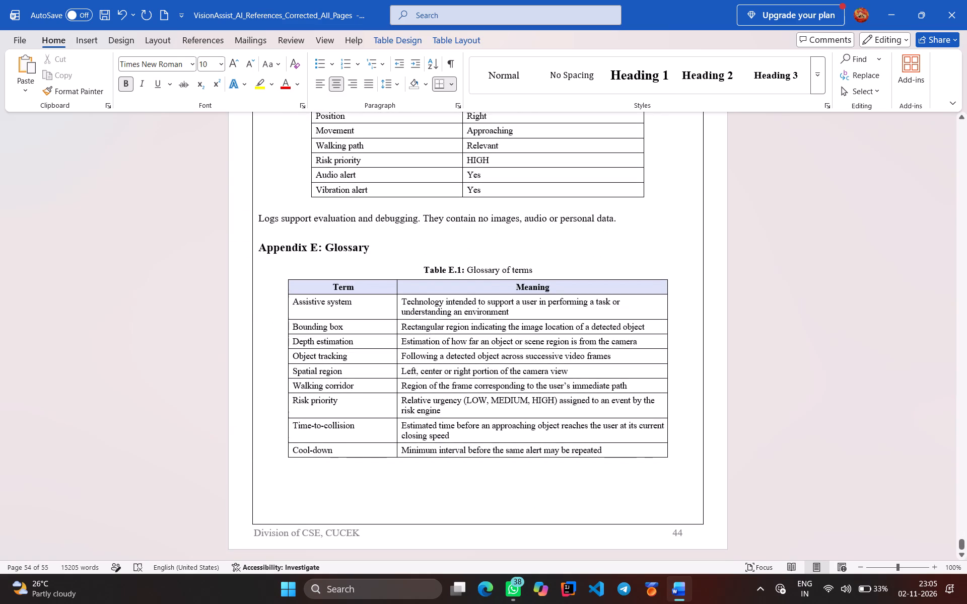
# Review the front matter from the title page through the certificate, acknowledgement and abstract to the list of tables.
pyautogui.scroll(4, 460, 177)
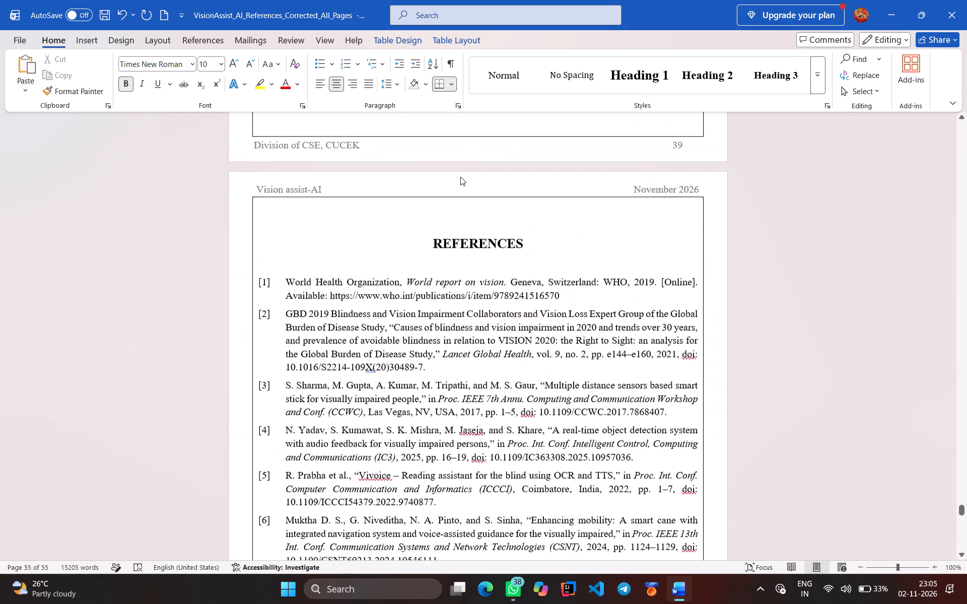
pyautogui.scroll(1, 460, 177)
pyautogui.scroll(20, 460, 177)
pyautogui.scroll(20, 460, 177)
pyautogui.scroll(20, 460, 177)
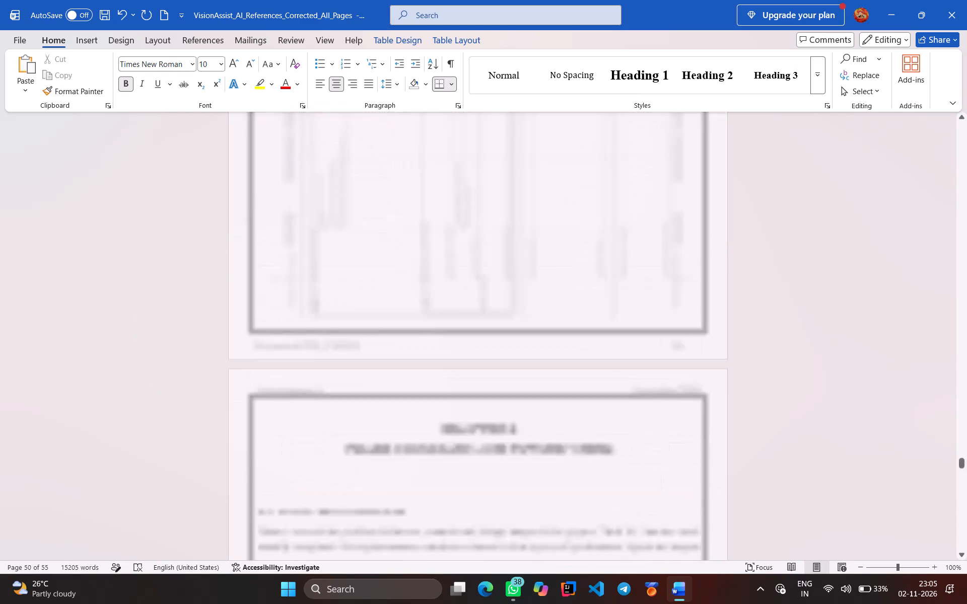
pyautogui.scroll(20, 460, 177)
pyautogui.scroll(20, 460, 177)
pyautogui.scroll(20, 460, 177)
pyautogui.scroll(3, 460, 177)
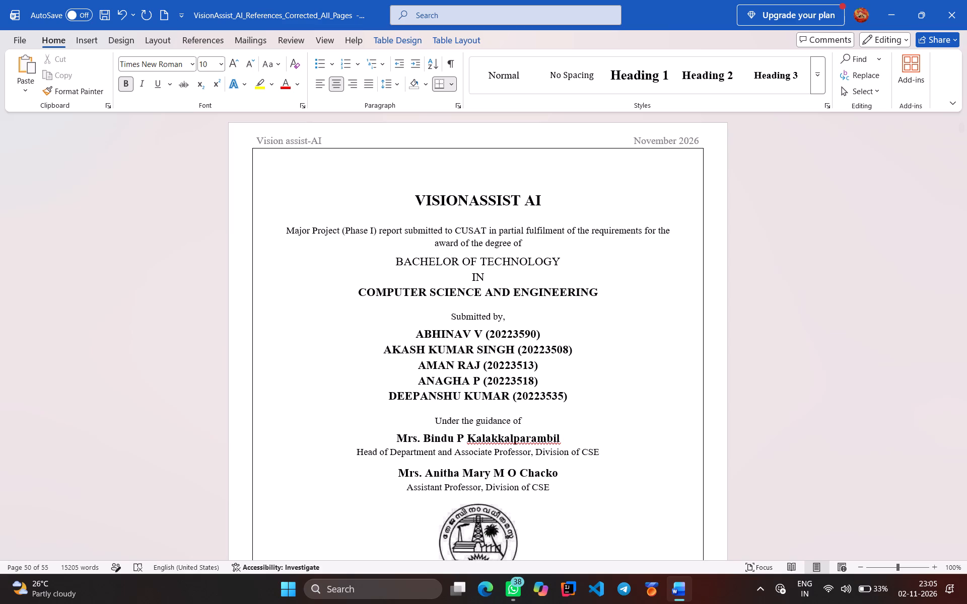
pyautogui.scroll(-2, 447, 220)
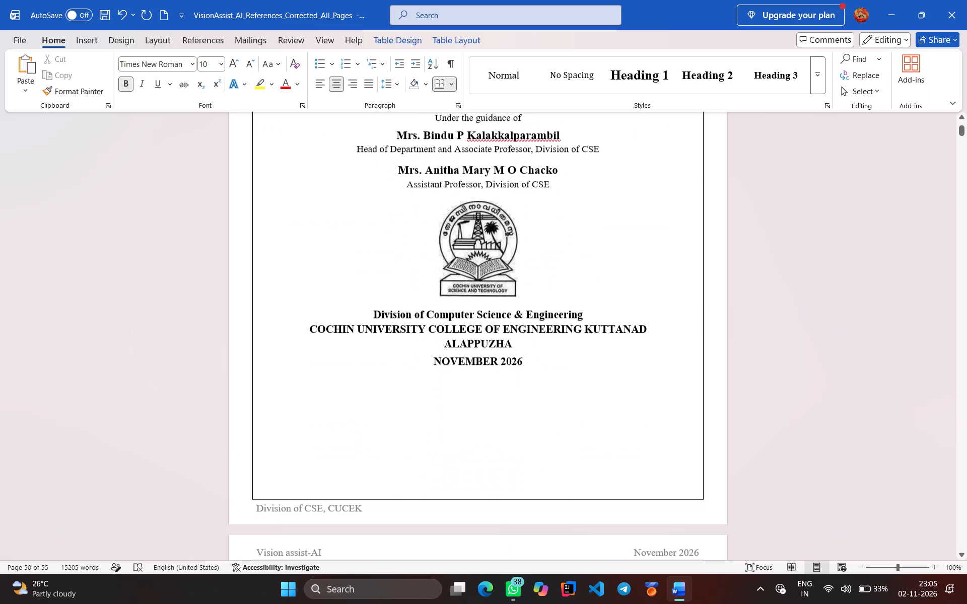
pyautogui.scroll(-1, 447, 220)
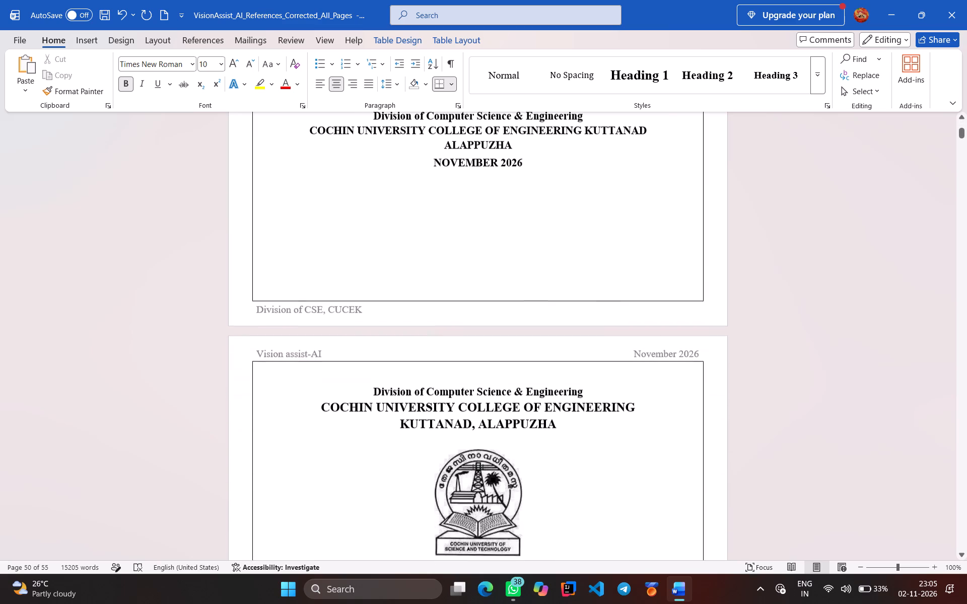
pyautogui.scroll(-2, 447, 220)
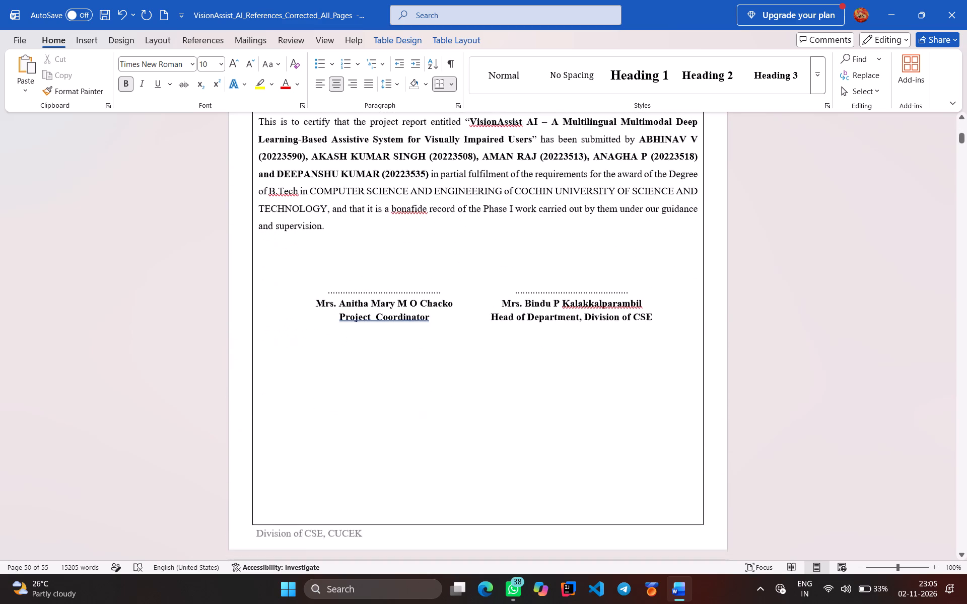
pyautogui.scroll(-2, 447, 220)
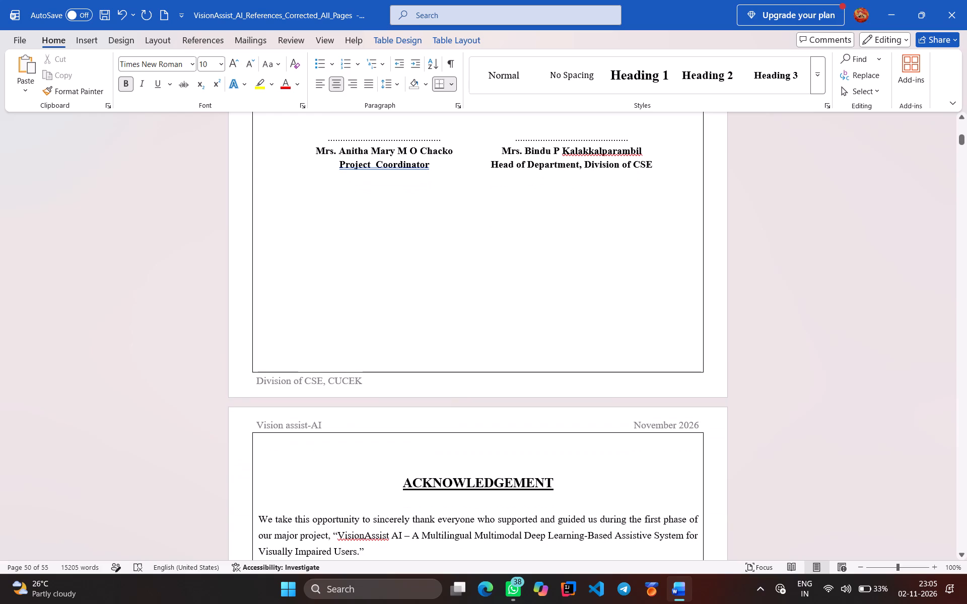
pyautogui.scroll(-1, 447, 220)
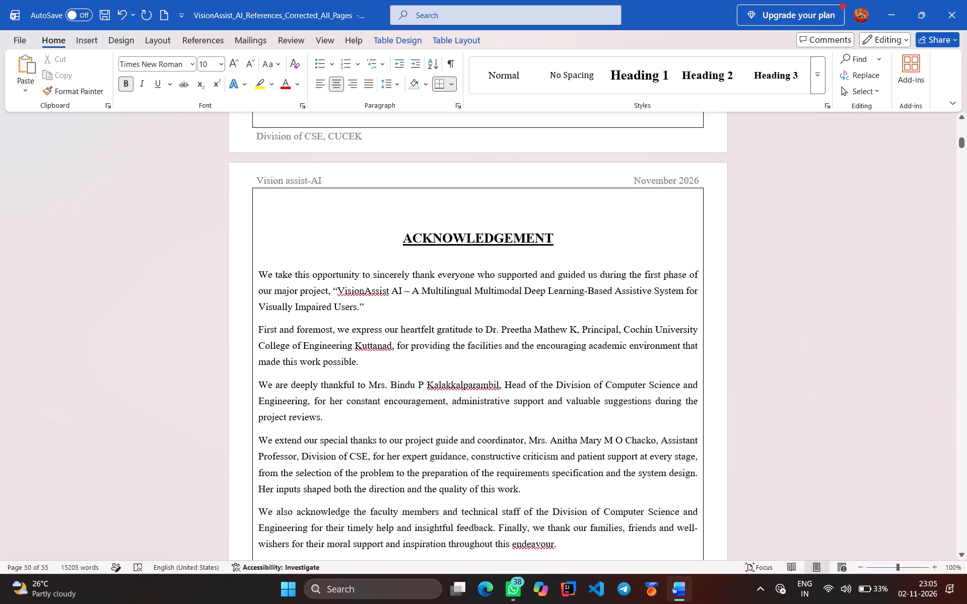
pyautogui.scroll(-4, 447, 220)
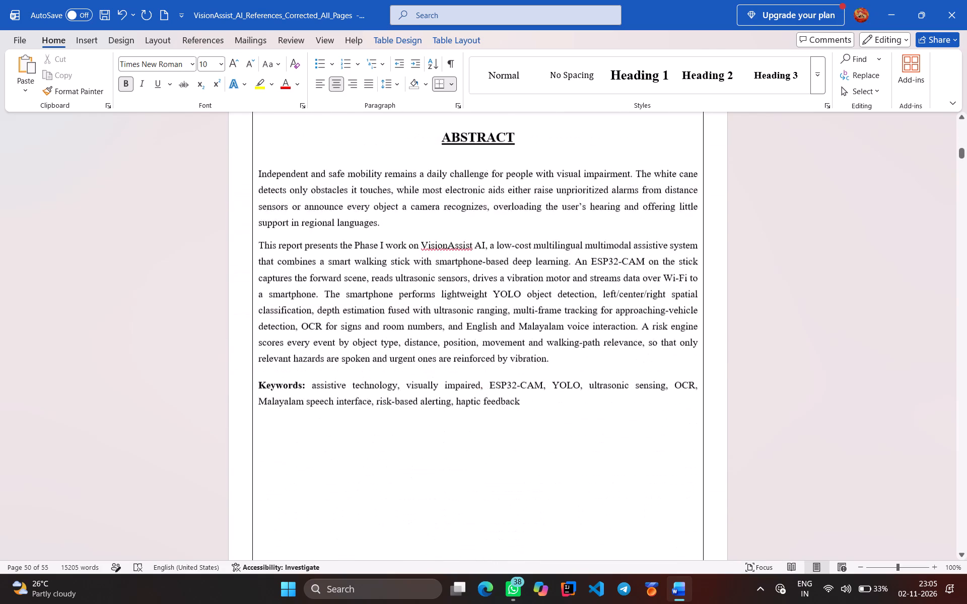
pyautogui.scroll(-3, 454, 213)
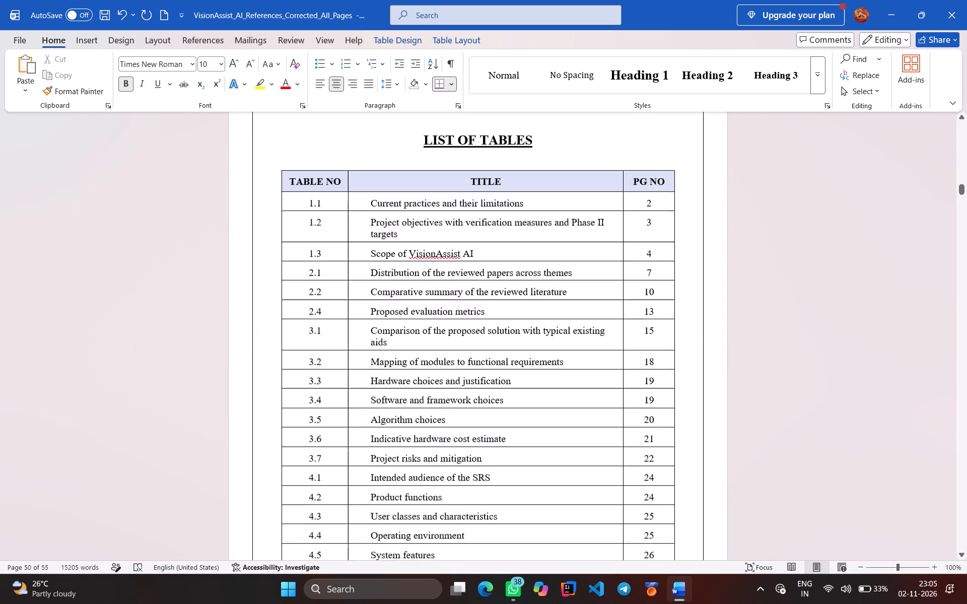
# Recheck the page layout of Chapters 1 and 2, the abbreviations and tables lists, and the remaining pages through the glossary.
pyautogui.scroll(-3, 454, 213)
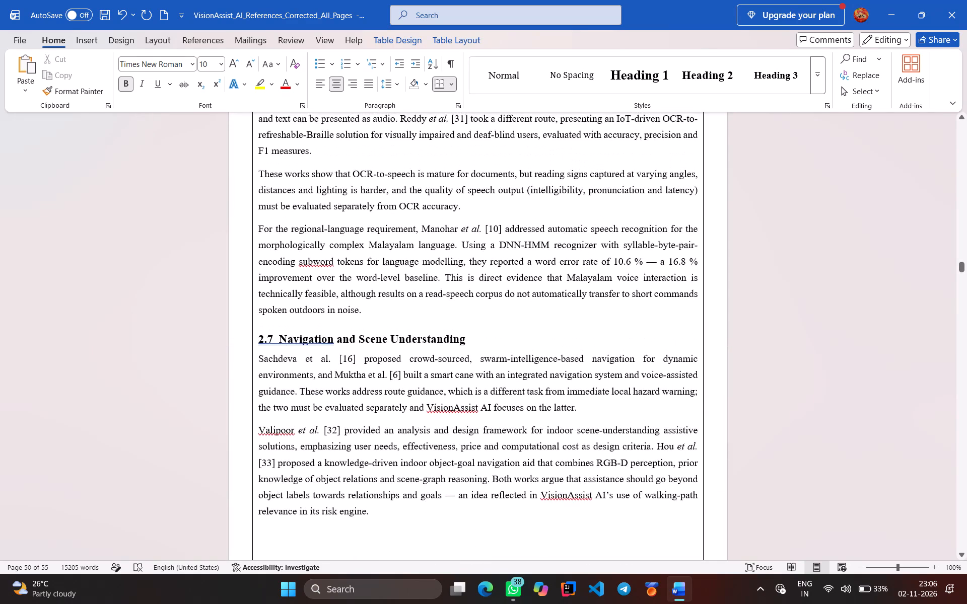
pyautogui.scroll(-3, 454, 213)
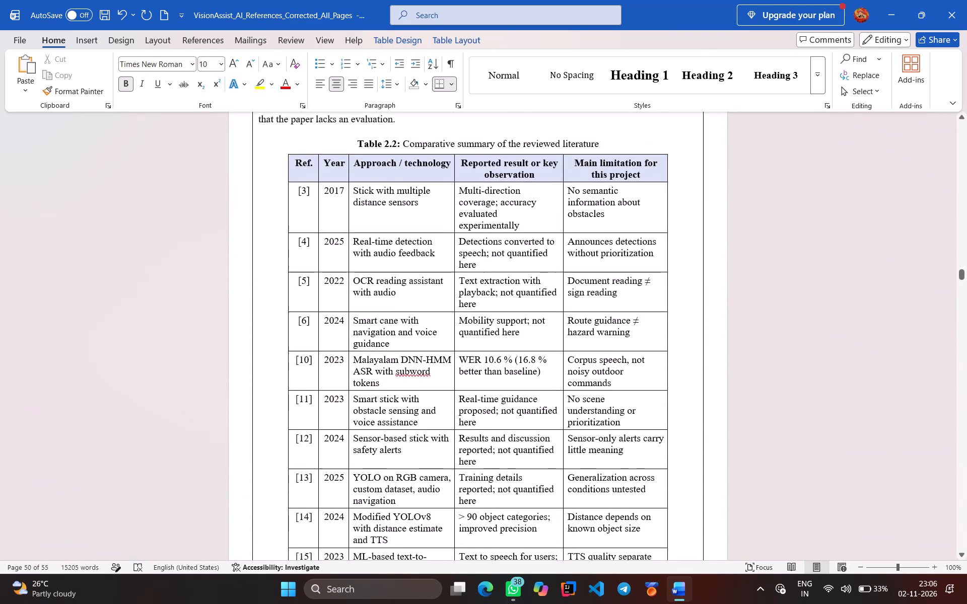
pyautogui.scroll(5, 454, 213)
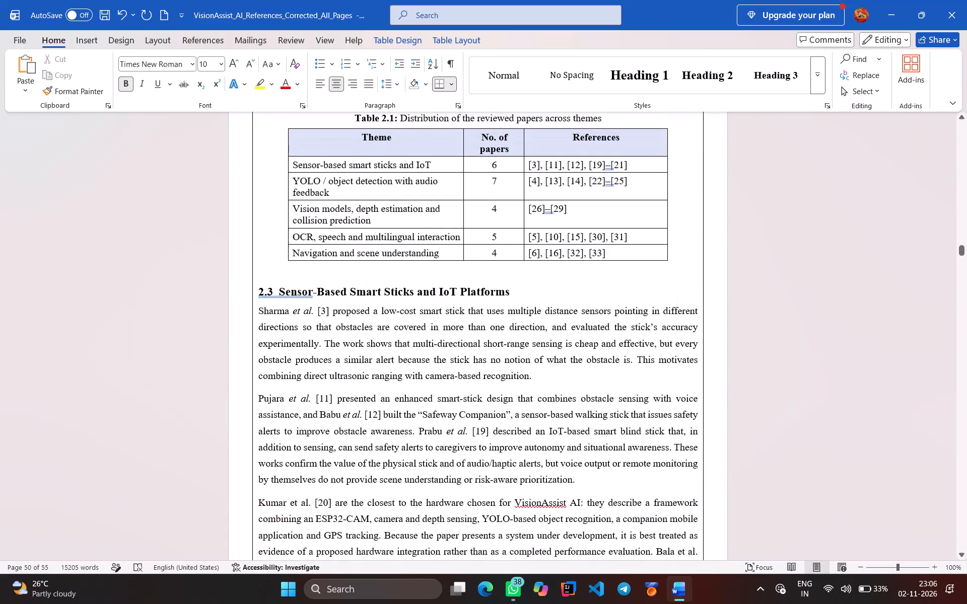
pyautogui.scroll(5, 454, 213)
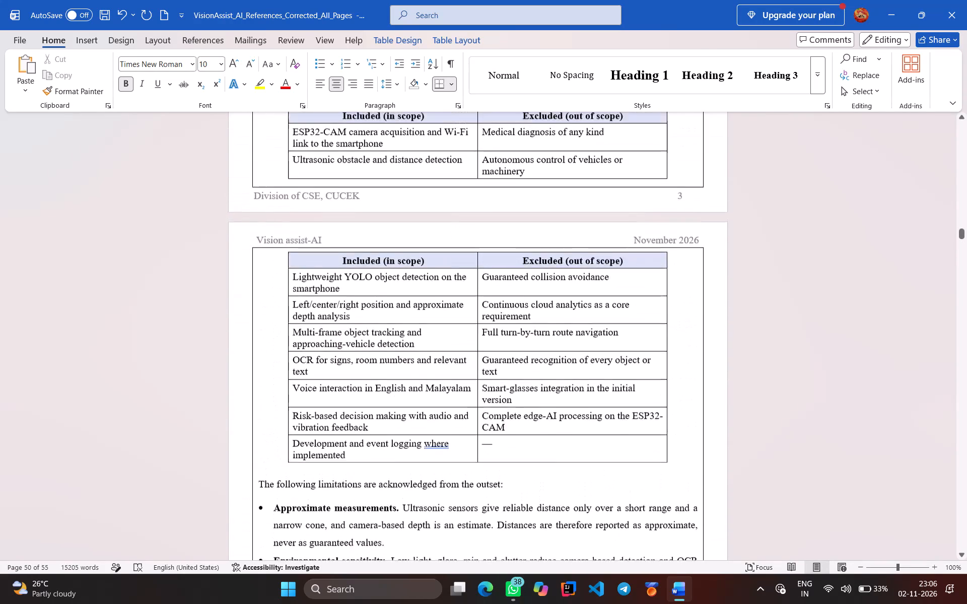
pyautogui.scroll(3, 454, 213)
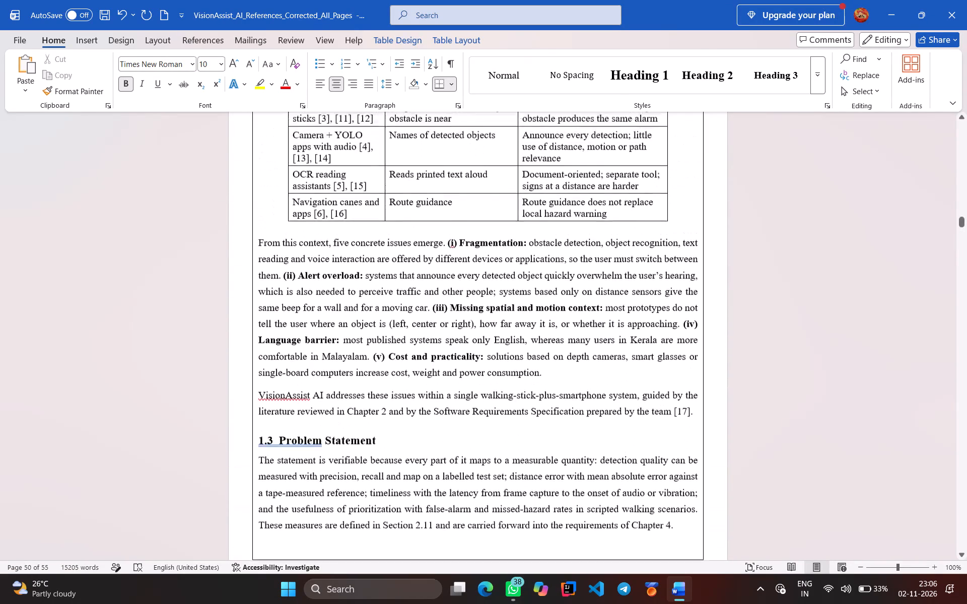
pyautogui.scroll(3, 454, 213)
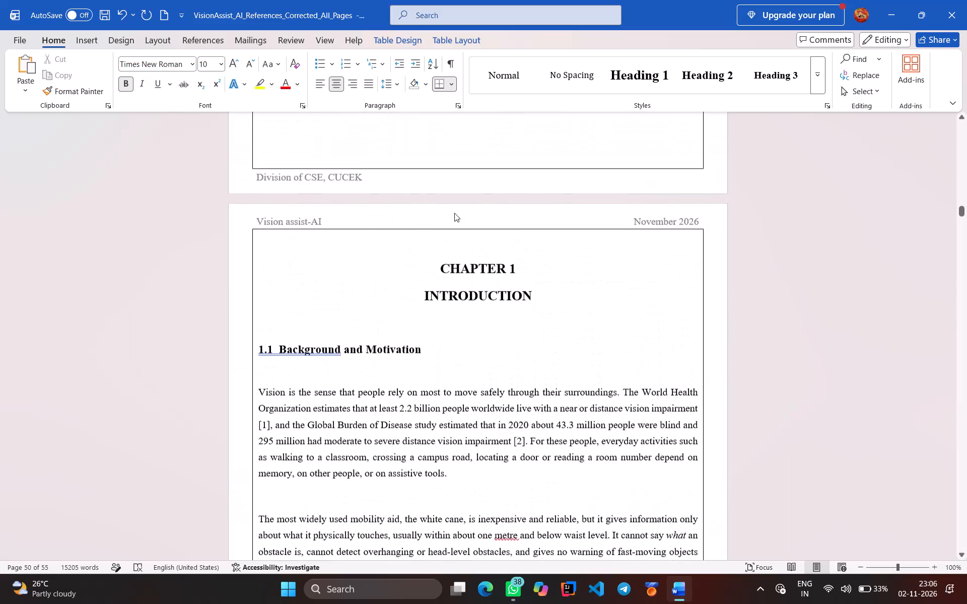
pyautogui.scroll(1, 454, 213)
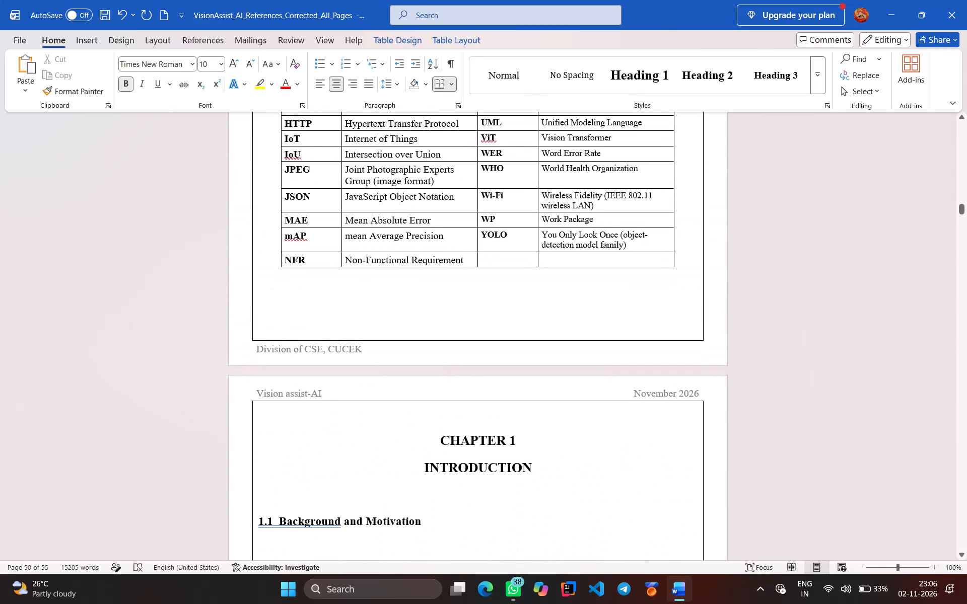
pyautogui.scroll(3, 454, 213)
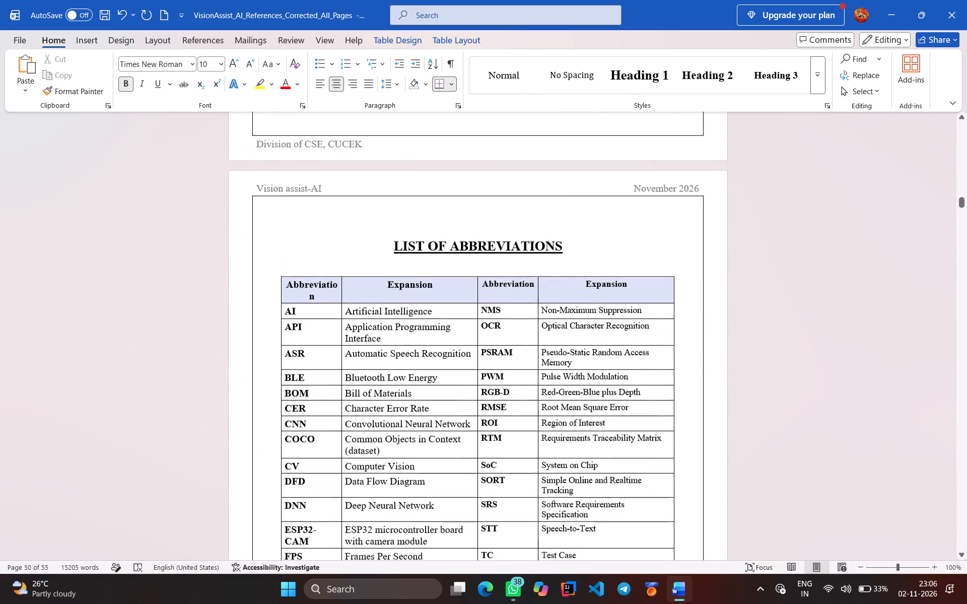
pyautogui.scroll(1, 454, 213)
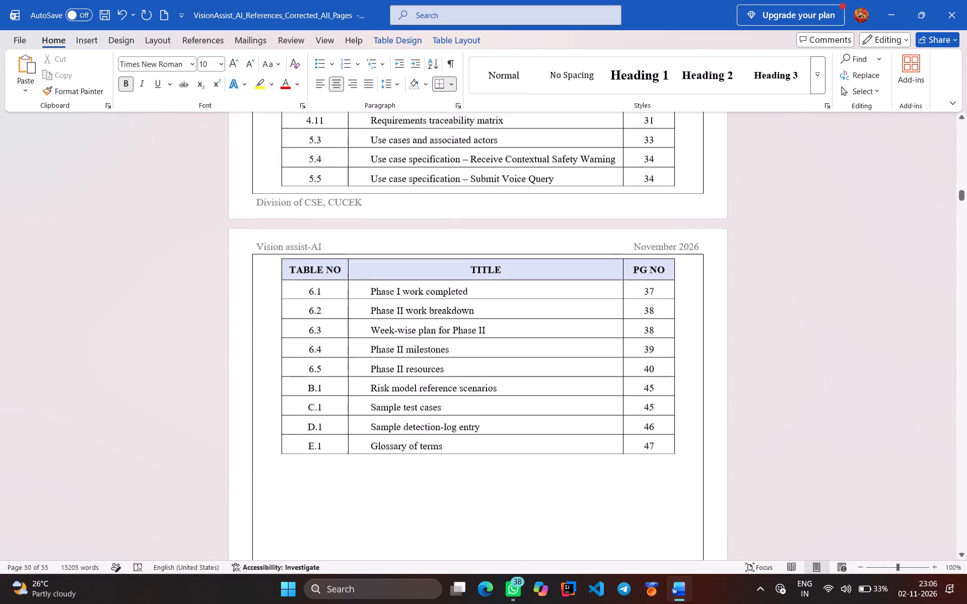
pyautogui.scroll(-2, 454, 213)
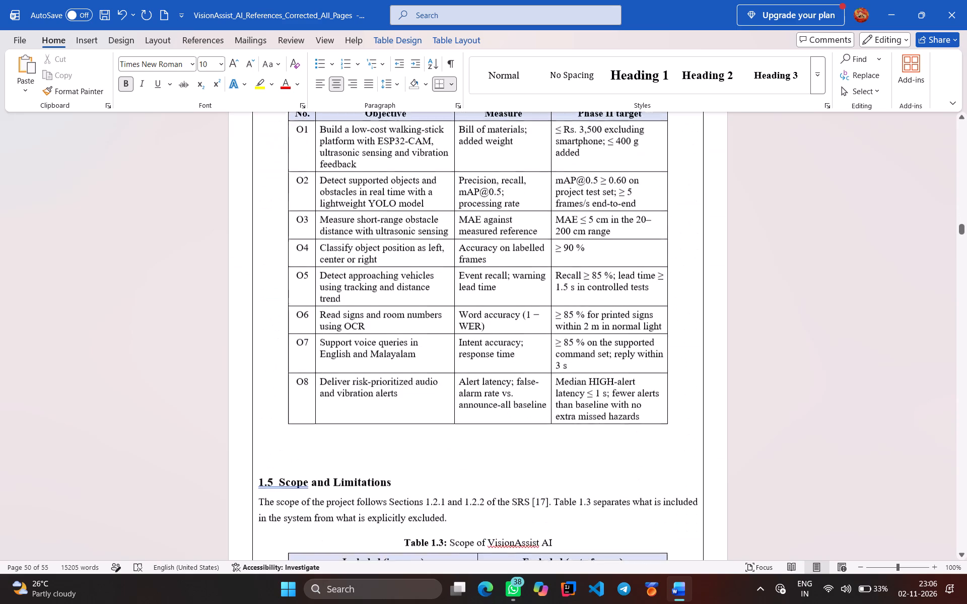
pyautogui.scroll(-17, 454, 213)
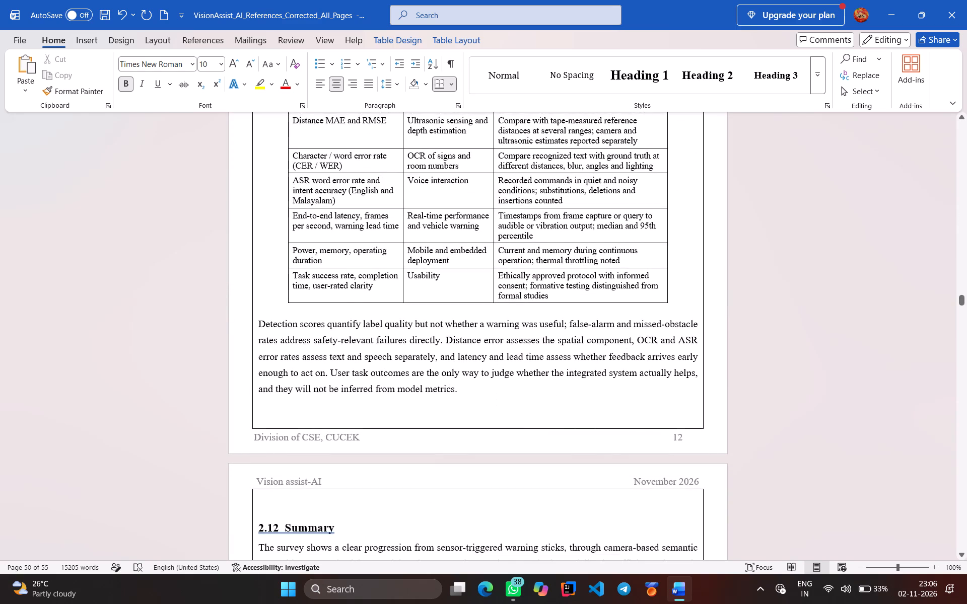
pyautogui.scroll(-20, 454, 213)
pyautogui.scroll(-20, 454, 213)
pyautogui.scroll(-20, 454, 213)
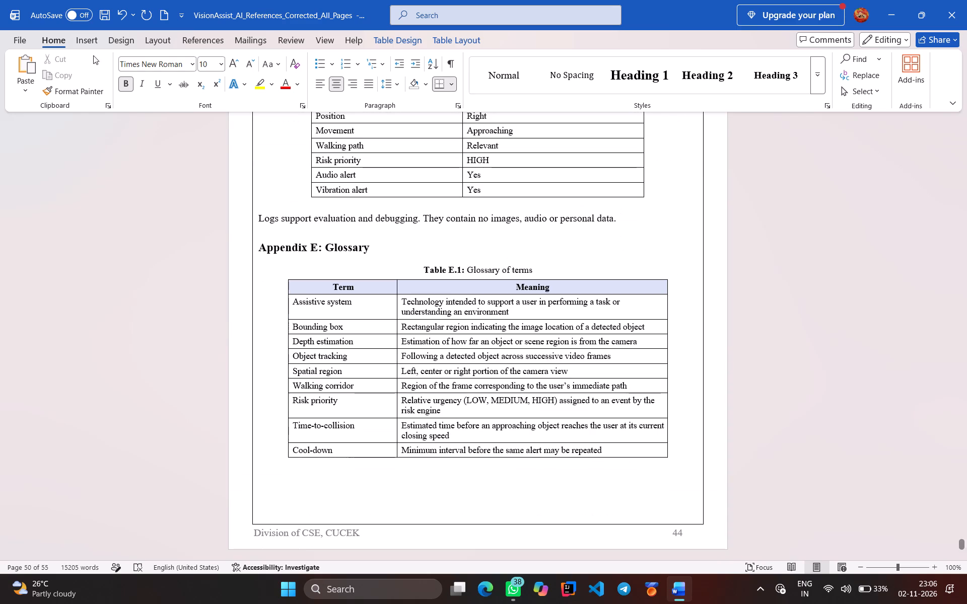
# Save the report as a PDF in the Desktop folder, keeping the file name VisionAssist_AI_References_Corrected_All_Pages.
pyautogui.click(18, 41)
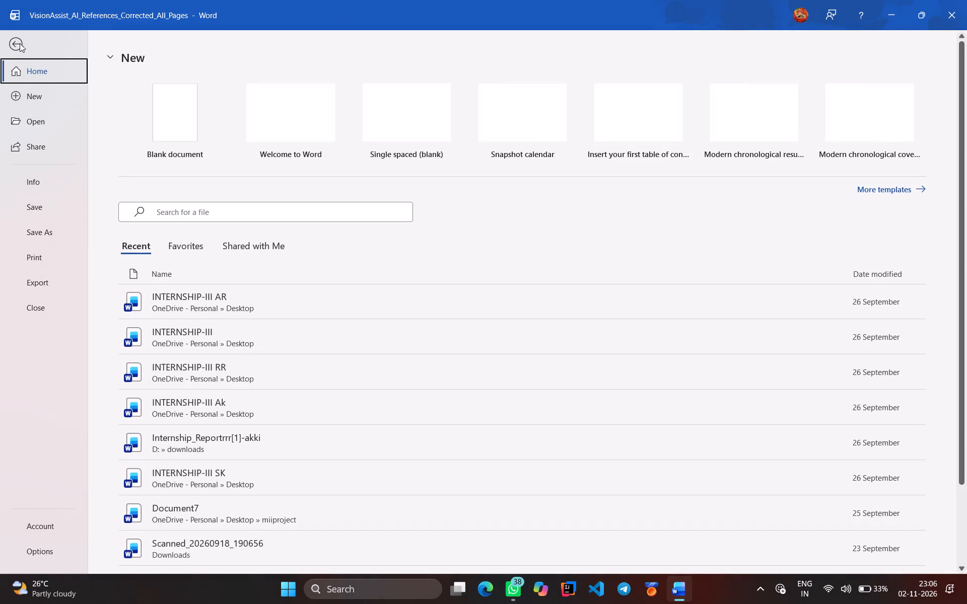
pyautogui.click(43, 234)
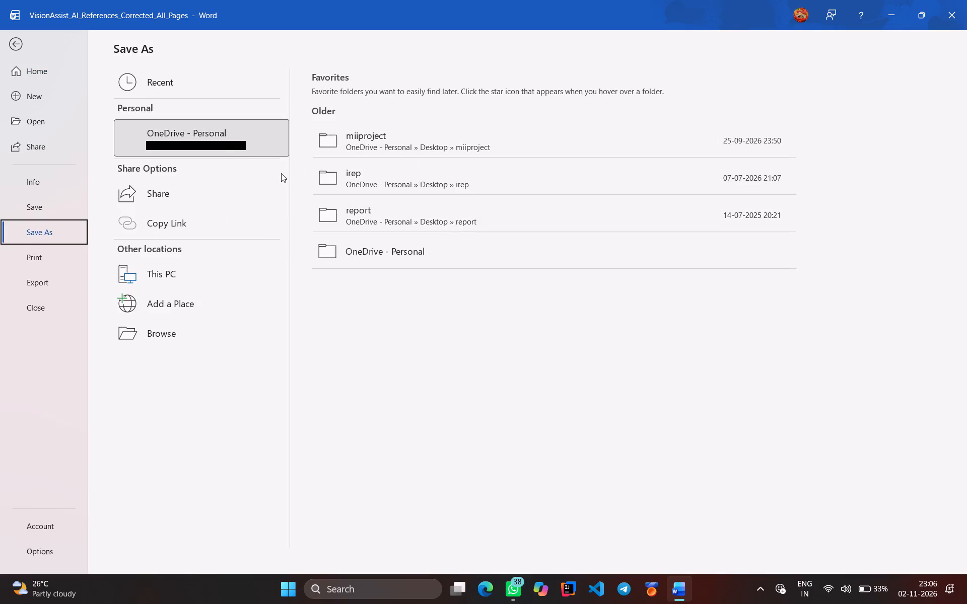
pyautogui.click(182, 280)
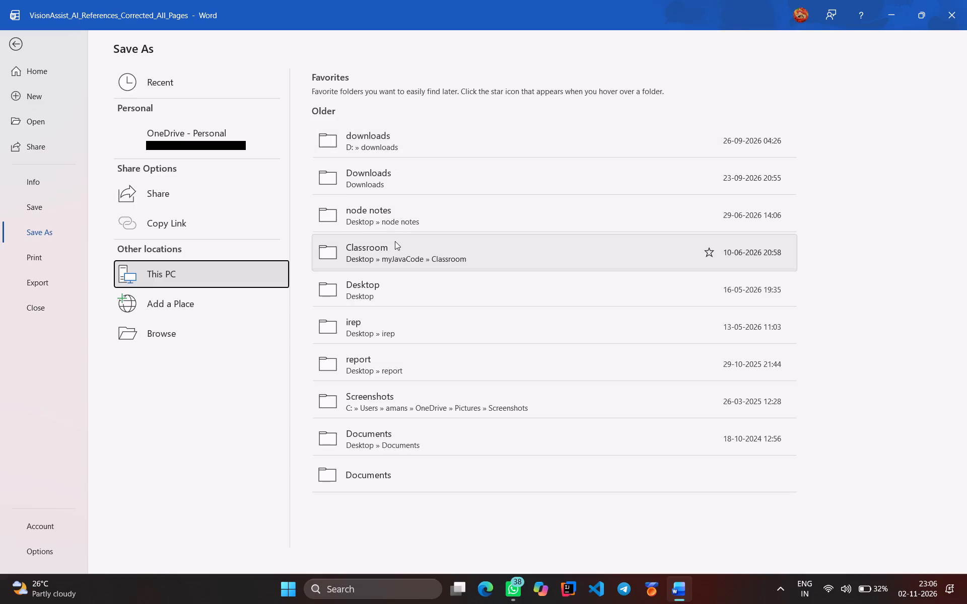
pyautogui.doubleClick(383, 284)
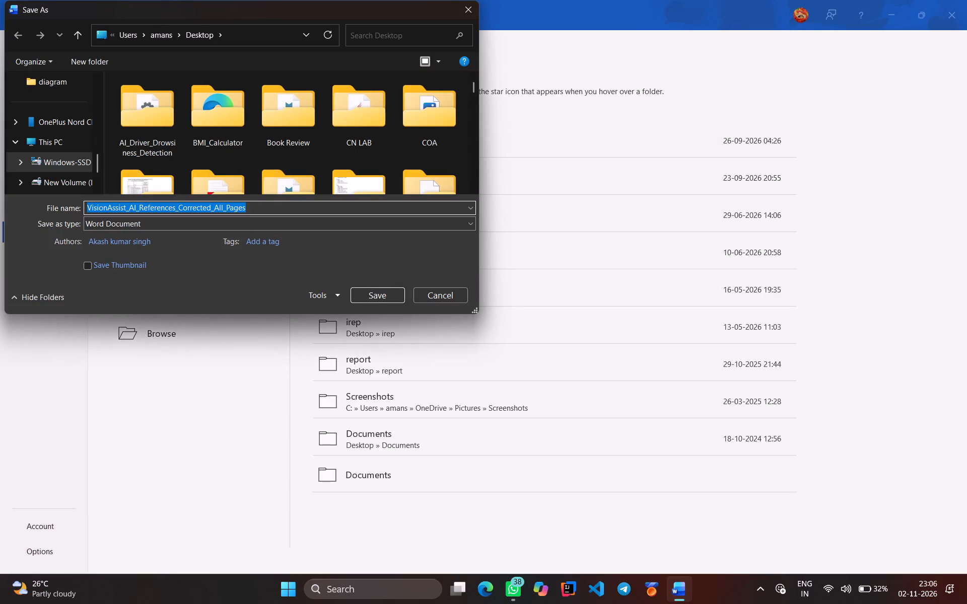
pyautogui.click(427, 223)
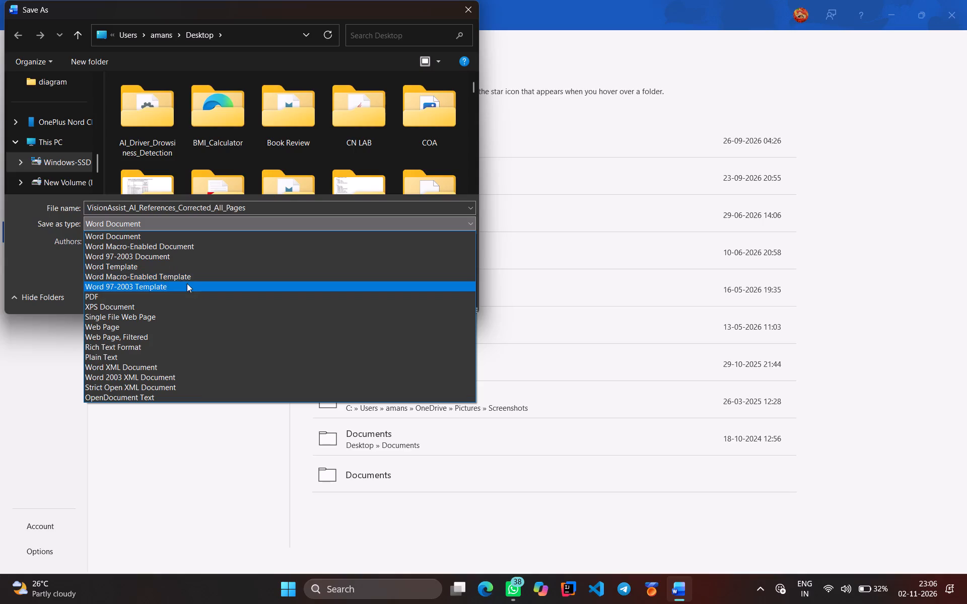
pyautogui.click(104, 292)
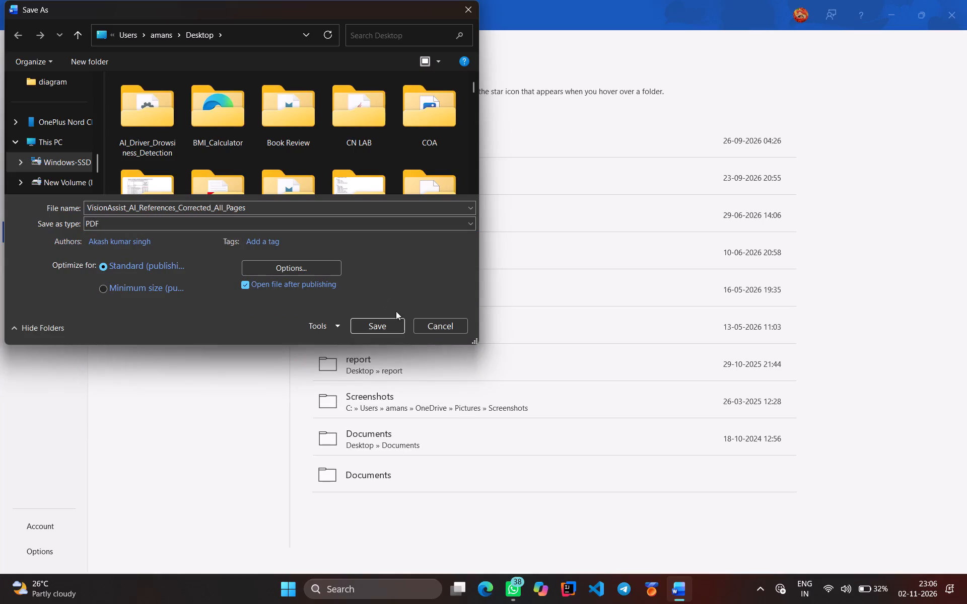
pyautogui.click(386, 325)
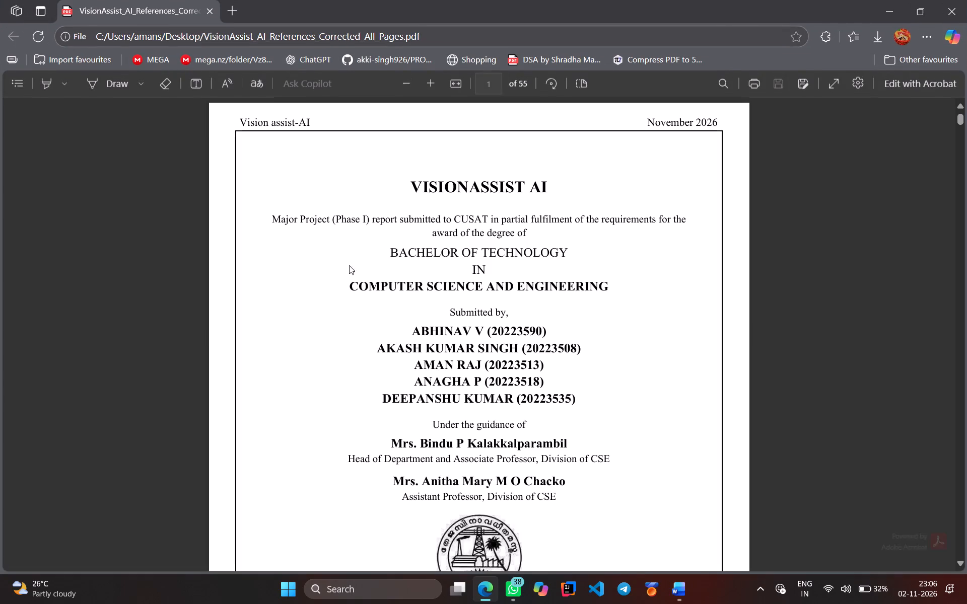
# Look through the exported PDF's pages from the title page onward to check the layout, and close it.
pyautogui.scroll(-3, 362, 240)
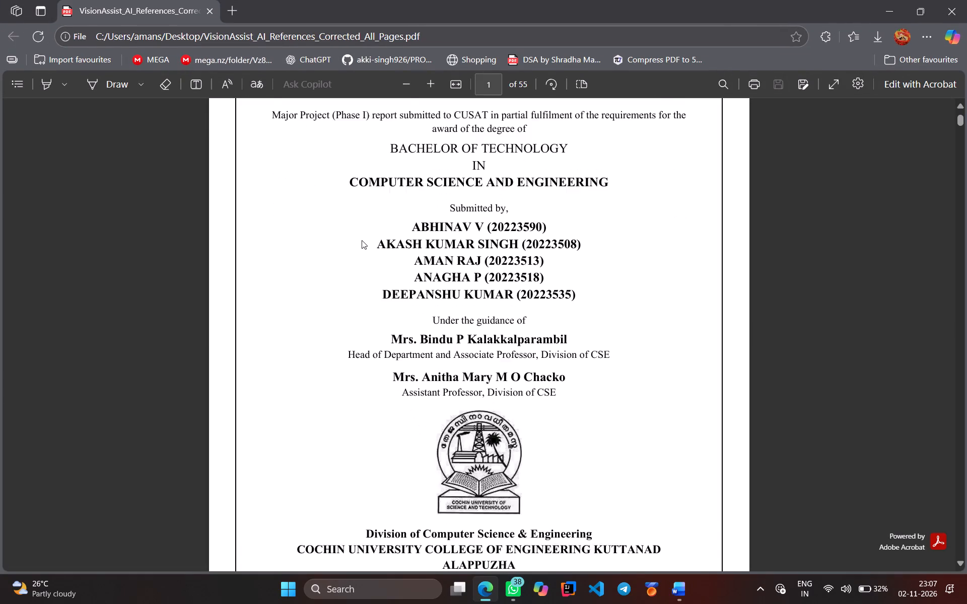
pyautogui.scroll(-7, 362, 240)
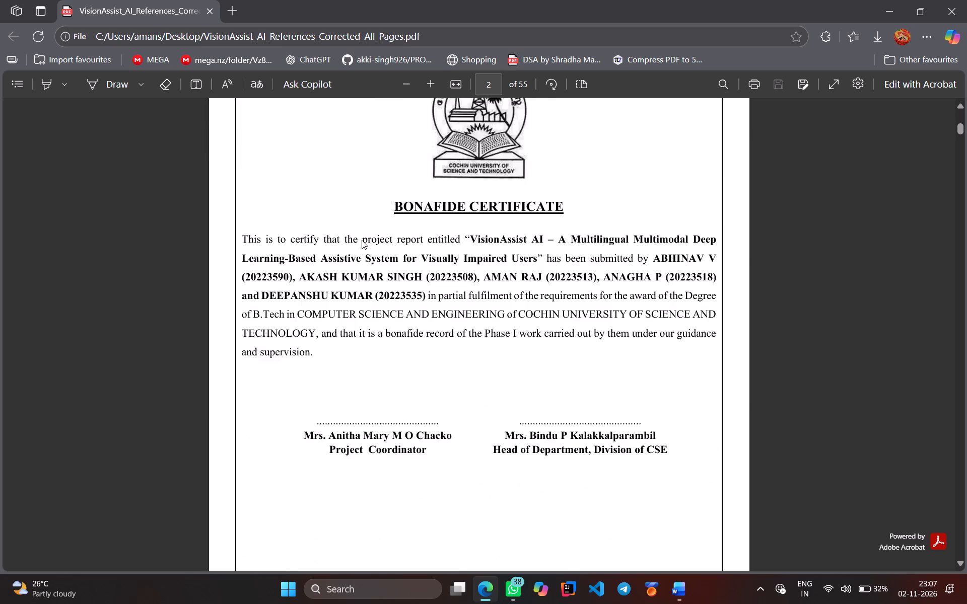
pyautogui.scroll(-7, 362, 240)
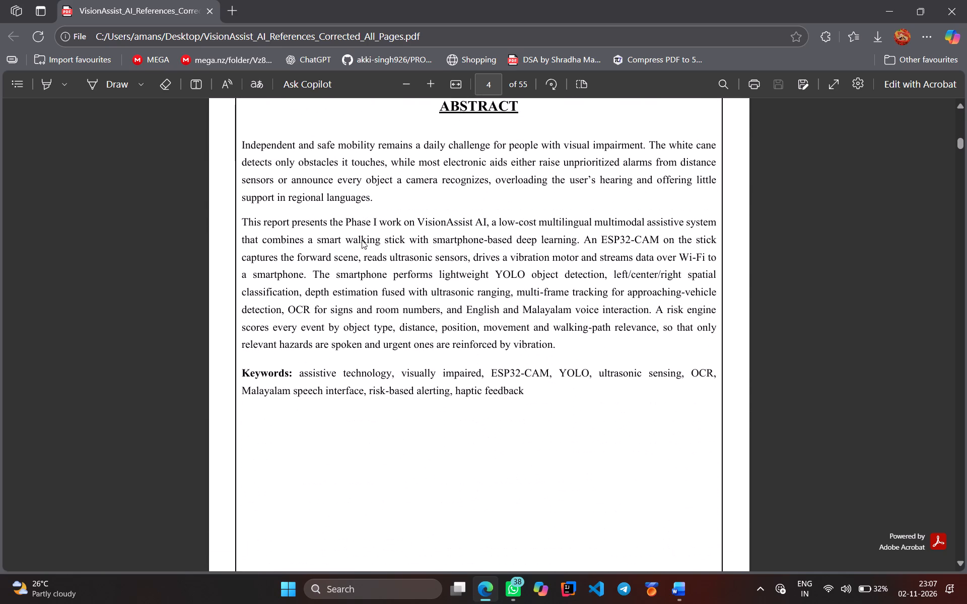
pyautogui.scroll(-20, 362, 240)
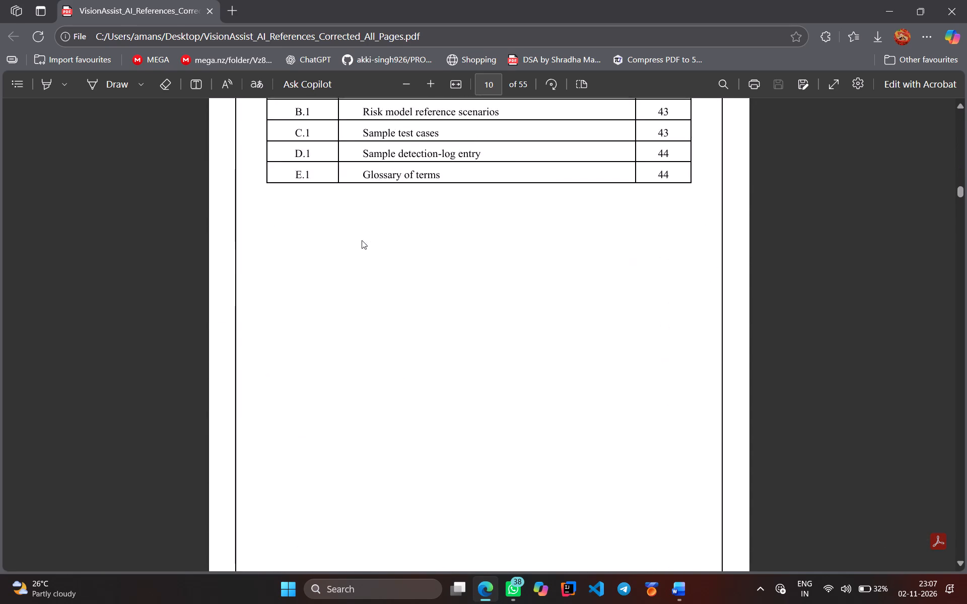
pyautogui.scroll(-17, 362, 240)
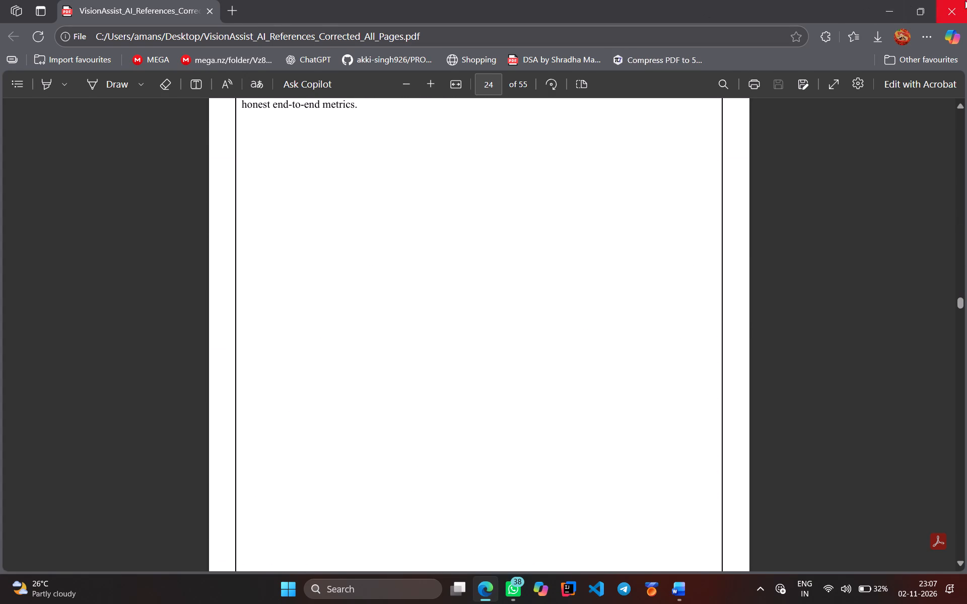
pyautogui.click(965, 1)
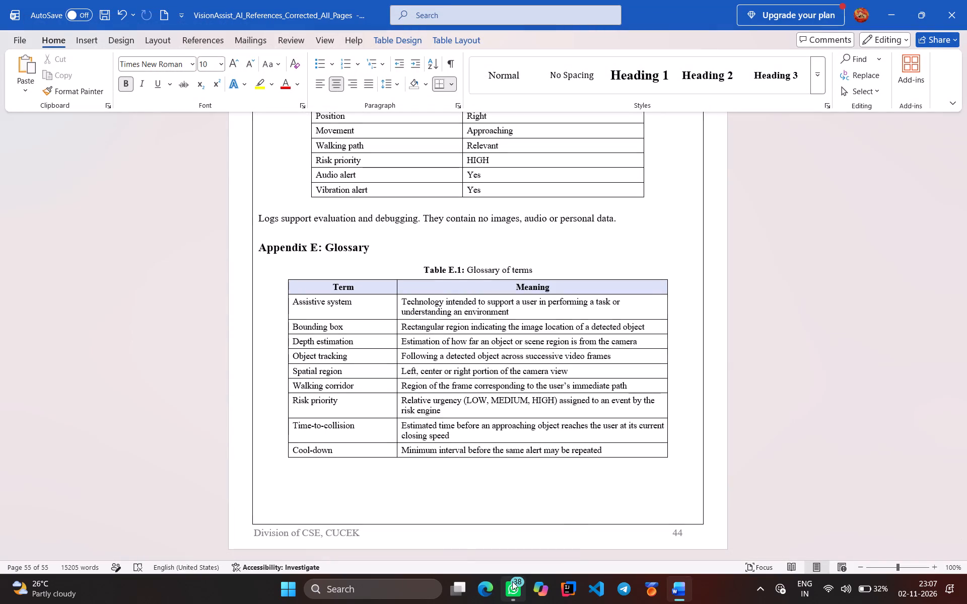
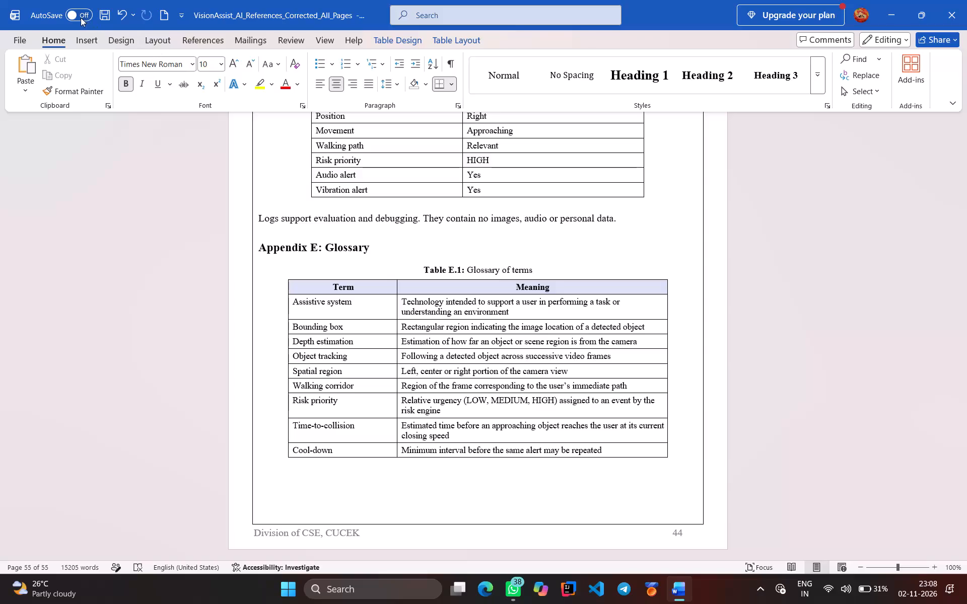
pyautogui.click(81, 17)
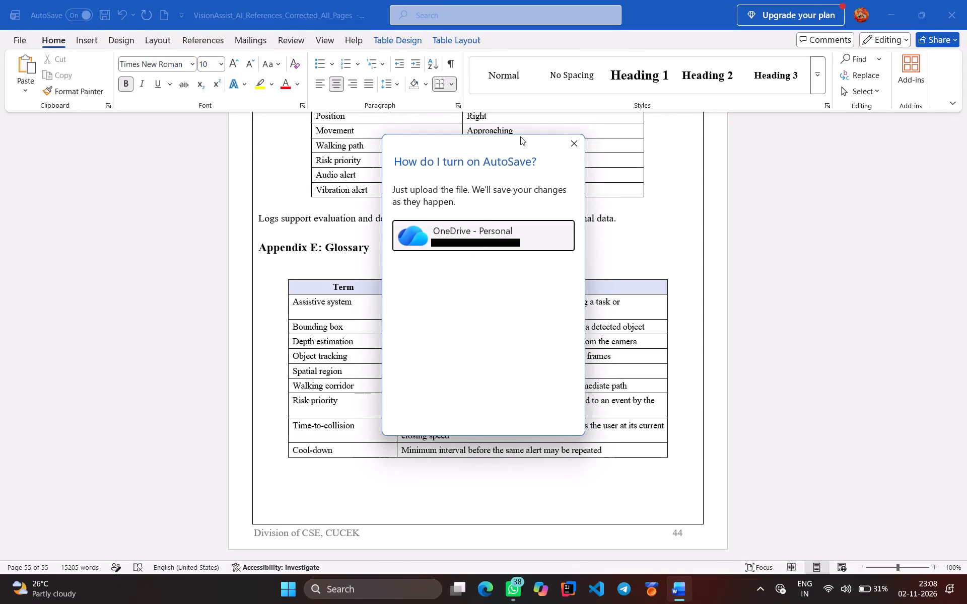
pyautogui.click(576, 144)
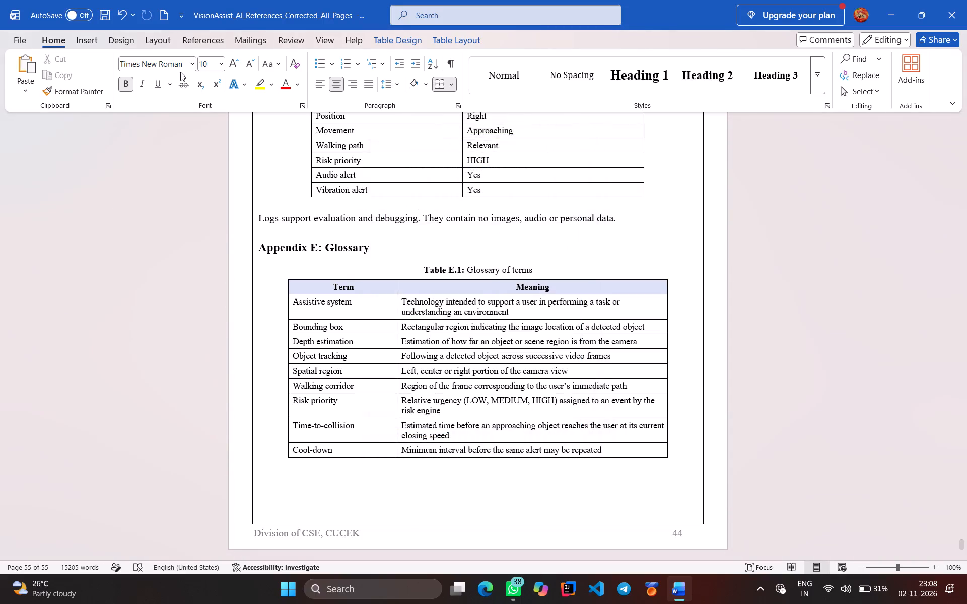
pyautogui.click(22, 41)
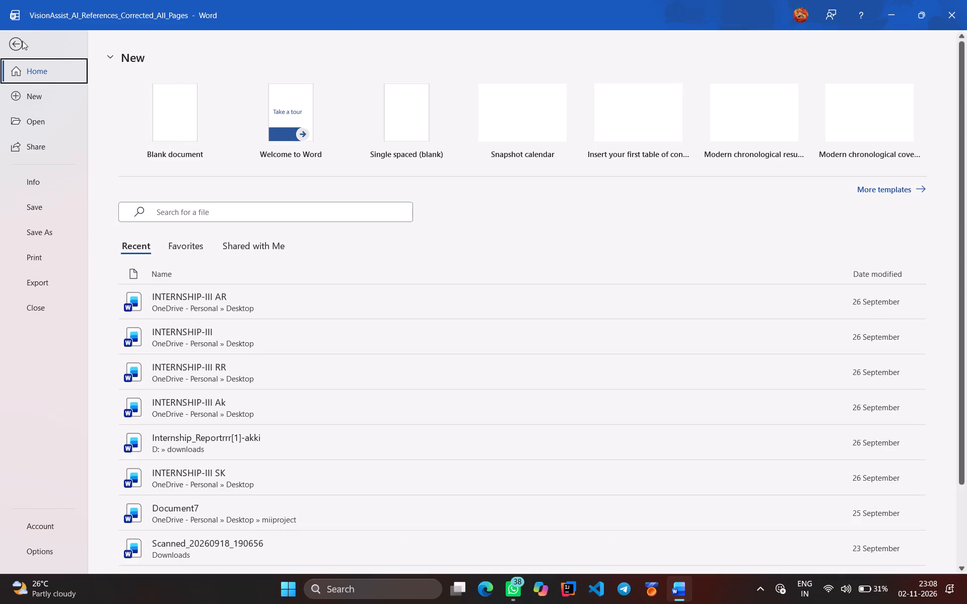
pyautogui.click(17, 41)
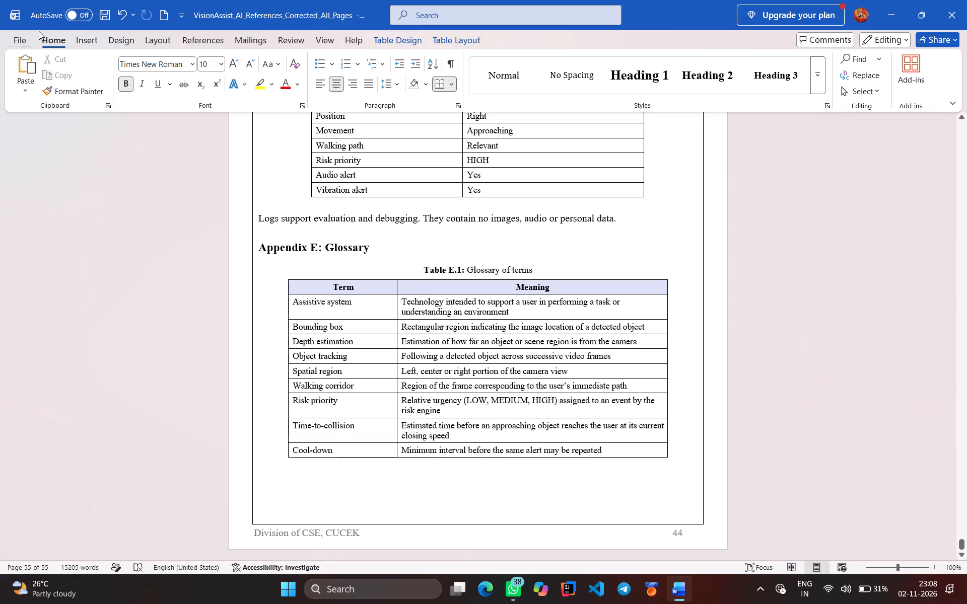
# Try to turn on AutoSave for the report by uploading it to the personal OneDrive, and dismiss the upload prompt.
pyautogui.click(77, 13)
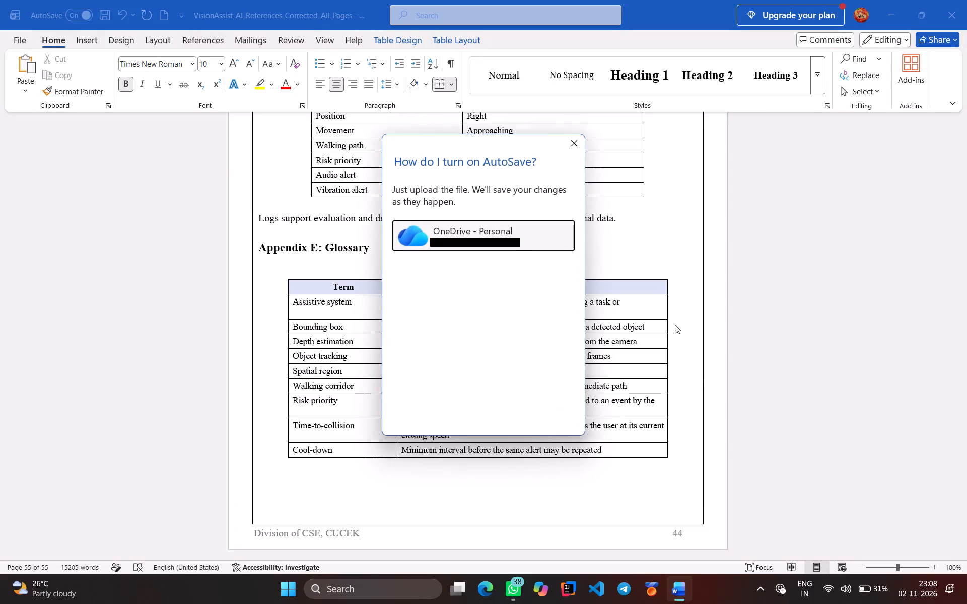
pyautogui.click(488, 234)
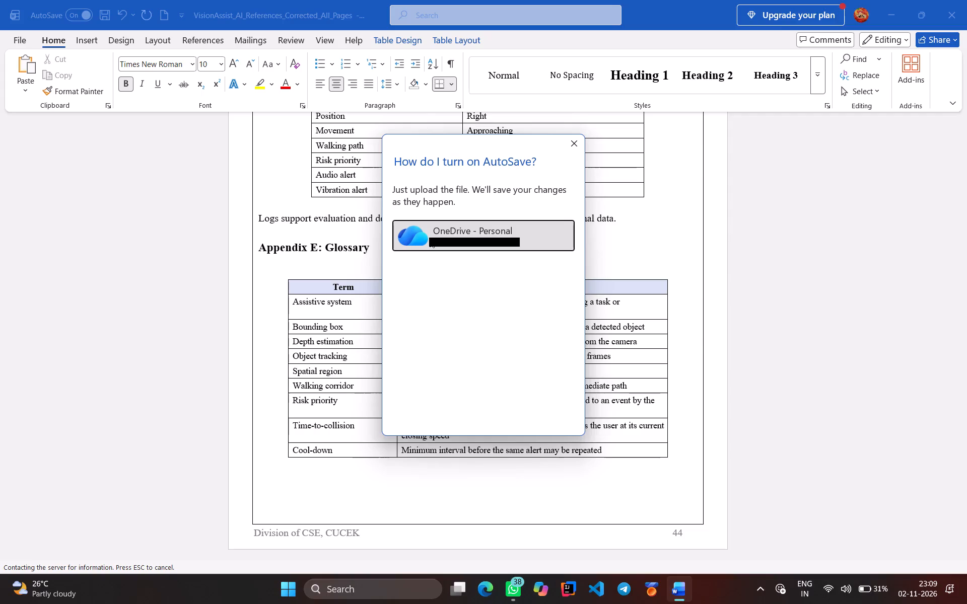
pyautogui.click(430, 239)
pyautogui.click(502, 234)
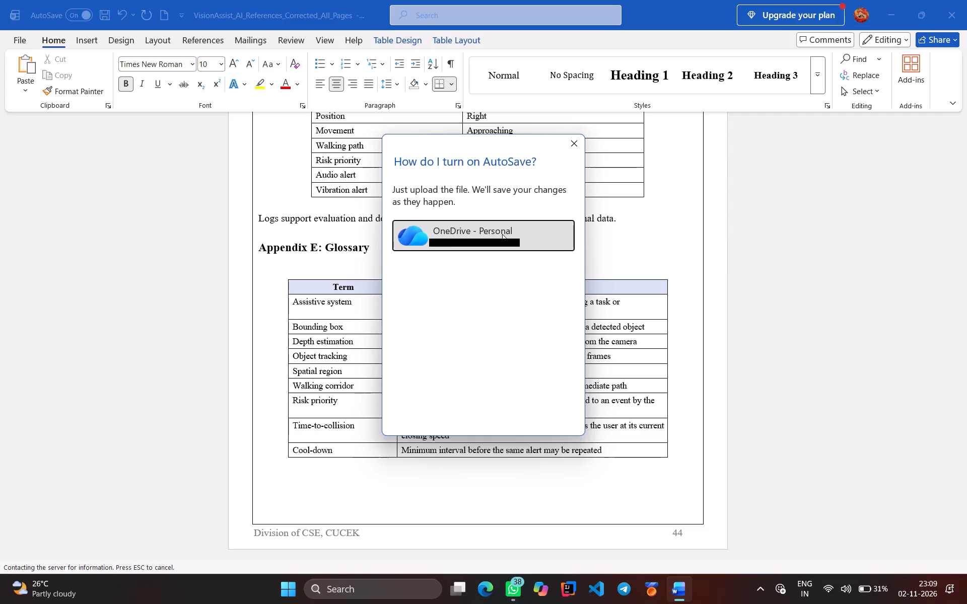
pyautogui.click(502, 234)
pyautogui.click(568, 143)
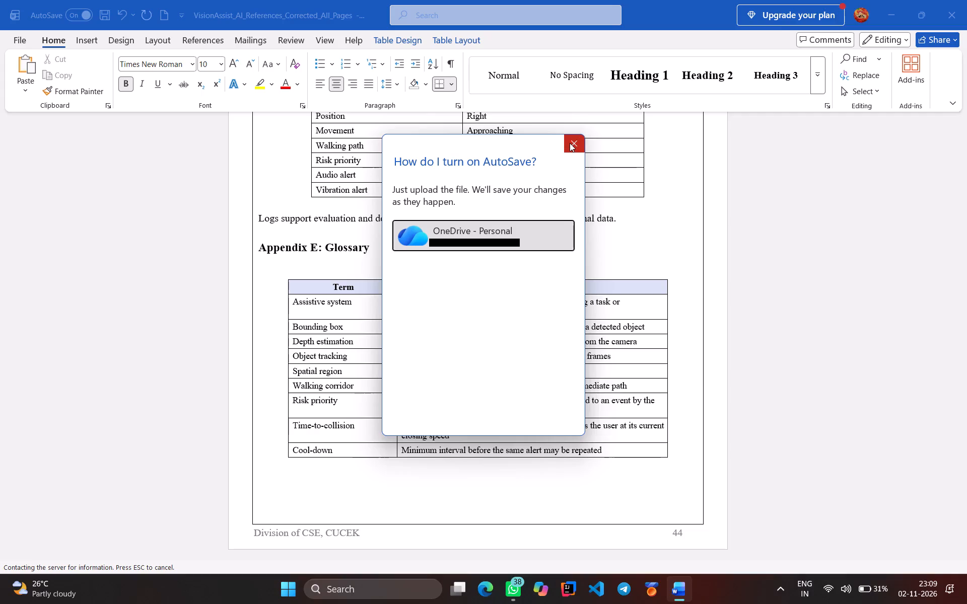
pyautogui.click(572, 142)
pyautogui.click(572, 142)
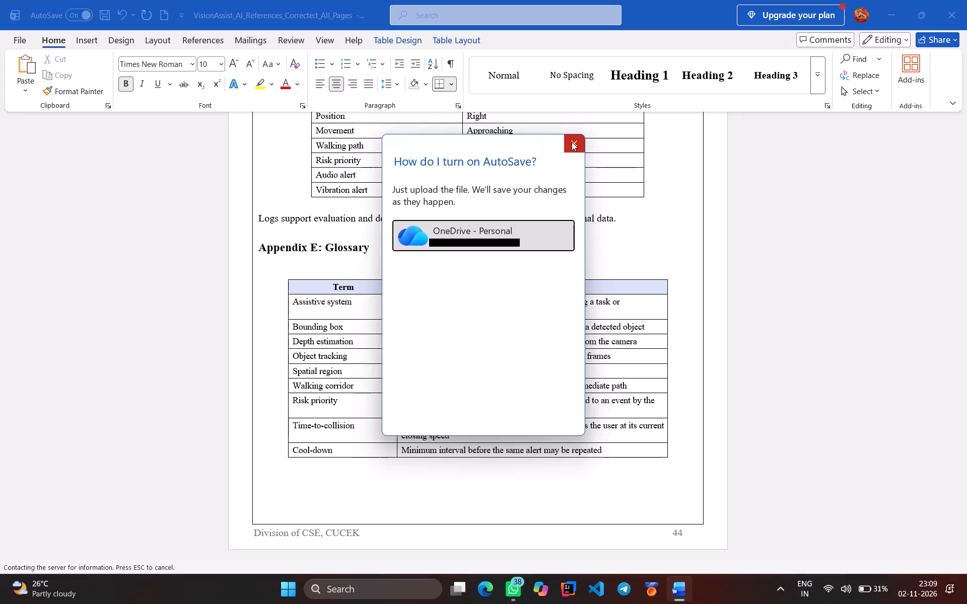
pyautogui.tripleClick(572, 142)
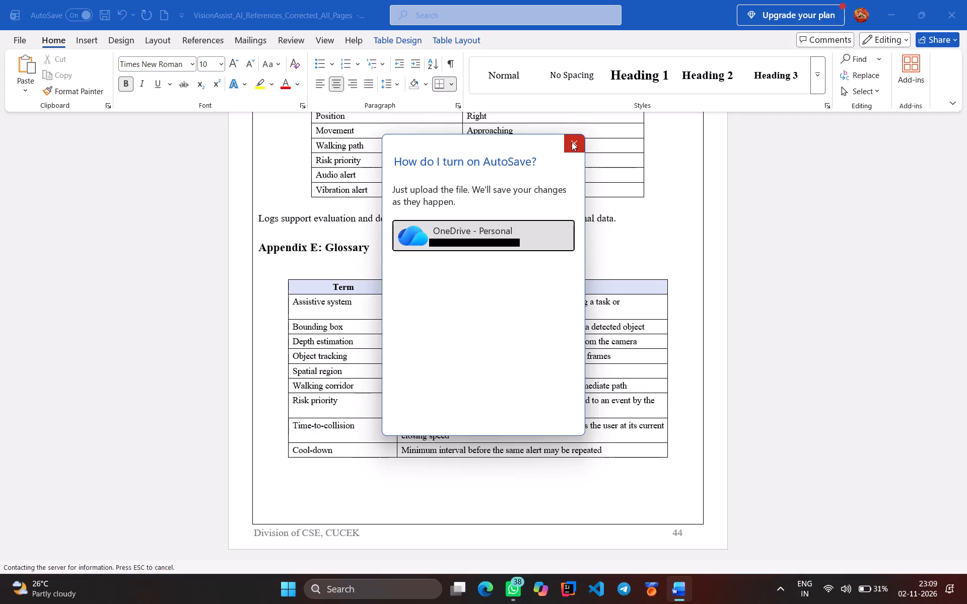
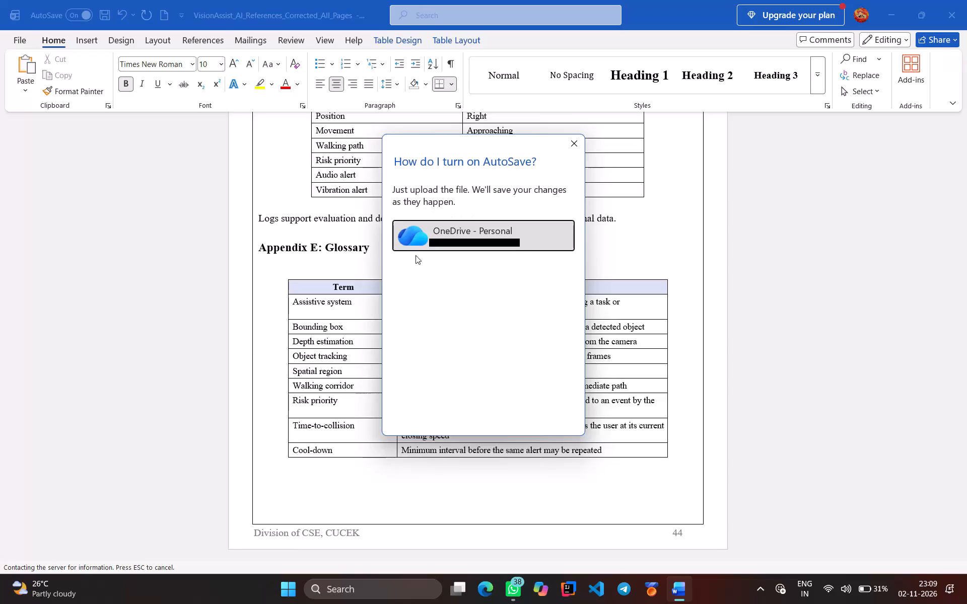
# Choose the personal OneDrive as the upload location for the report to turn on AutoSave.
pyautogui.tripleClick(410, 244)
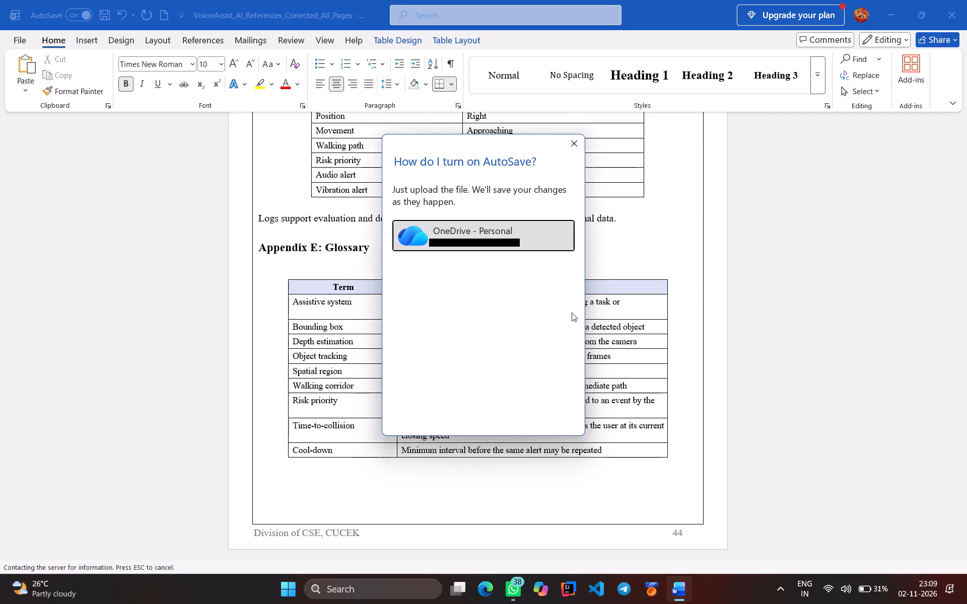
# Dismiss the AutoSave upload dialog without uploading the report to OneDrive.
pyautogui.click(572, 313)
pyautogui.click(576, 144)
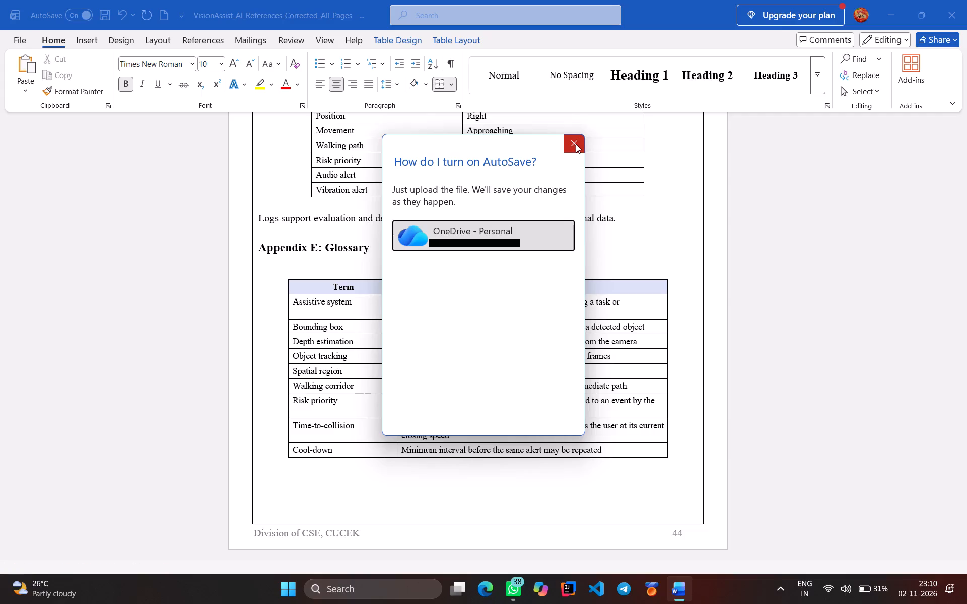
pyautogui.click(840, 276)
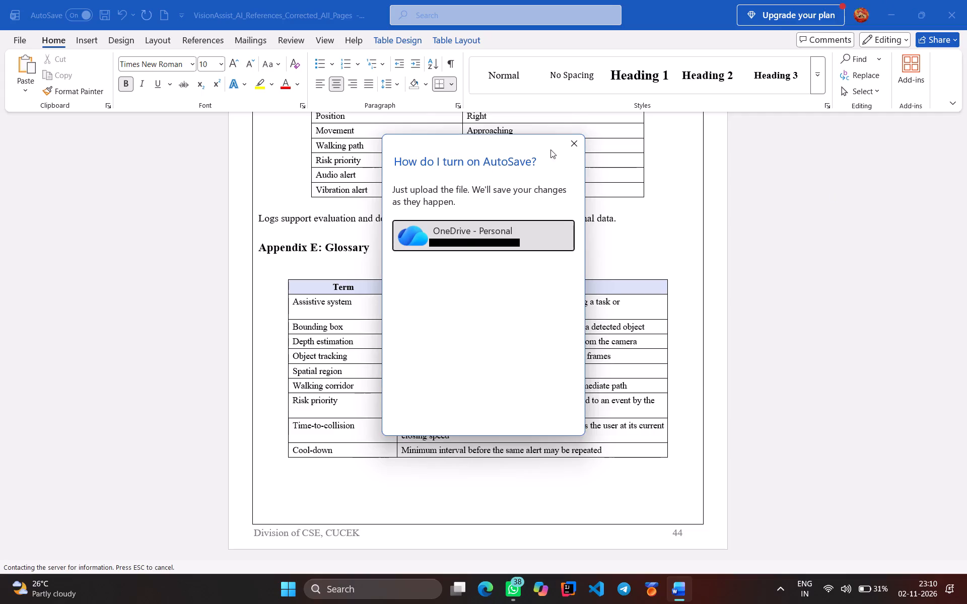
pyautogui.click(573, 142)
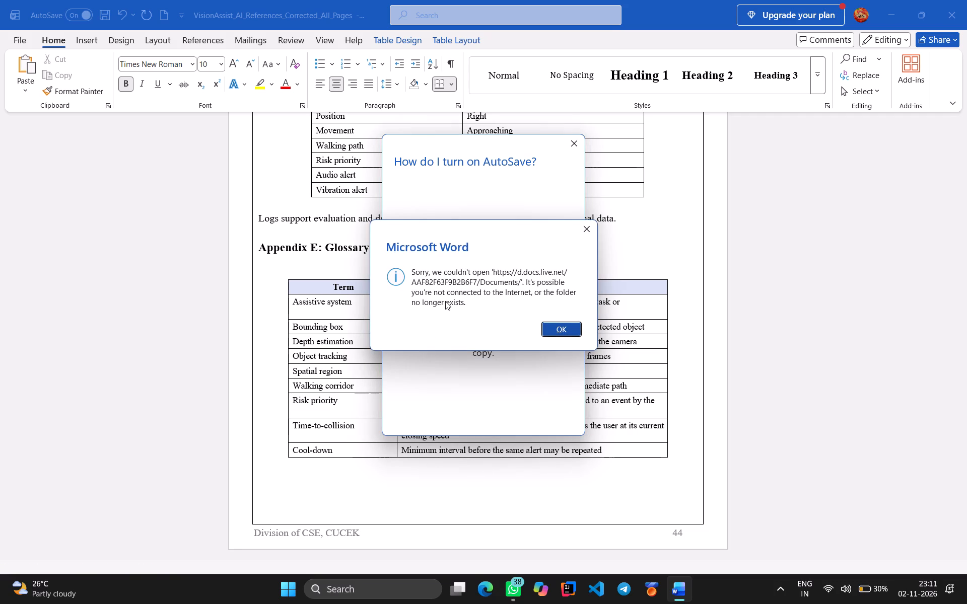
pyautogui.click(559, 328)
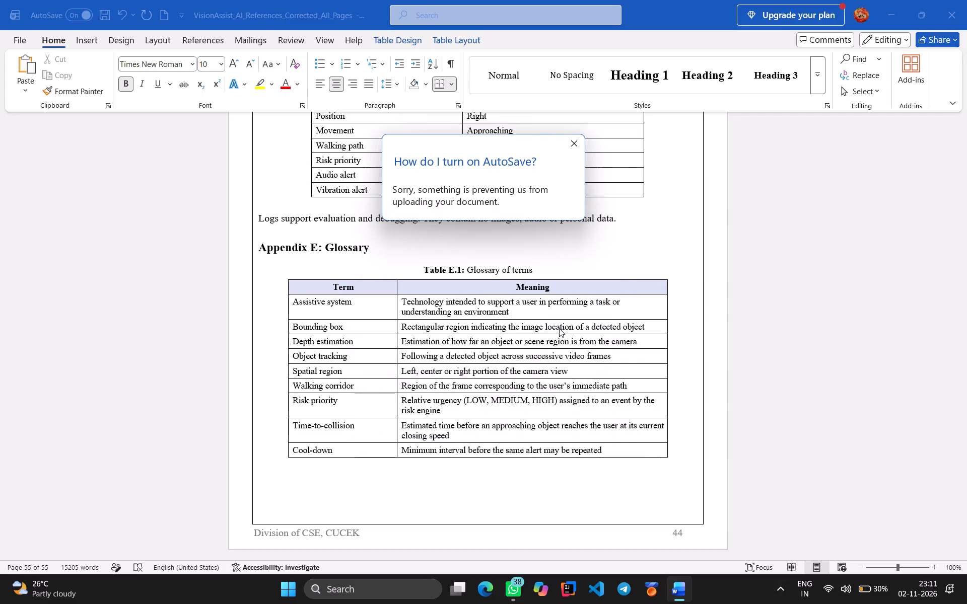
pyautogui.click(572, 141)
# Save the report as Word document VisionAssist_AI_References_Corrected_All_Pages in the Documents folder on this PC's Desktop.
pyautogui.click(19, 37)
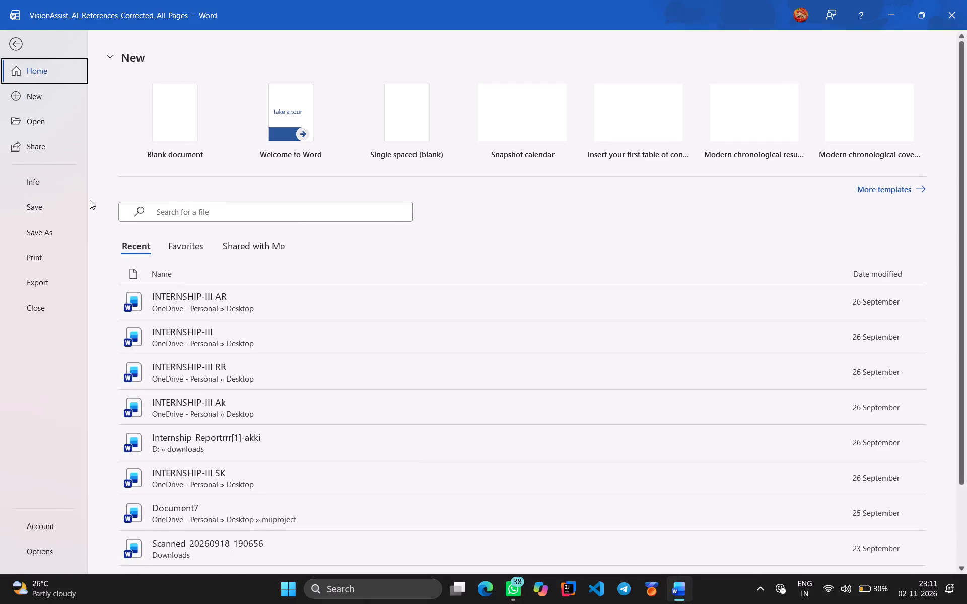
pyautogui.click(28, 234)
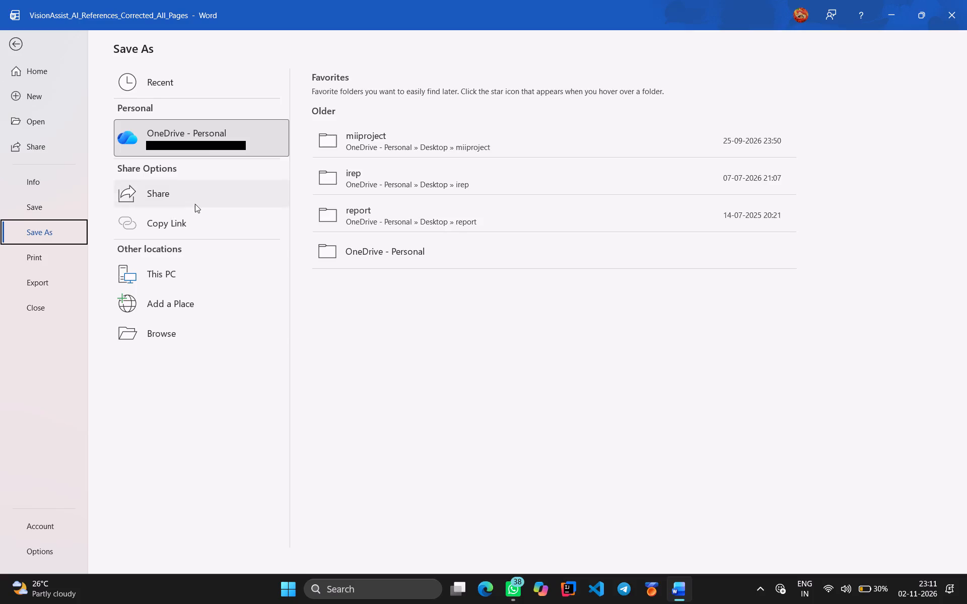
pyautogui.click(179, 268)
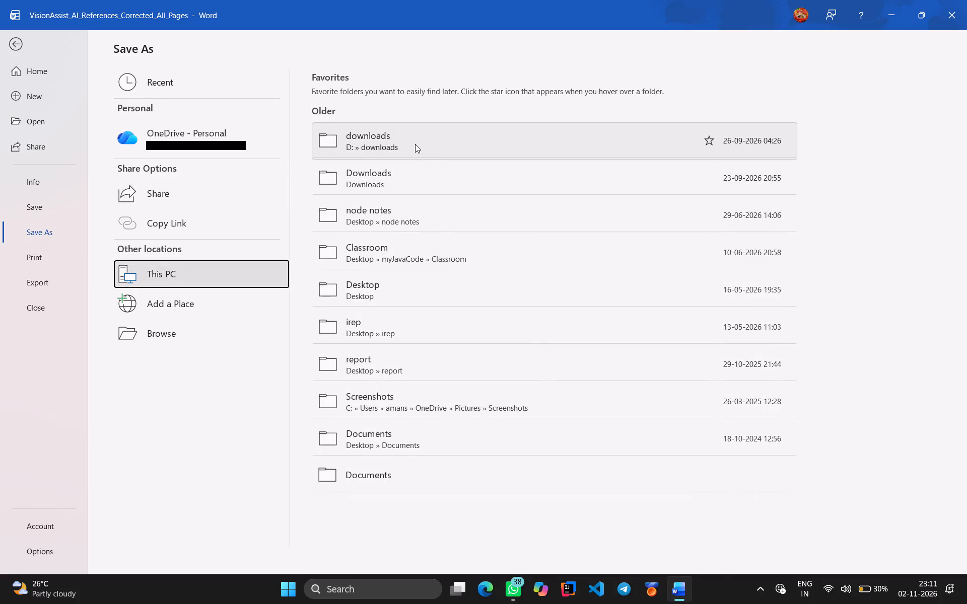
pyautogui.click(391, 288)
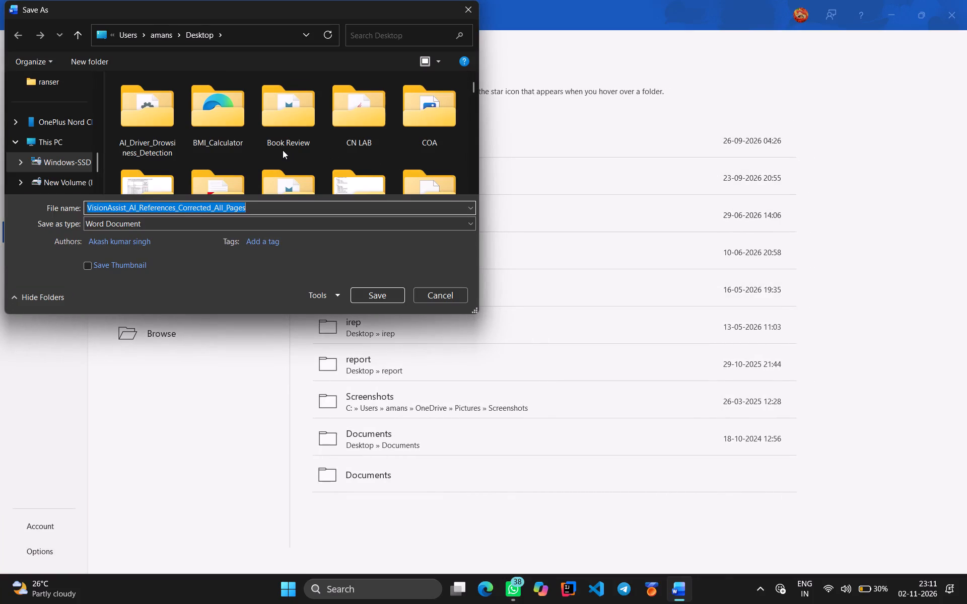
pyautogui.scroll(-1, 313, 119)
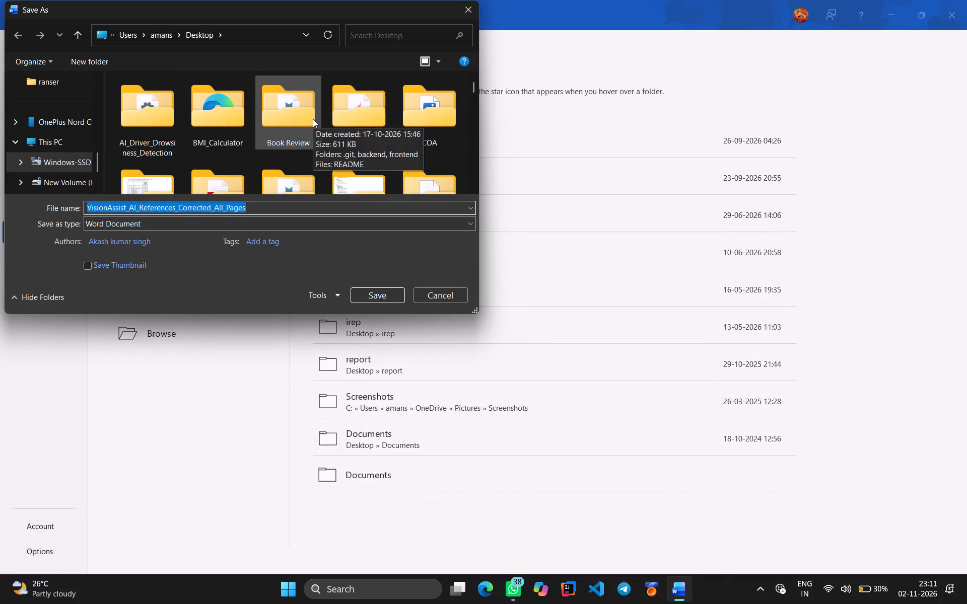
pyautogui.scroll(-1, 313, 119)
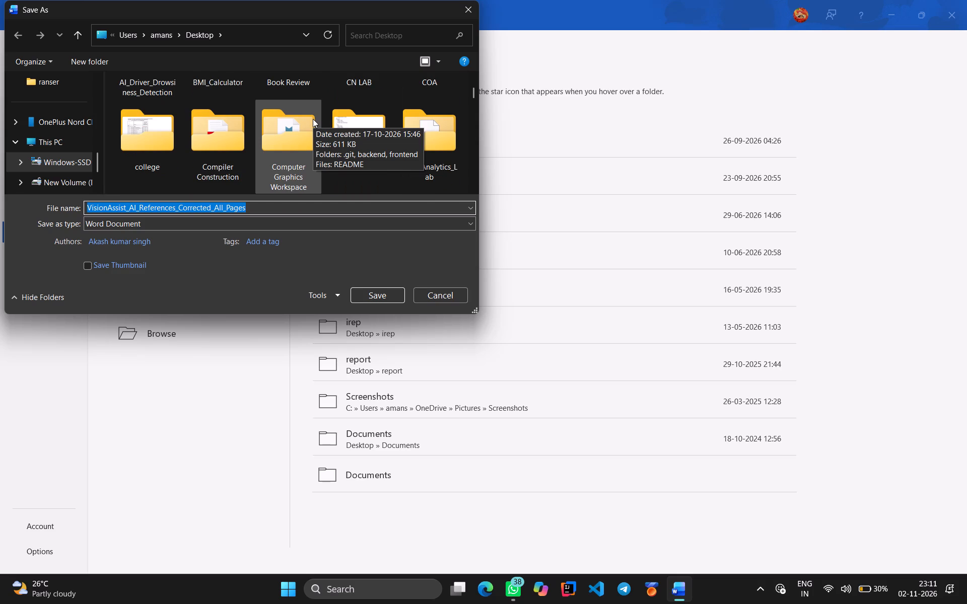
pyautogui.scroll(1, 313, 119)
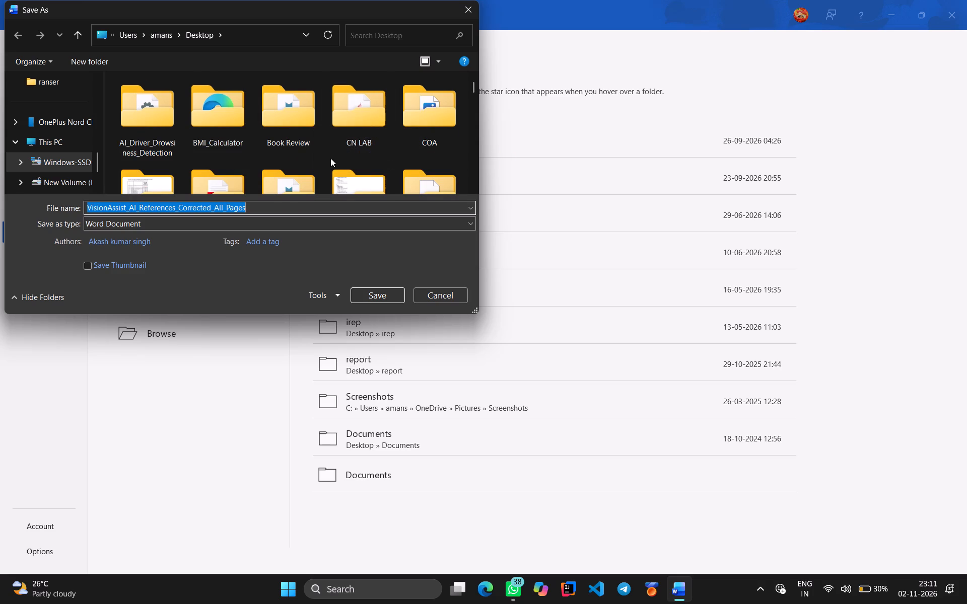
pyautogui.scroll(-1, 315, 149)
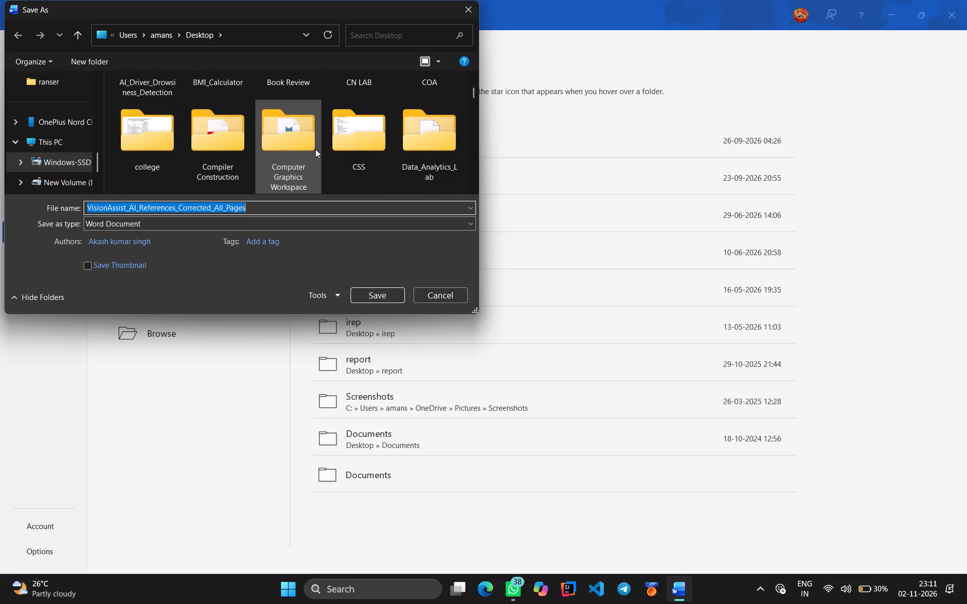
pyautogui.scroll(-2, 315, 149)
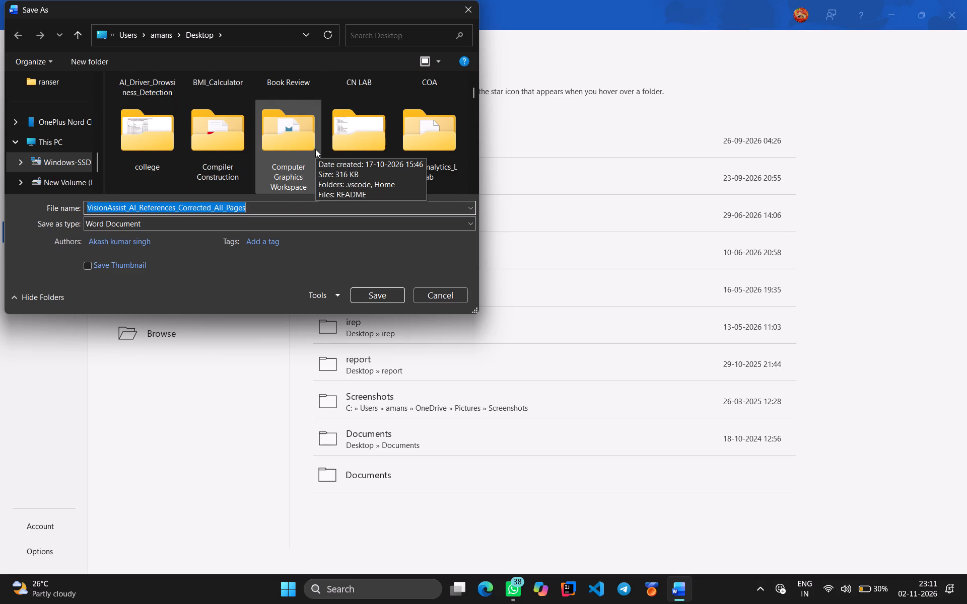
pyautogui.scroll(-2, 315, 149)
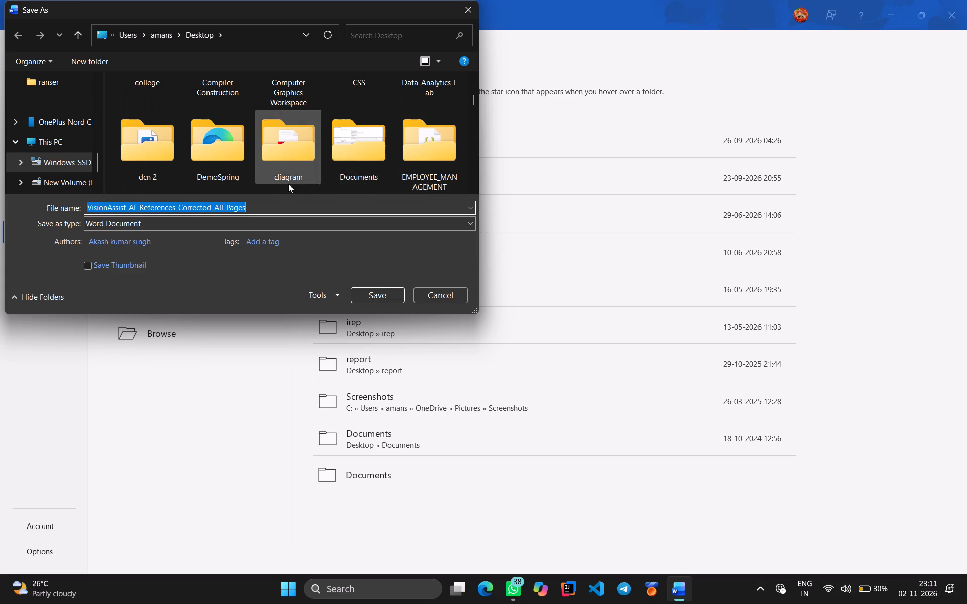
pyautogui.scroll(-1, 361, 178)
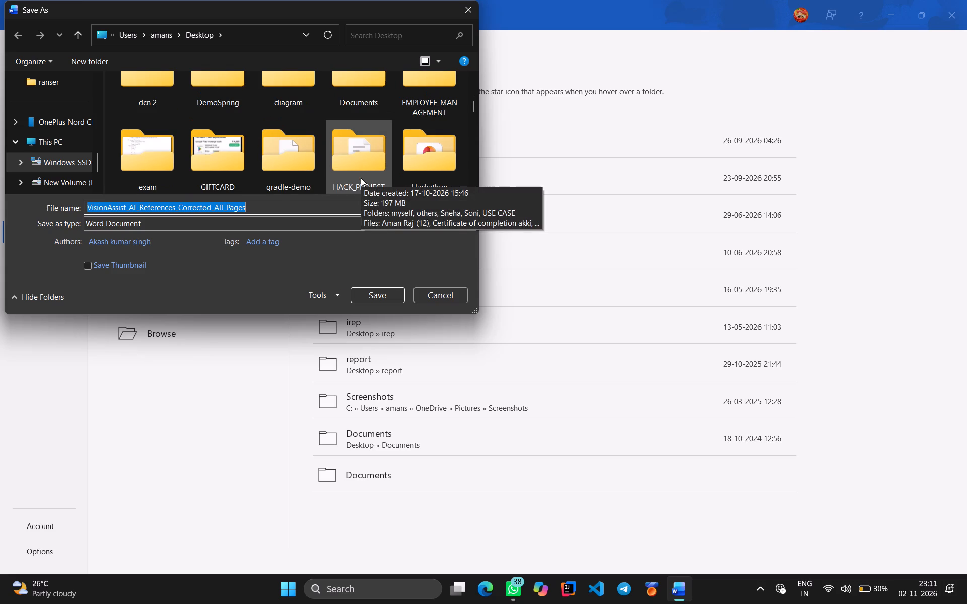
pyautogui.scroll(-1, 361, 178)
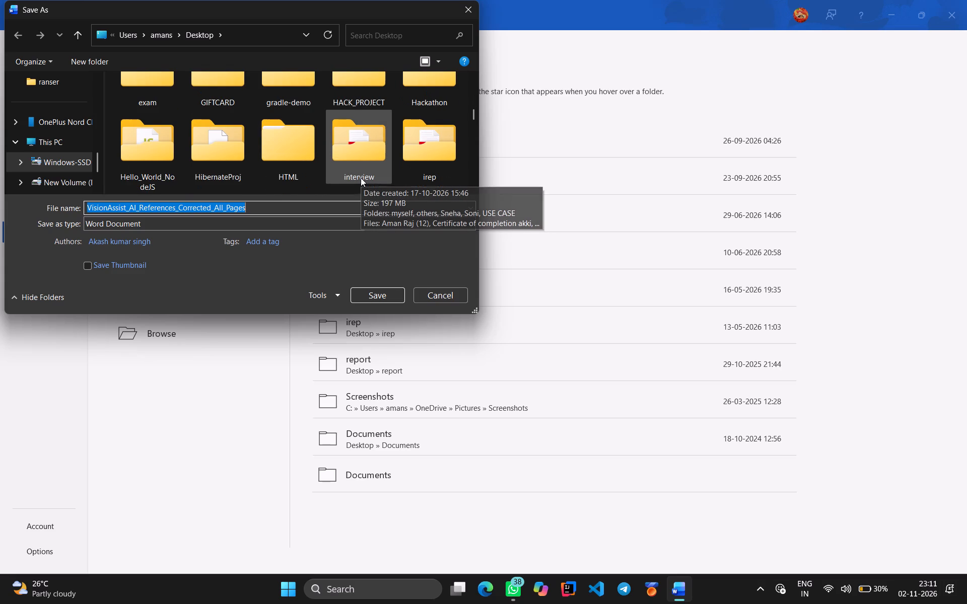
pyautogui.scroll(-2, 361, 178)
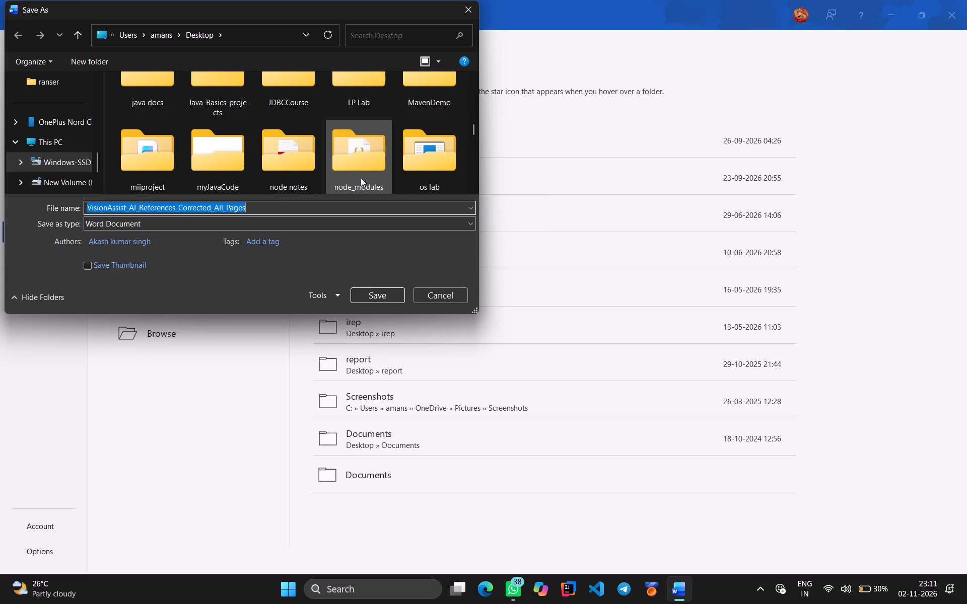
pyautogui.scroll(-1, 361, 178)
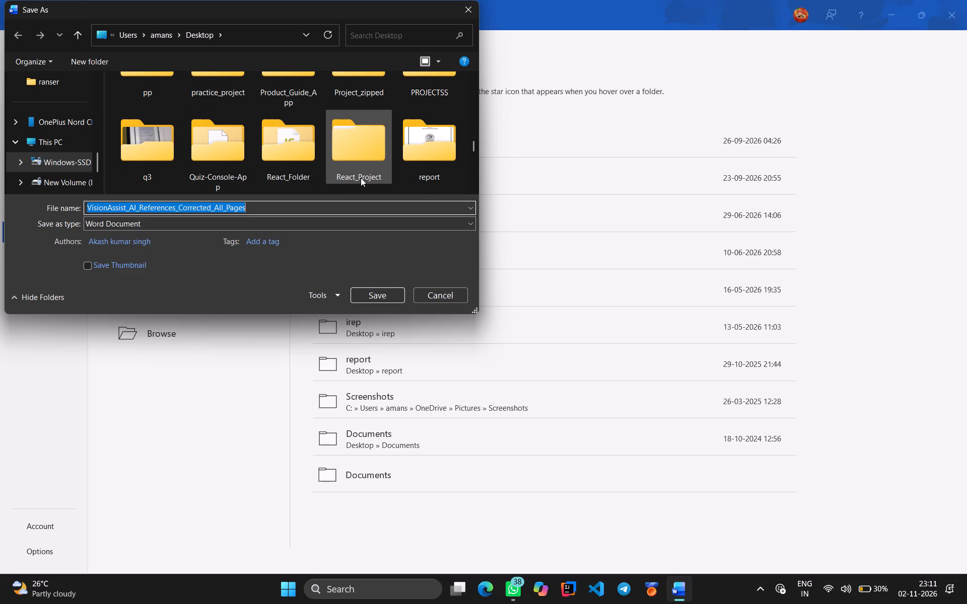
pyautogui.scroll(-1, 361, 178)
pyautogui.scroll(14, 361, 178)
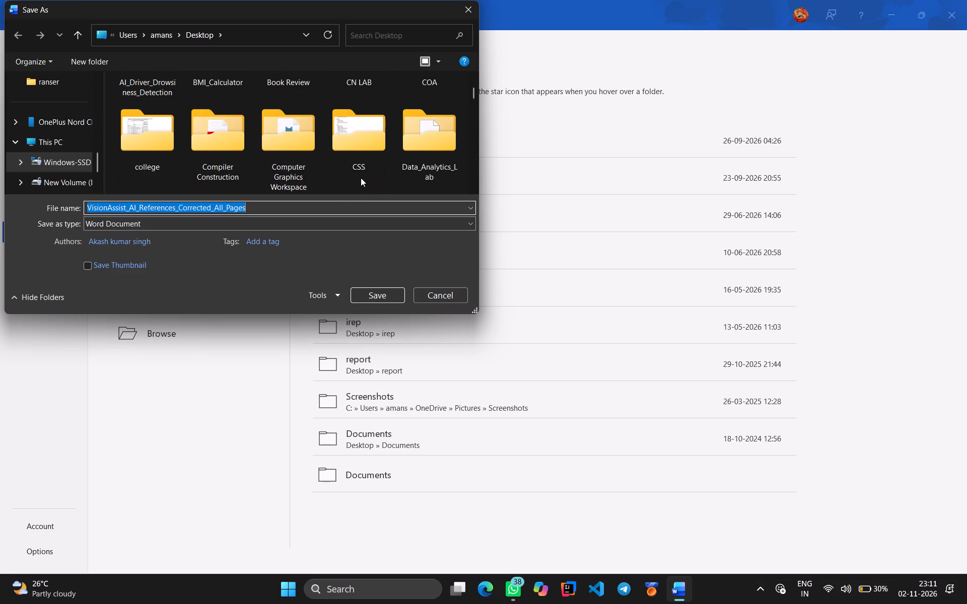
pyautogui.scroll(1, 361, 178)
pyautogui.scroll(-1, 361, 178)
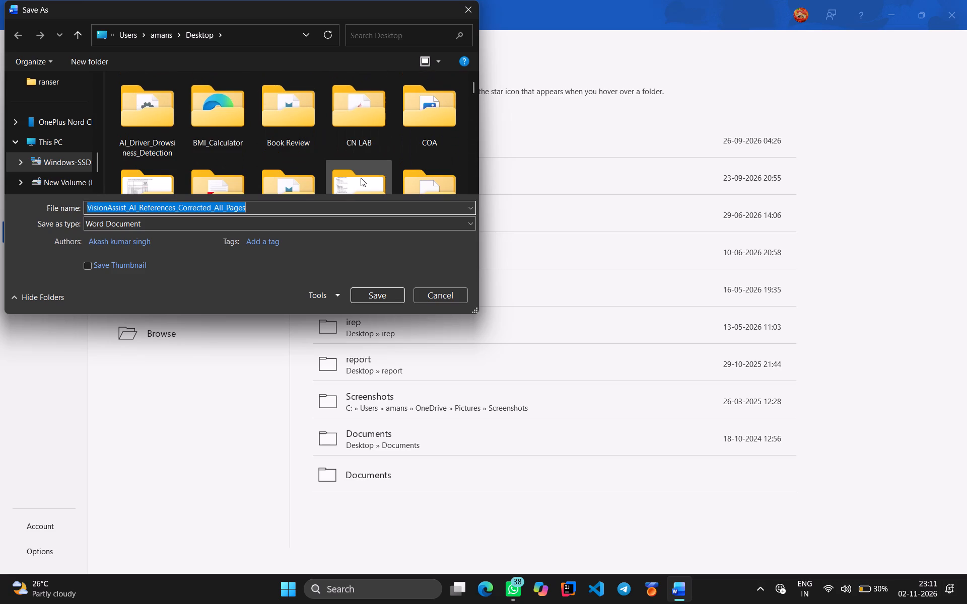
pyautogui.scroll(-1, 361, 178)
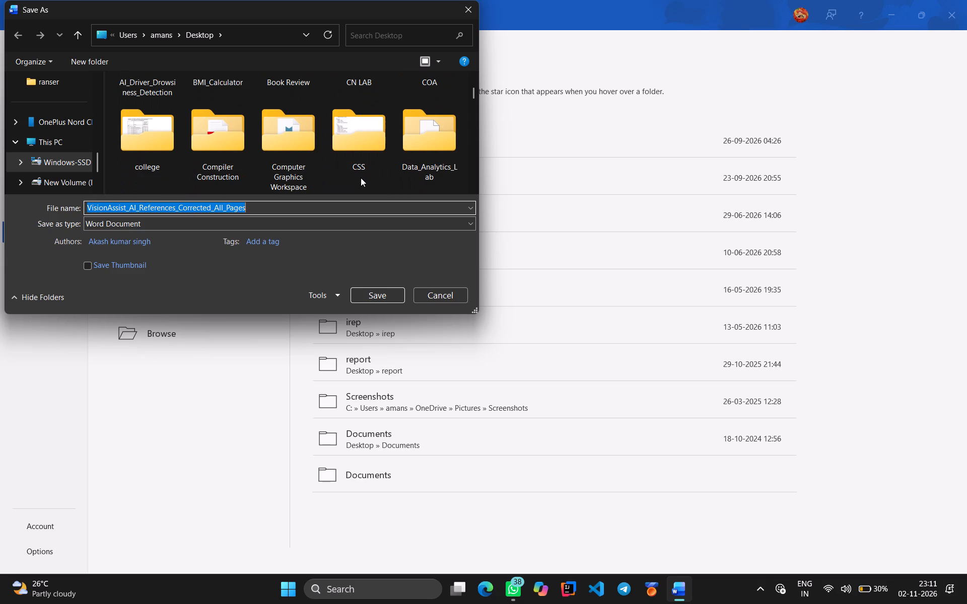
pyautogui.scroll(-1, 361, 178)
pyautogui.click(354, 149)
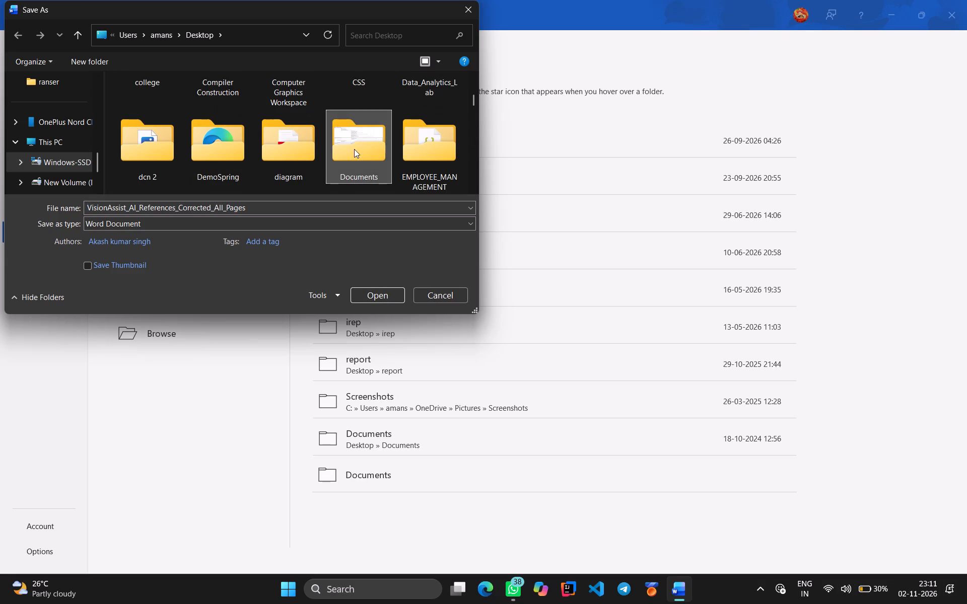
pyautogui.doubleClick(354, 149)
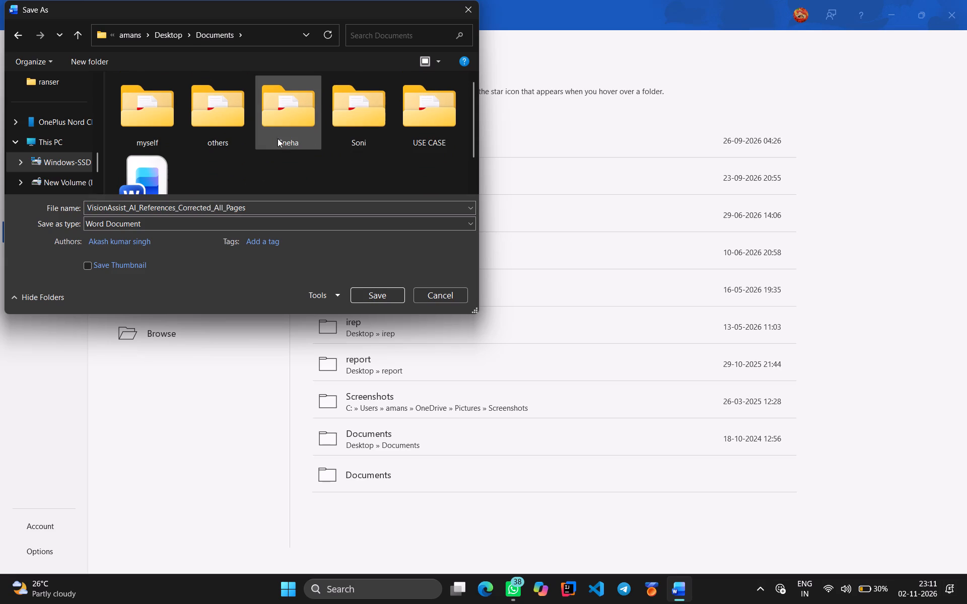
pyautogui.scroll(-1, 337, 144)
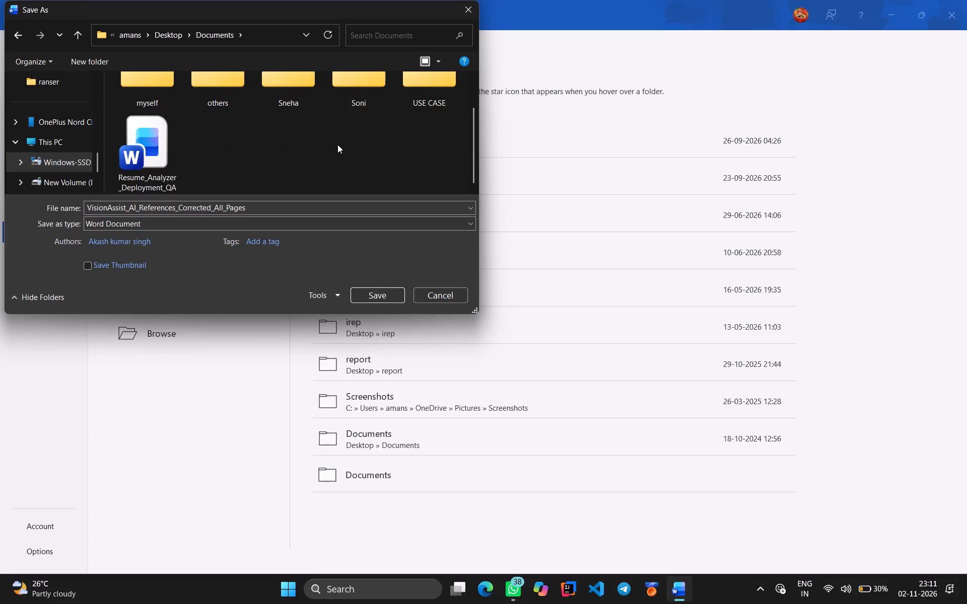
pyautogui.scroll(-1, 337, 144)
pyautogui.click(373, 292)
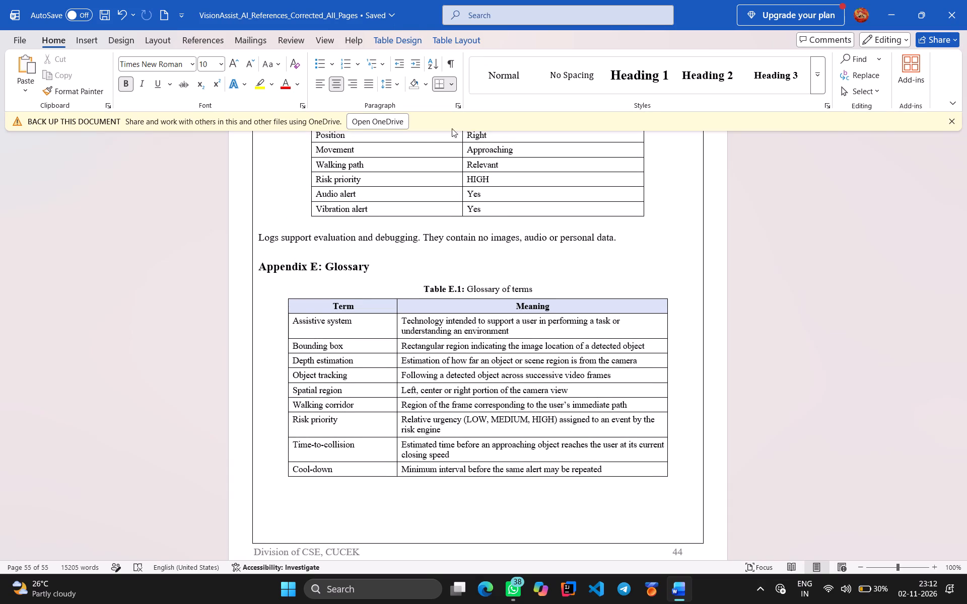
# Open the OneDrive folder from the document's backup notice to view its files, and close the folder window.
pyautogui.click(382, 124)
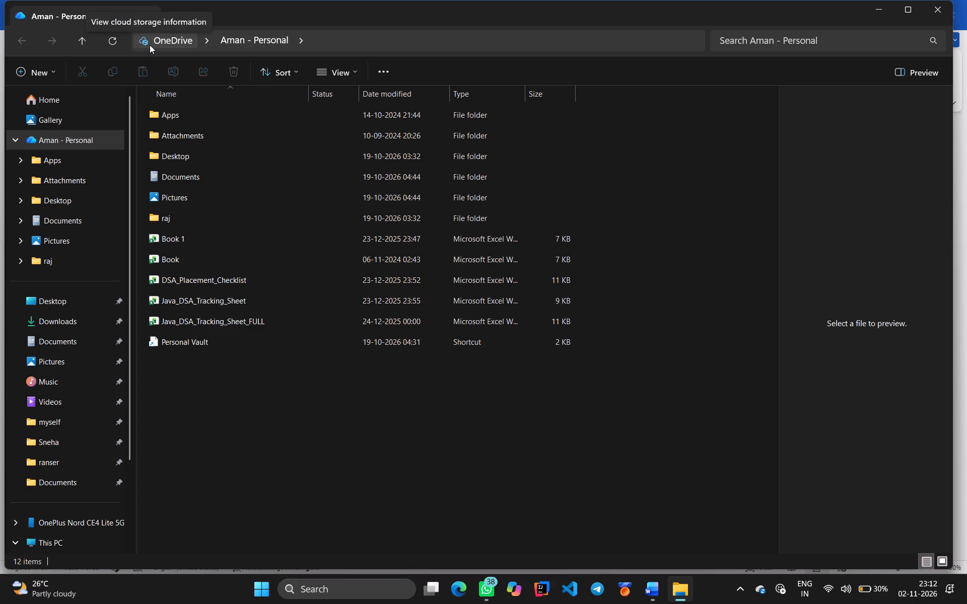
pyautogui.click(939, 8)
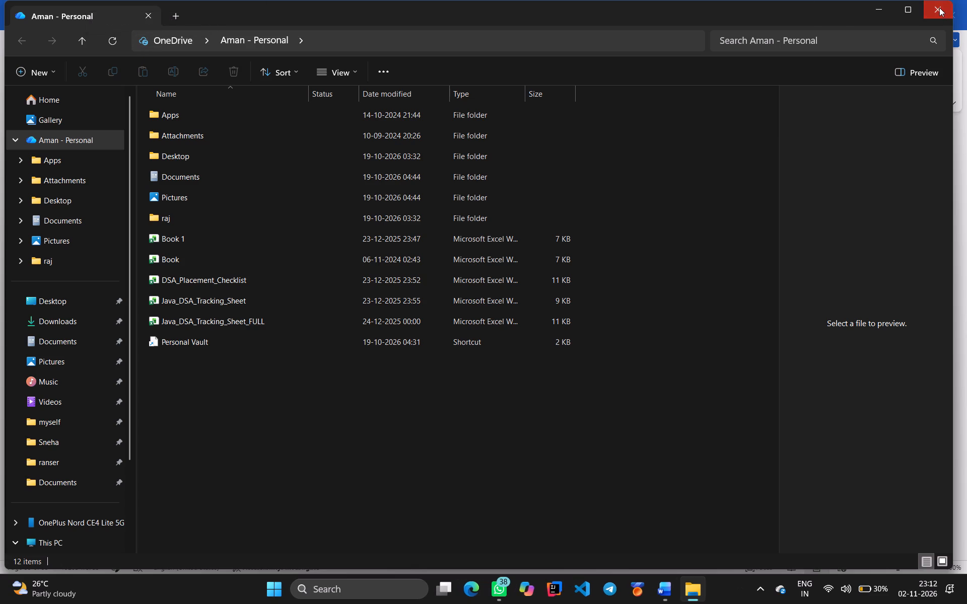
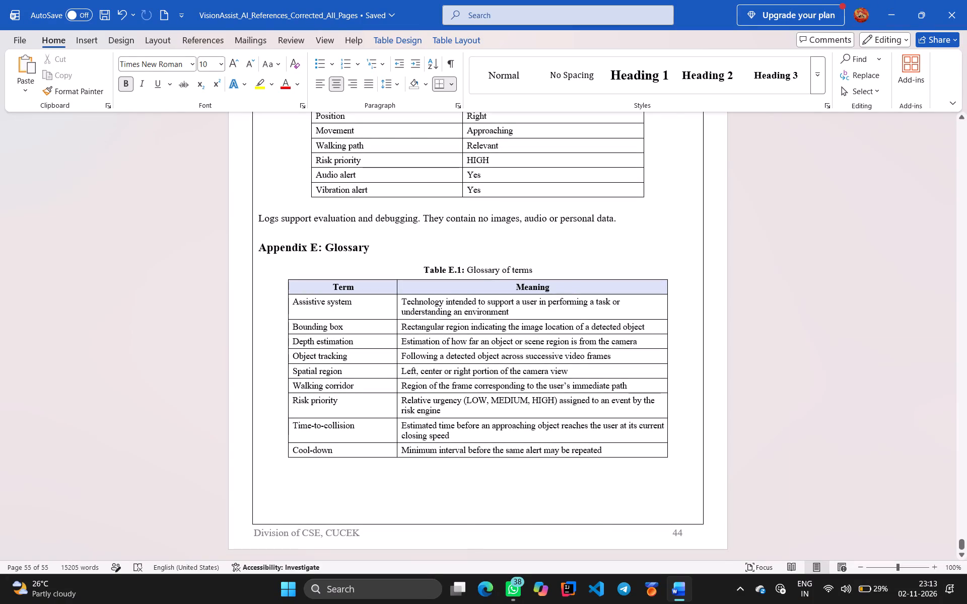
# Review the saved Word report from the title page through the abstract to the end of the table of contents.
pyautogui.scroll(20, 630, 197)
pyautogui.scroll(20, 630, 197)
pyautogui.scroll(13, 630, 197)
pyautogui.scroll(20, 630, 197)
pyautogui.scroll(20, 630, 197)
pyautogui.scroll(20, 630, 197)
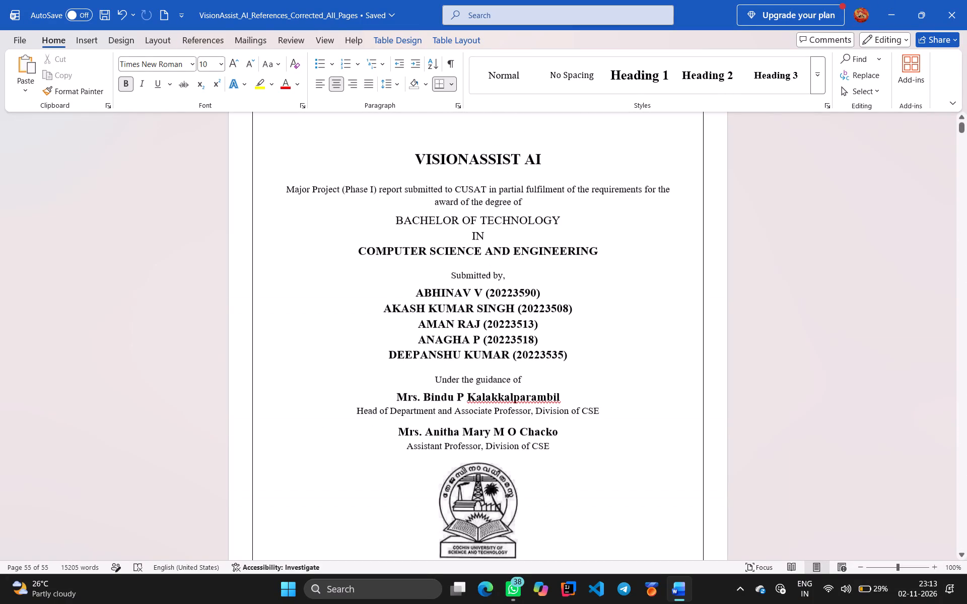
pyautogui.scroll(-5, 630, 197)
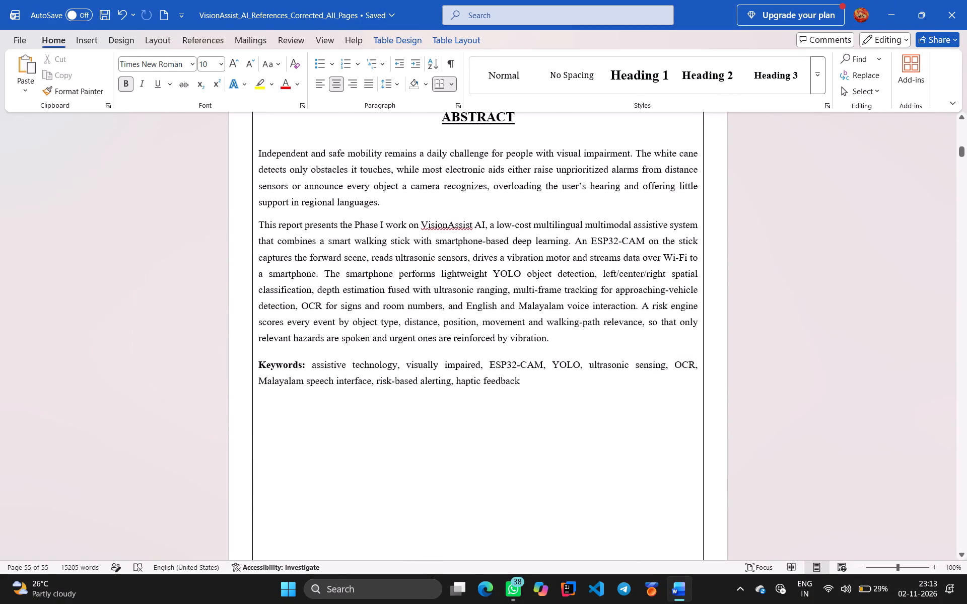
pyautogui.scroll(-4, 630, 197)
pyautogui.scroll(1, 630, 197)
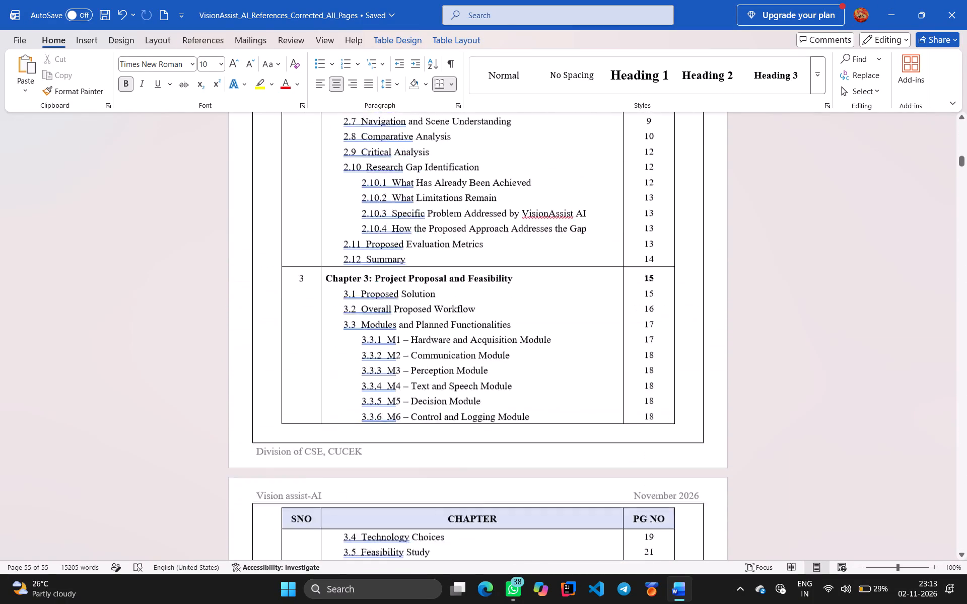
pyautogui.scroll(1, 630, 197)
pyautogui.scroll(-2, 630, 197)
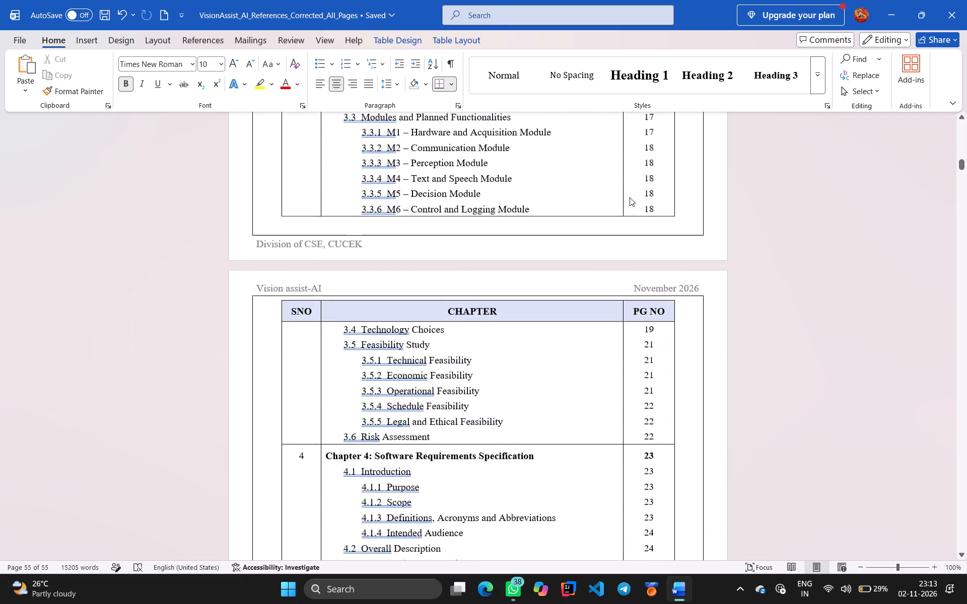
pyautogui.scroll(-3, 630, 197)
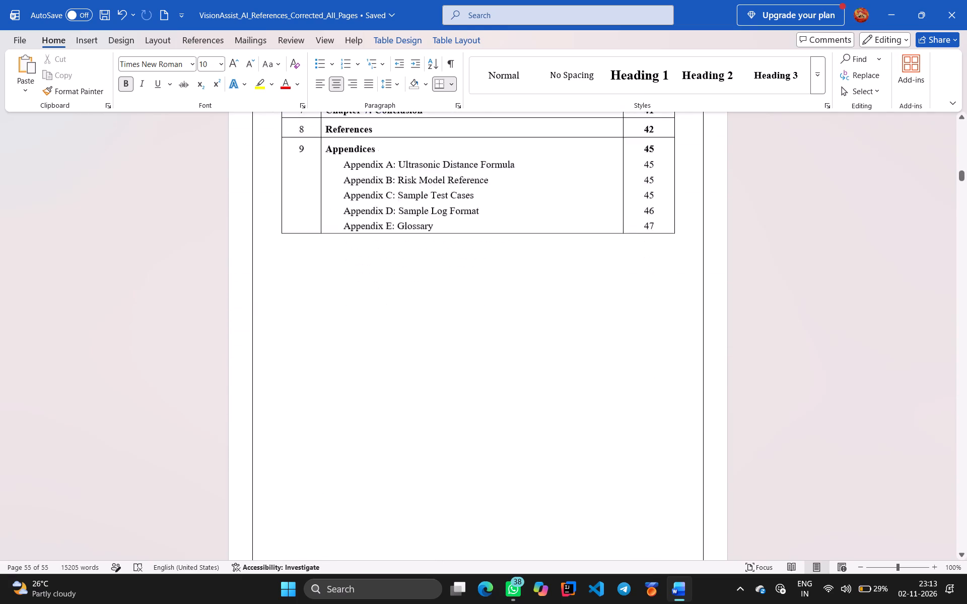
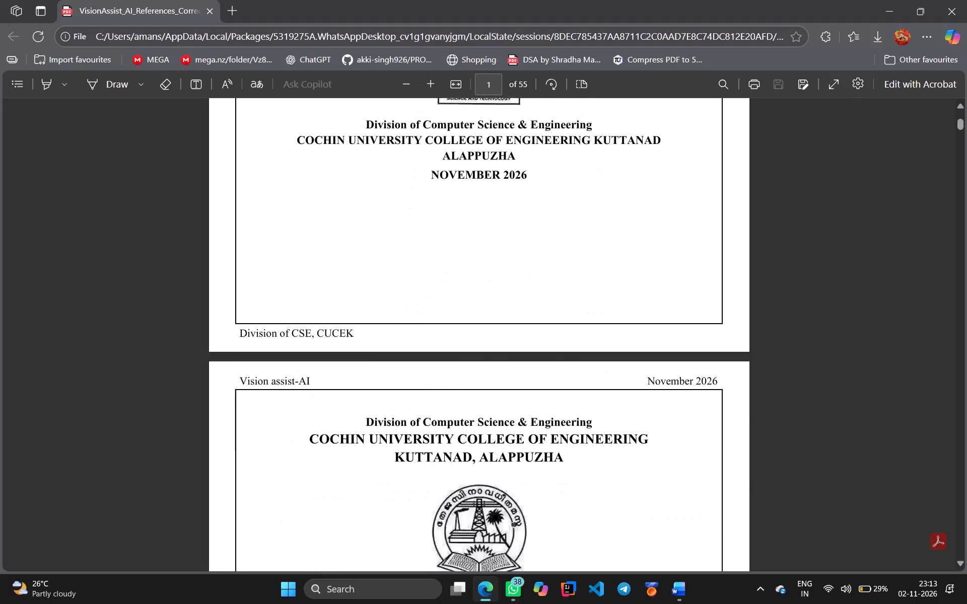
# Look through the report PDF from the title page to the table of contents, checking the chapter entries and their page numbers.
pyautogui.scroll(-2, 399, 339)
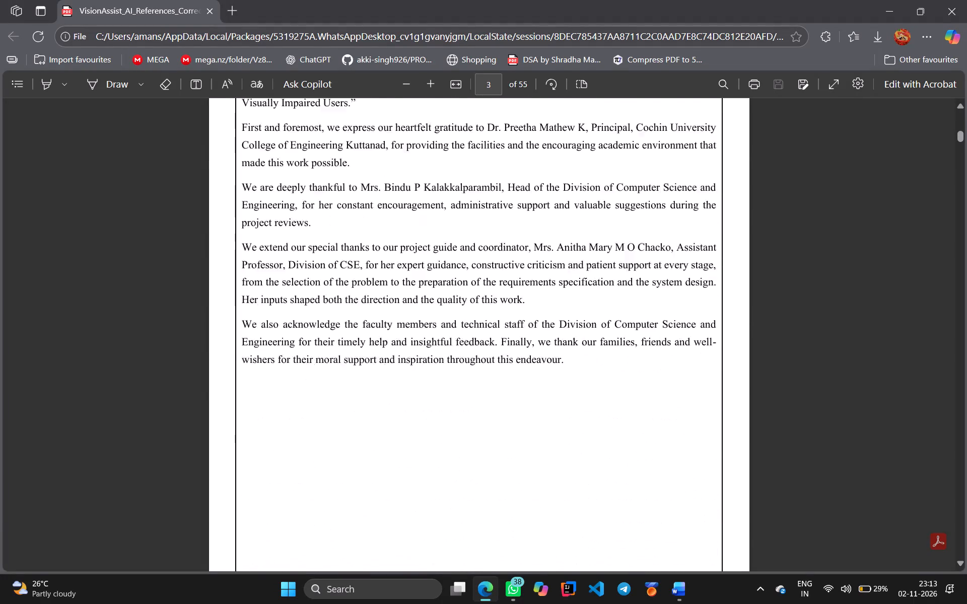
pyautogui.scroll(-8, 399, 339)
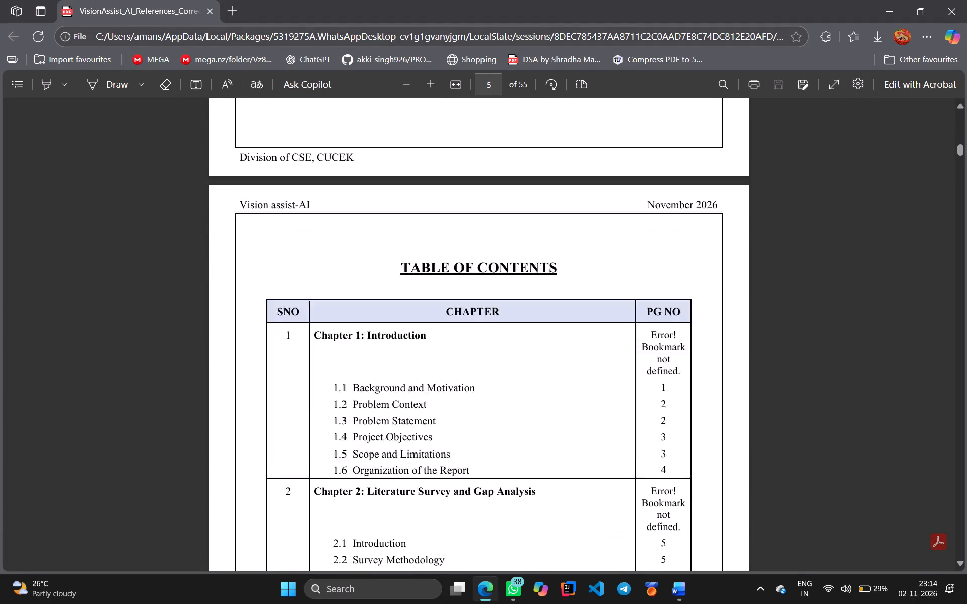
pyautogui.scroll(-2, 399, 339)
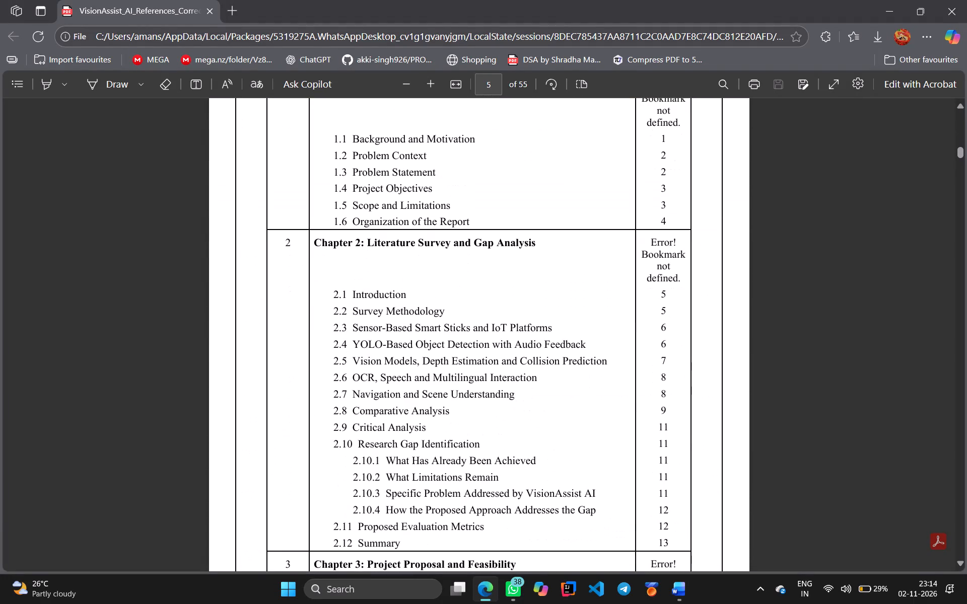
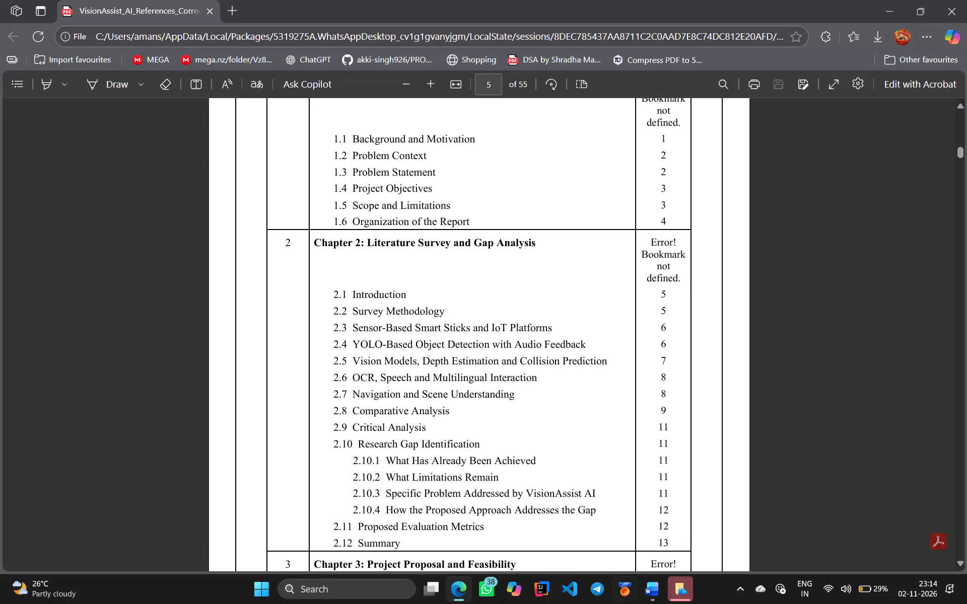
# Switch to the report in Word and check its front matter from the title page through the acknowledgement, abstract and table of contents.
pyautogui.click(654, 595)
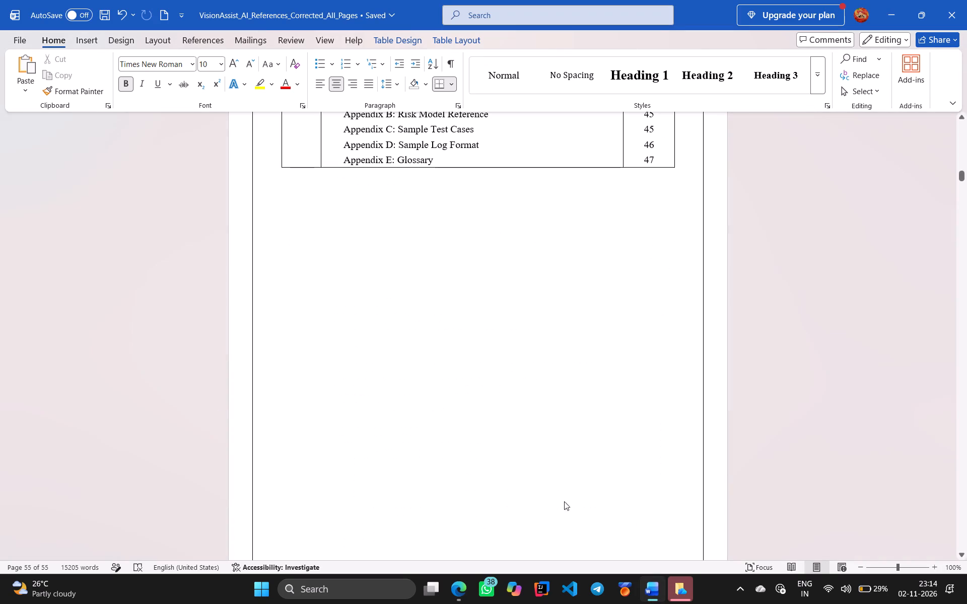
pyautogui.scroll(6, 470, 282)
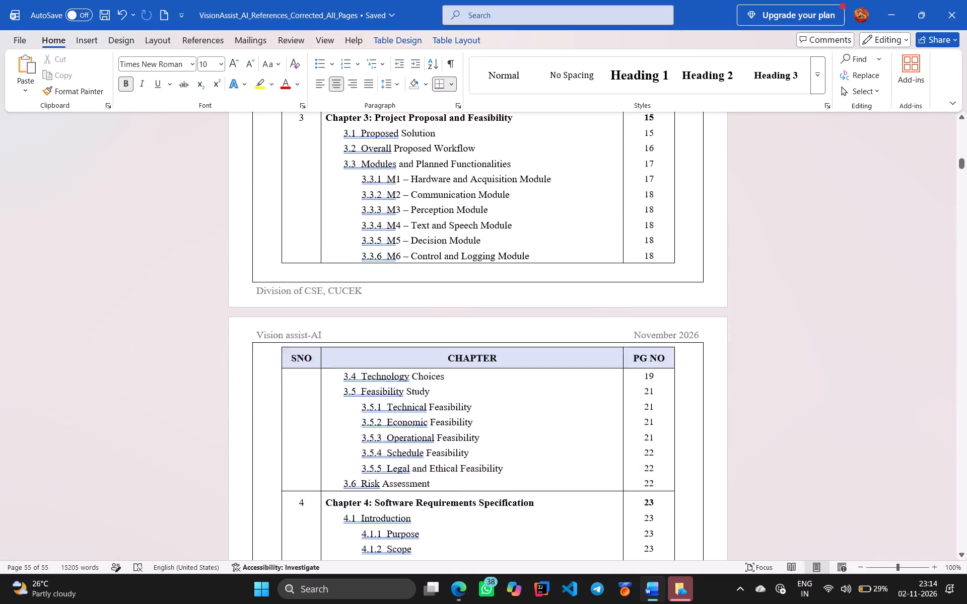
pyautogui.scroll(6, 470, 282)
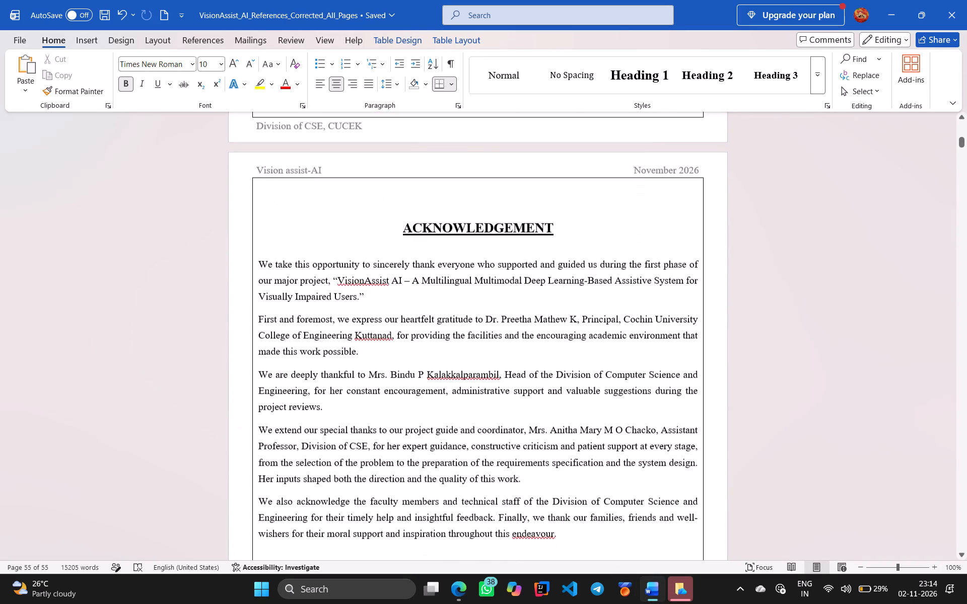
pyautogui.scroll(3, 470, 282)
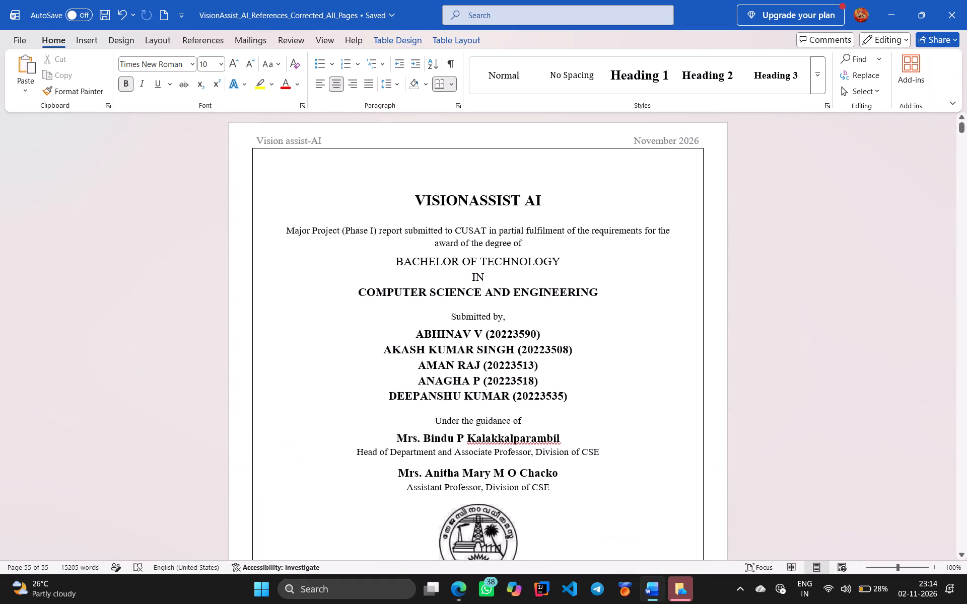
pyautogui.scroll(-4, 470, 282)
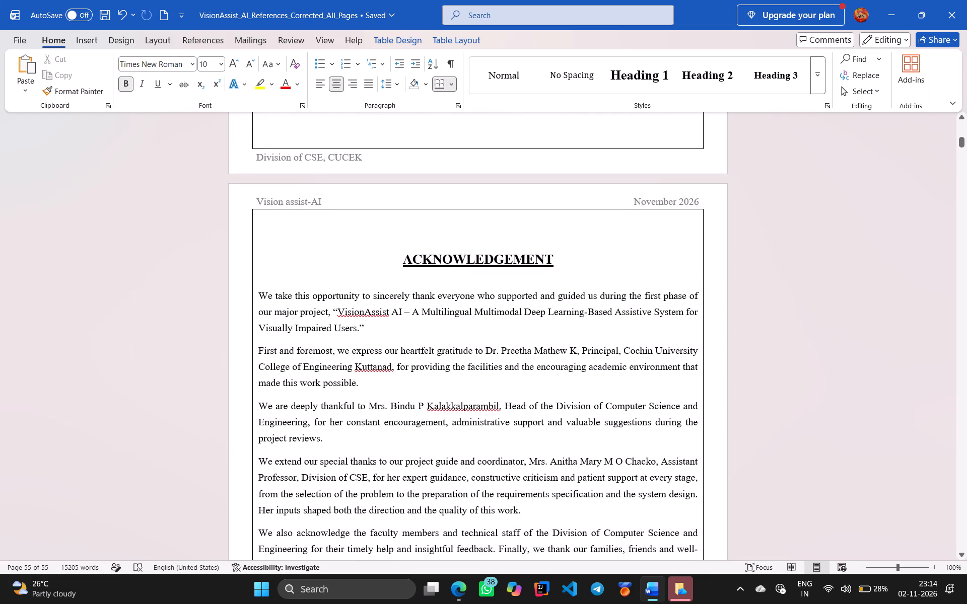
pyautogui.scroll(-3, 403, 257)
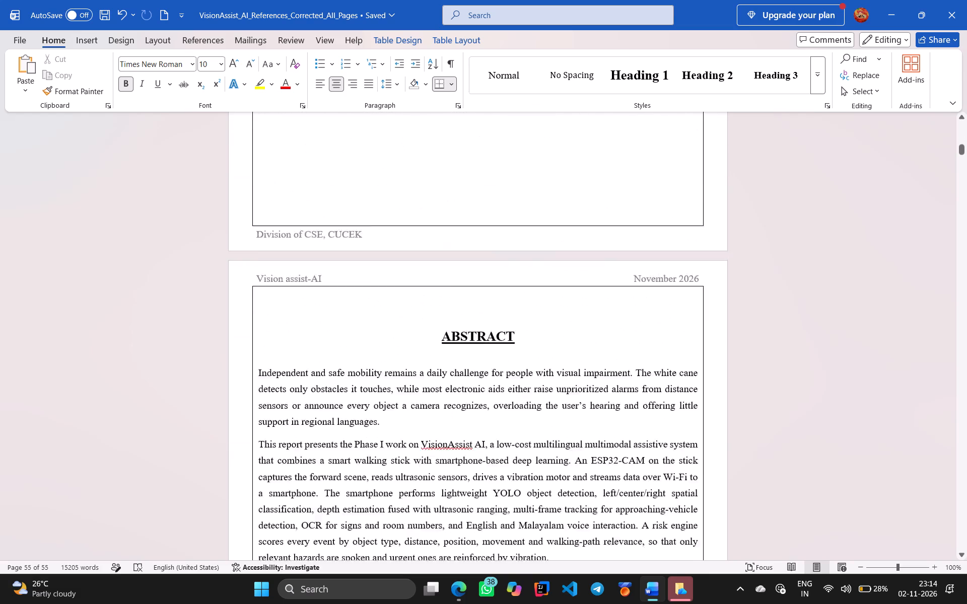
pyautogui.scroll(-2, 403, 257)
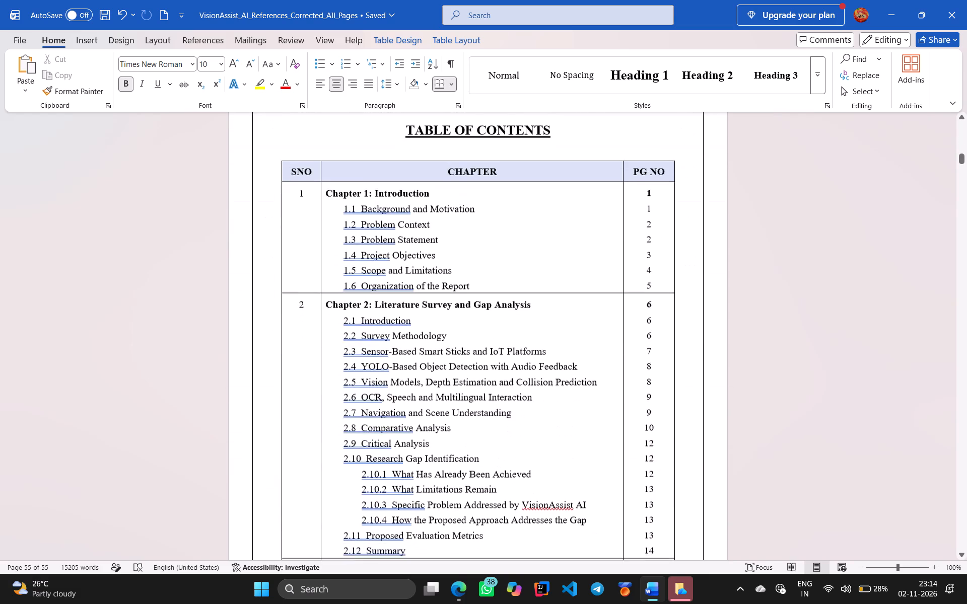
pyautogui.scroll(-3, 403, 257)
# Examine the list of figures, list of tables and abbreviations pages up to the start of Chapter 1.
pyautogui.scroll(-1, 403, 257)
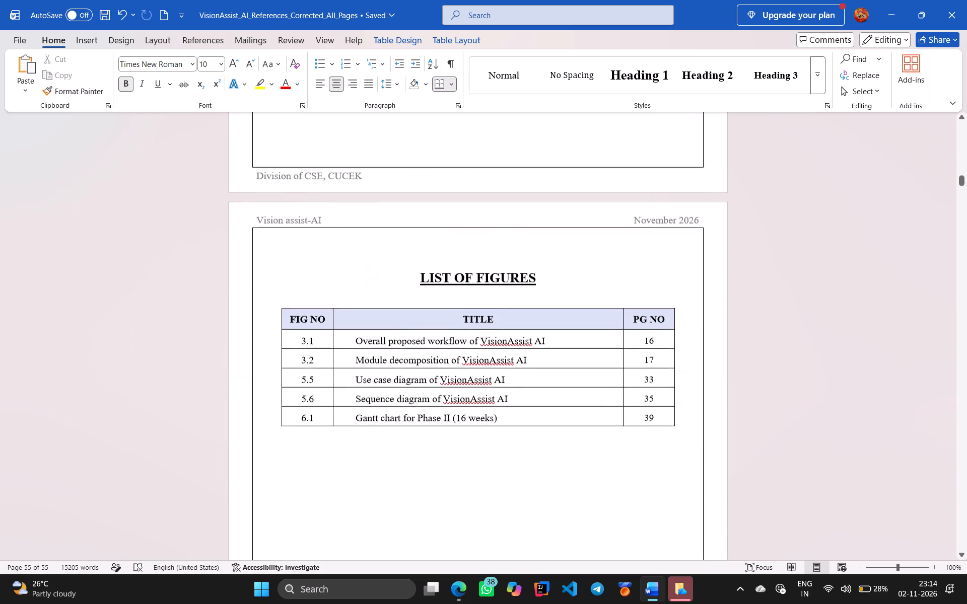
pyautogui.scroll(-3, 403, 257)
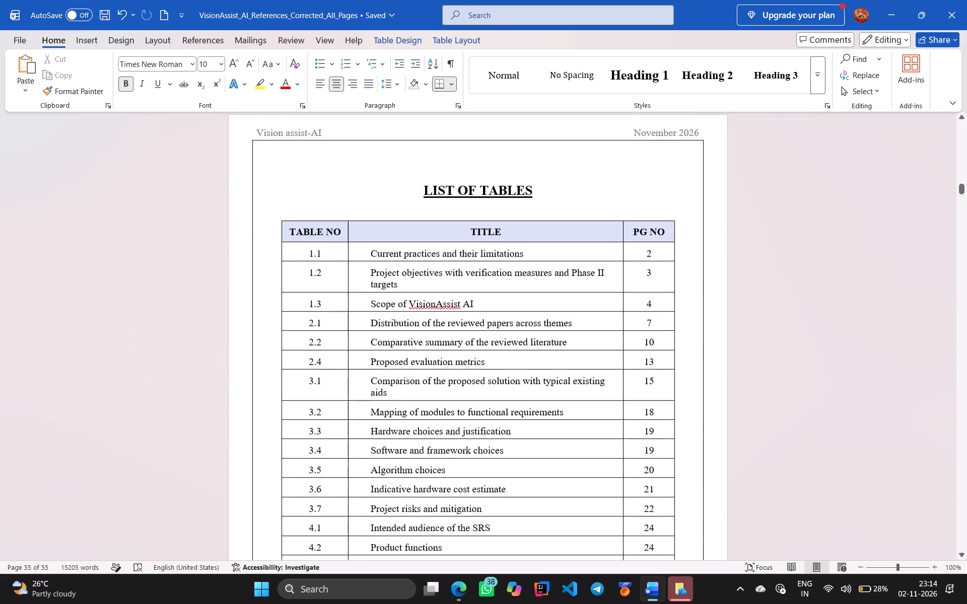
pyautogui.scroll(-1, 403, 257)
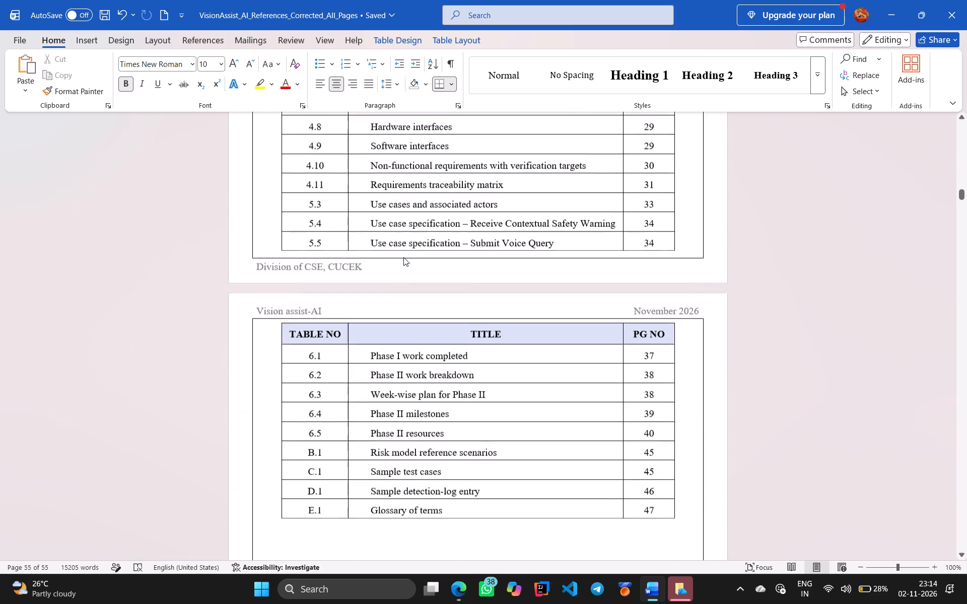
pyautogui.scroll(-2, 403, 257)
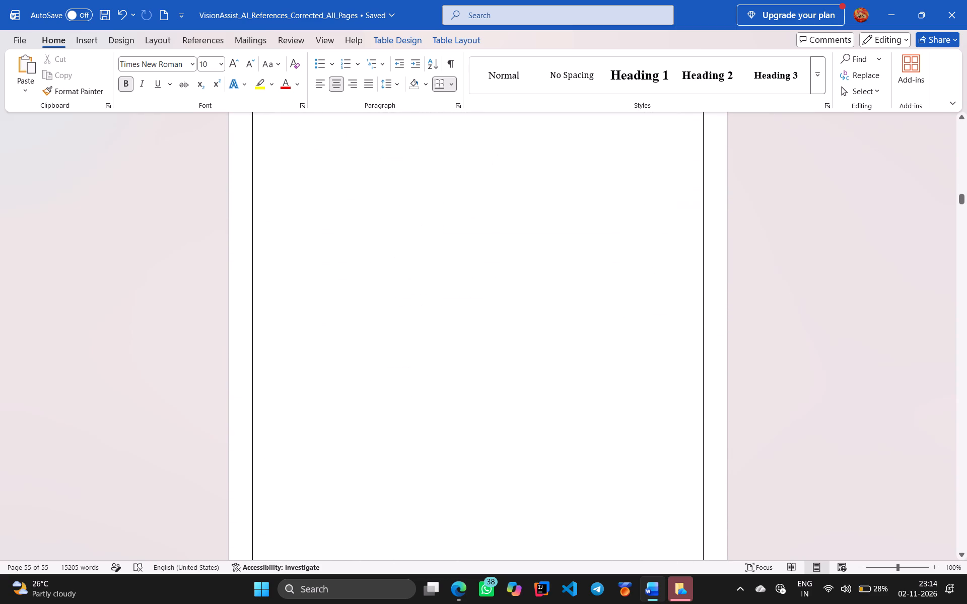
pyautogui.scroll(-2, 403, 257)
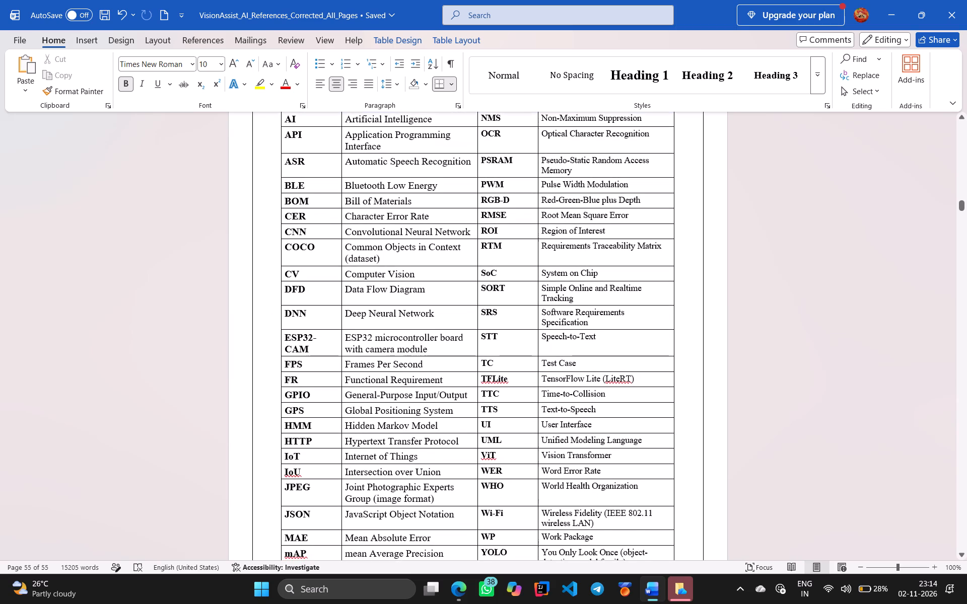